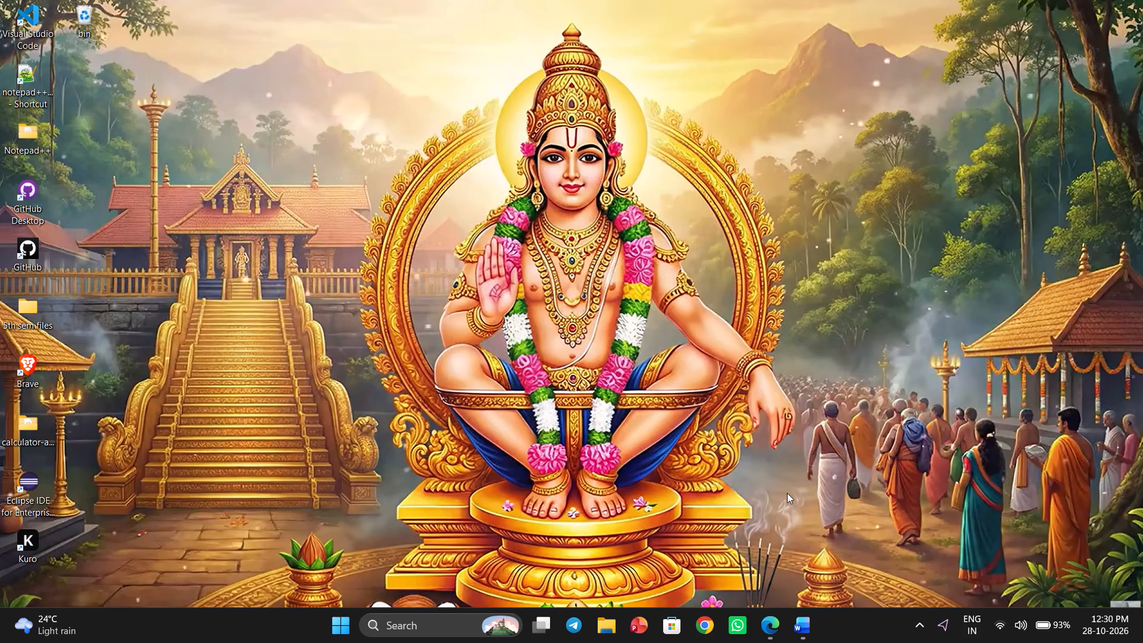
Bring up the MRE- CMP.docx document in Word and show its list of recent documents.
click(1089, 8)
click(801, 626)
scroll(787, 358, up, 6)
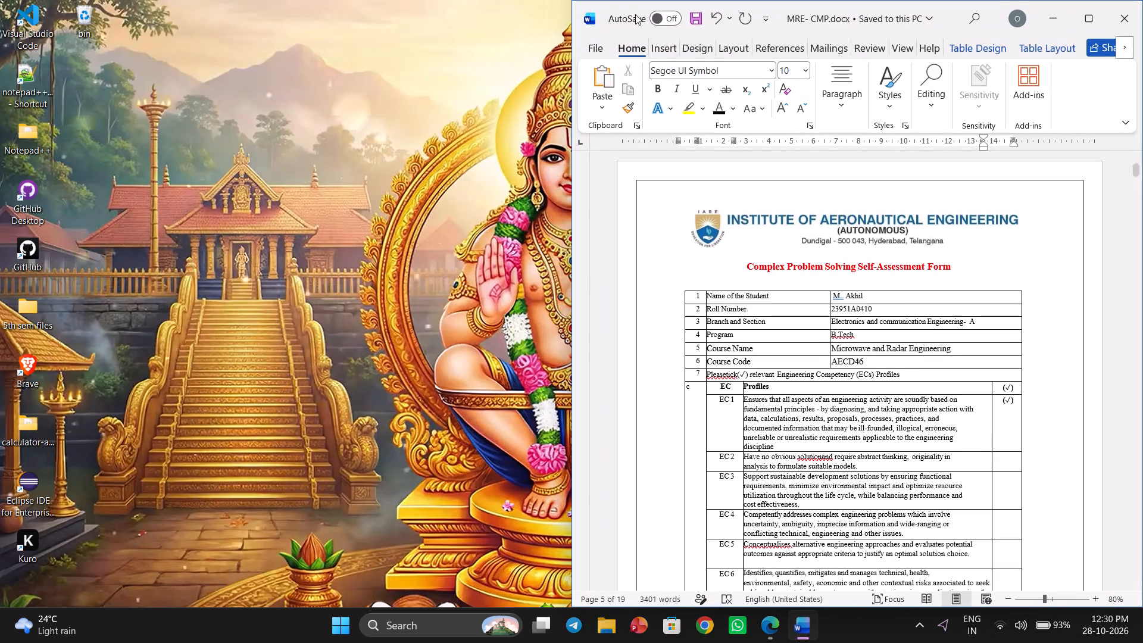
click(595, 48)
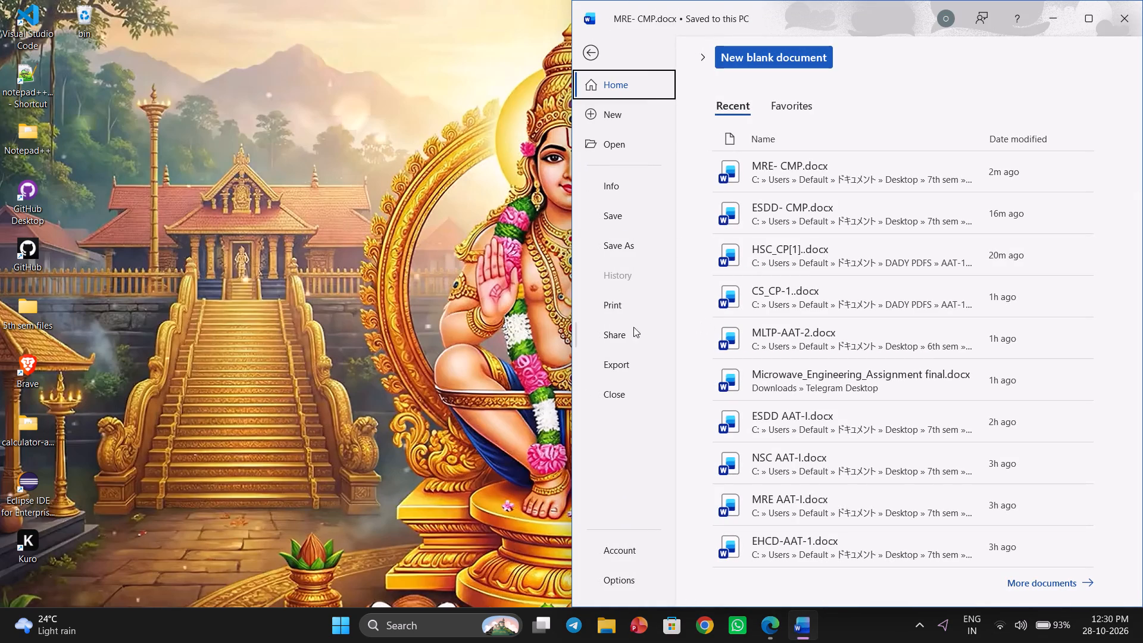
Open MRE AAT-I.docx from the AAT-1 folder in File Explorer, look over its pages at full size and close it.
click(613, 635)
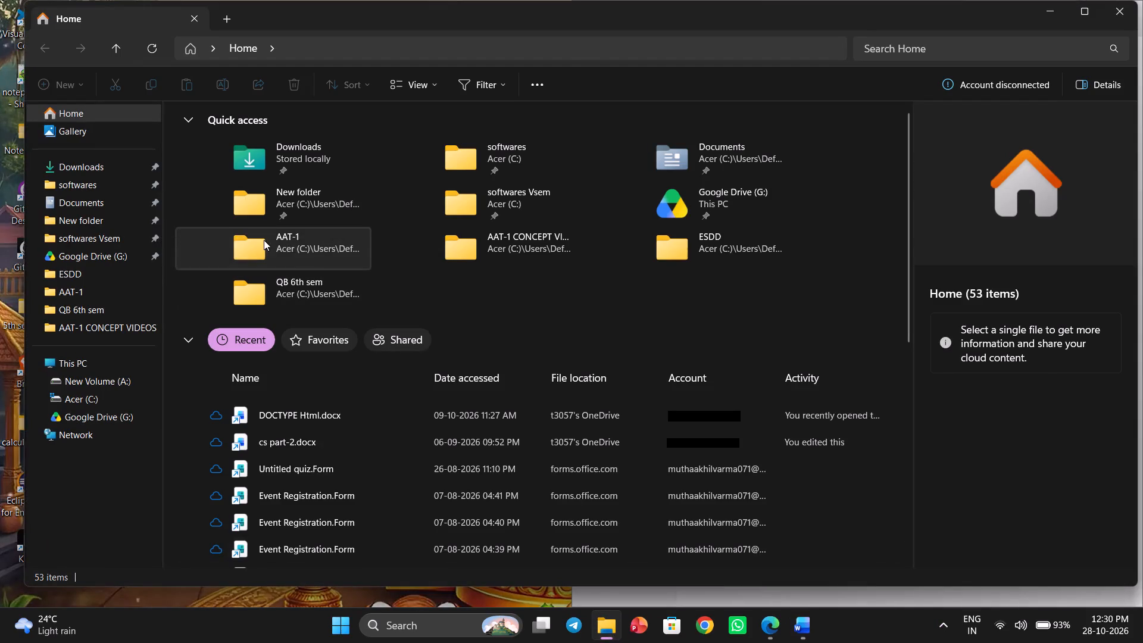
double_click(274, 241)
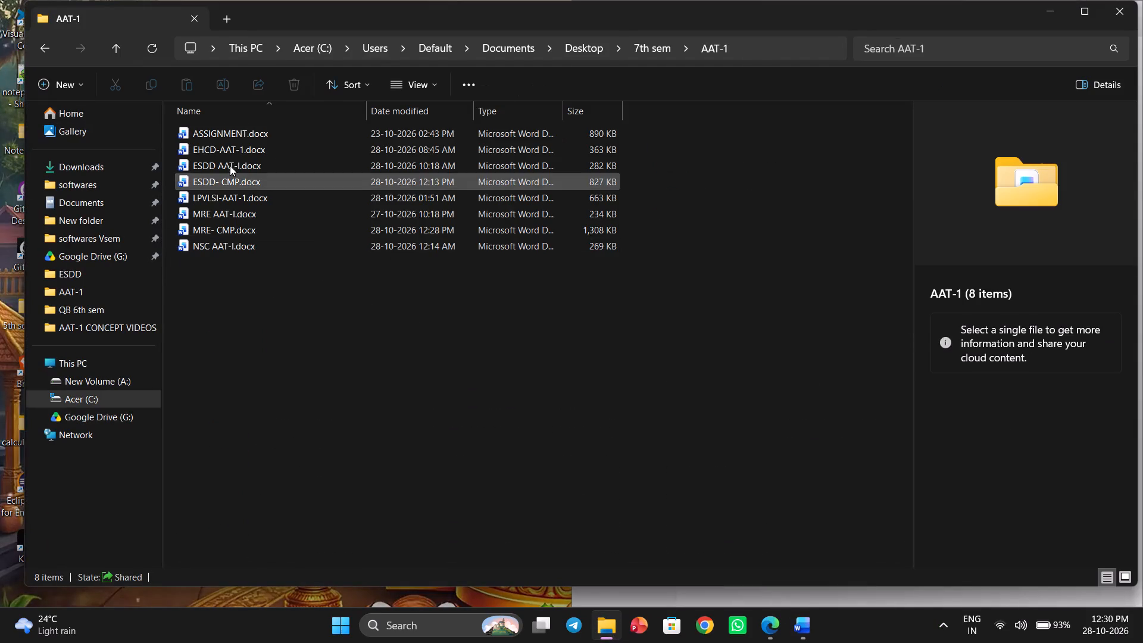
double_click(217, 220)
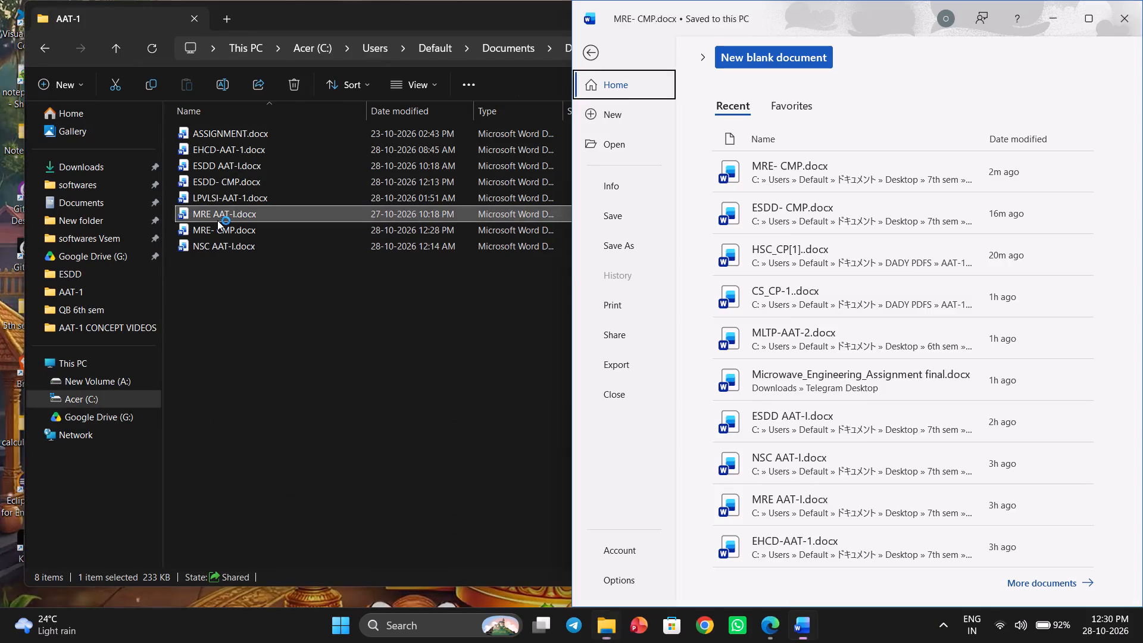
scroll(407, 321, down, 1)
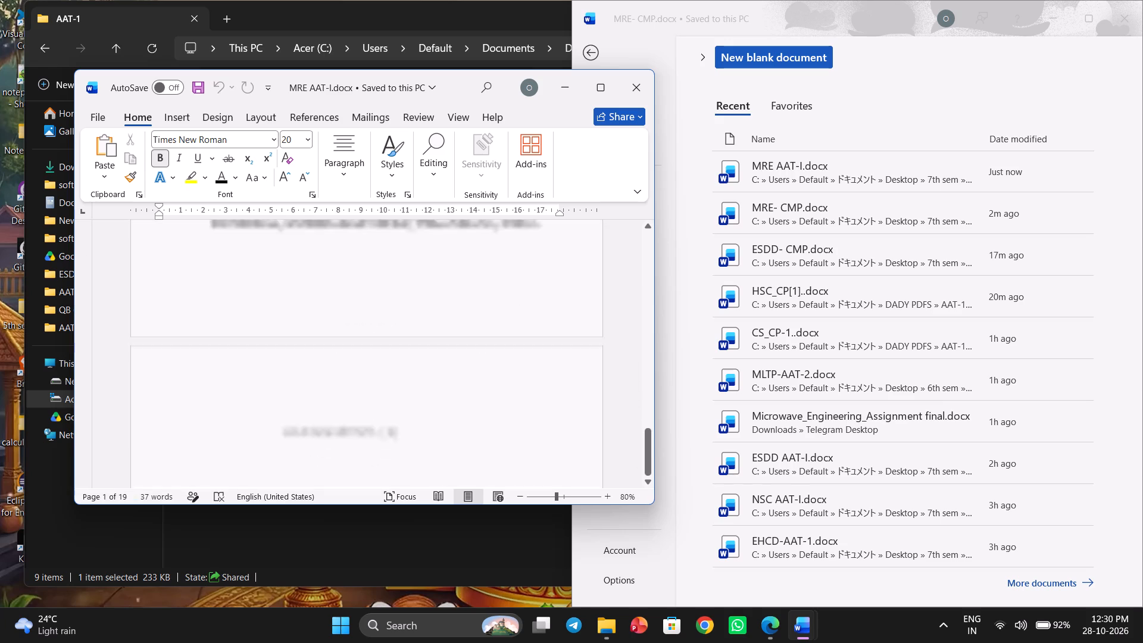
scroll(407, 321, down, 1)
click(595, 97)
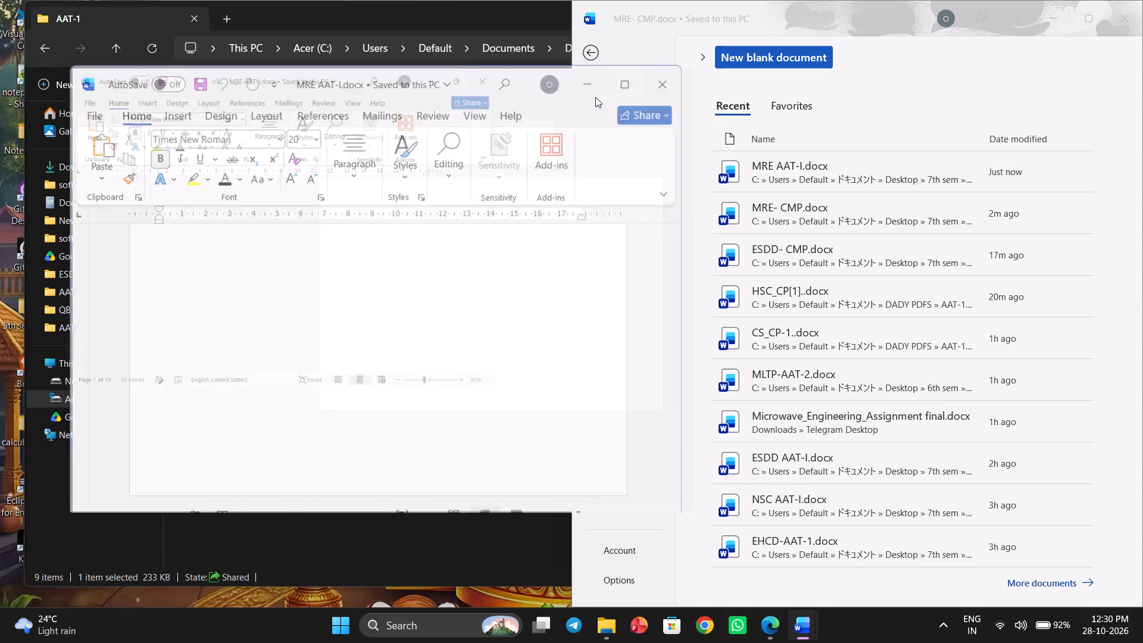
scroll(582, 351, up, 1)
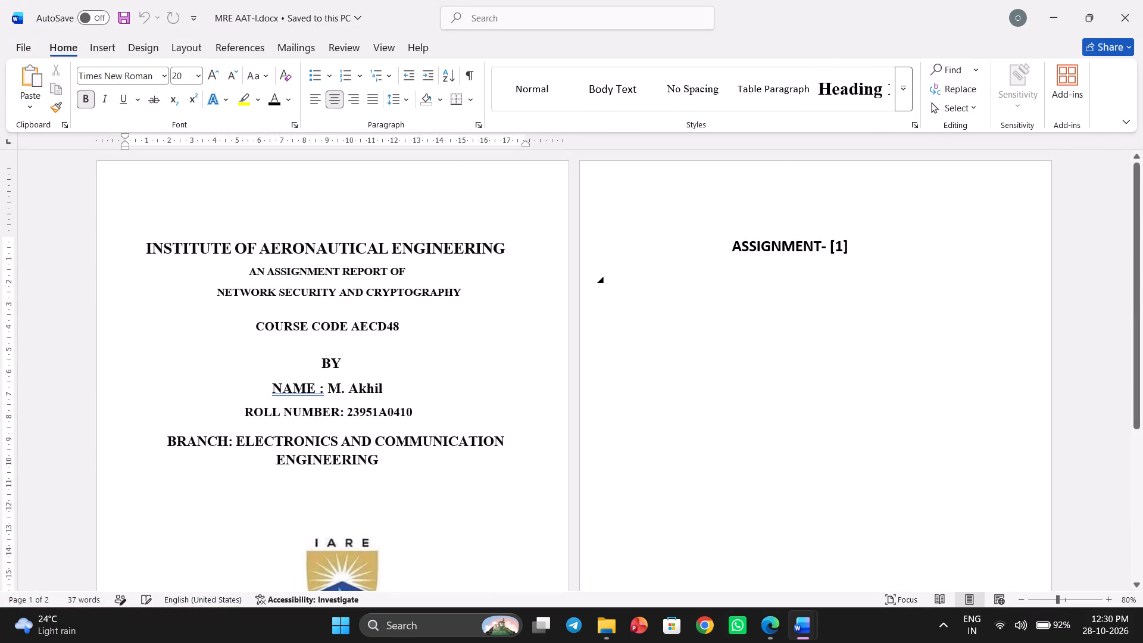
click(1111, 8)
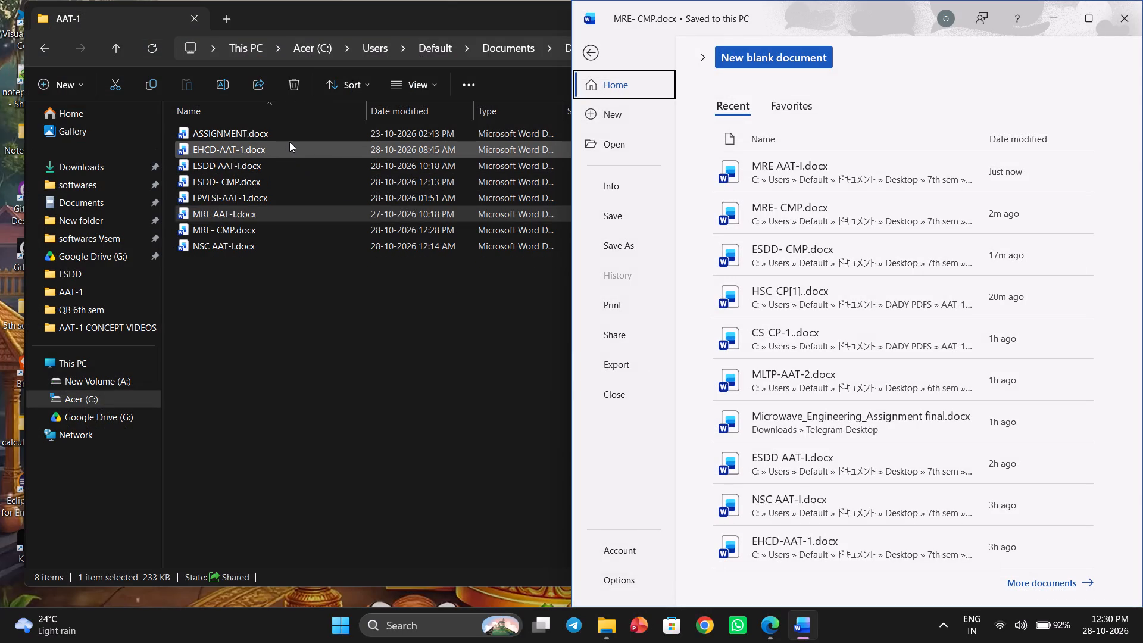
Open ASSIGNMENT.docx from the AAT-1 folder, check its beginning and snap its window to the left half of the screen.
double_click(304, 132)
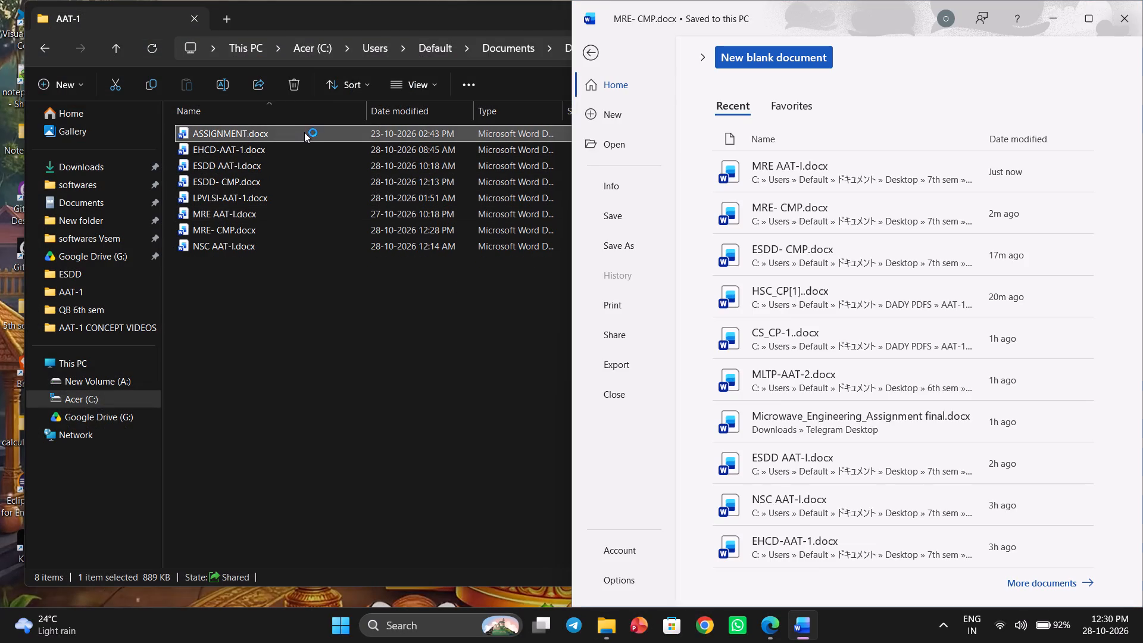
scroll(431, 361, down, 2)
scroll(431, 361, up, 1)
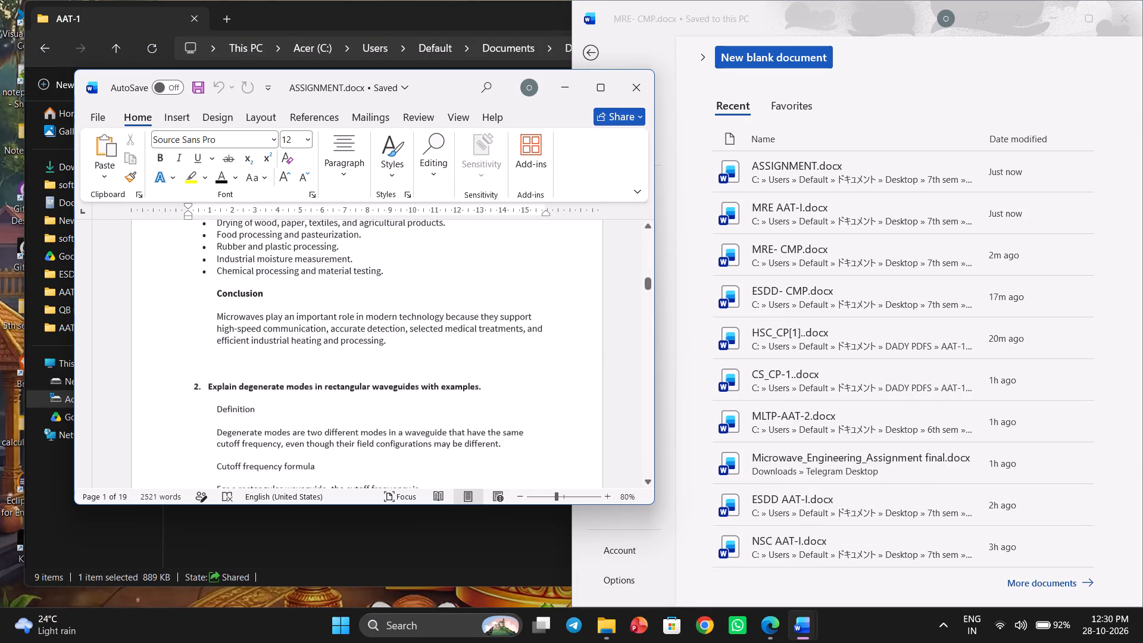
scroll(431, 361, up, 1)
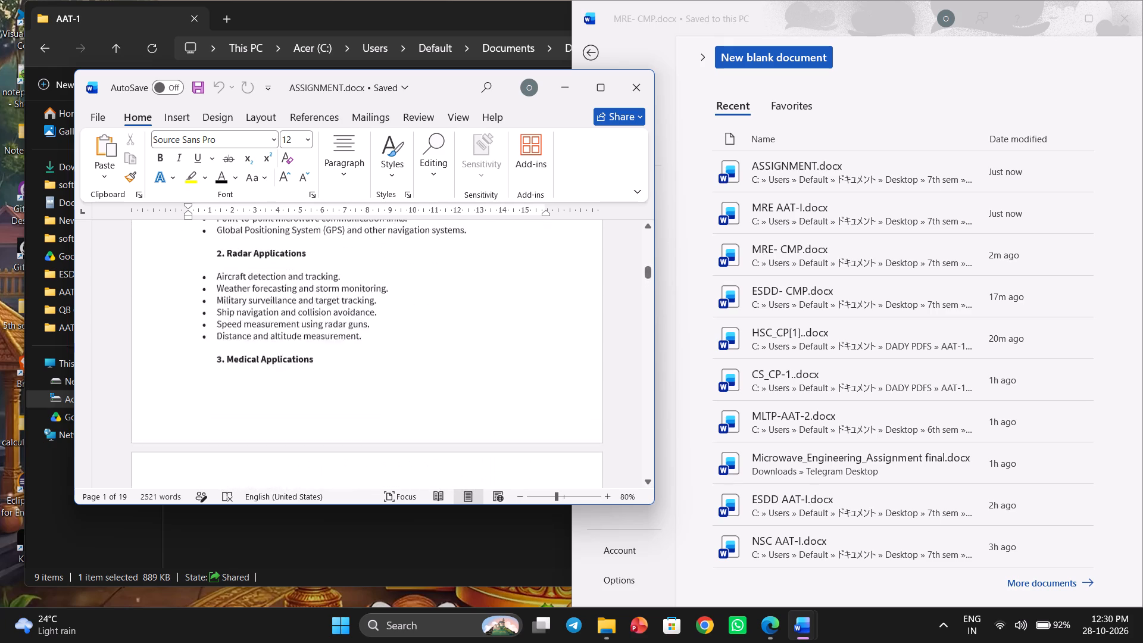
scroll(431, 361, up, 2)
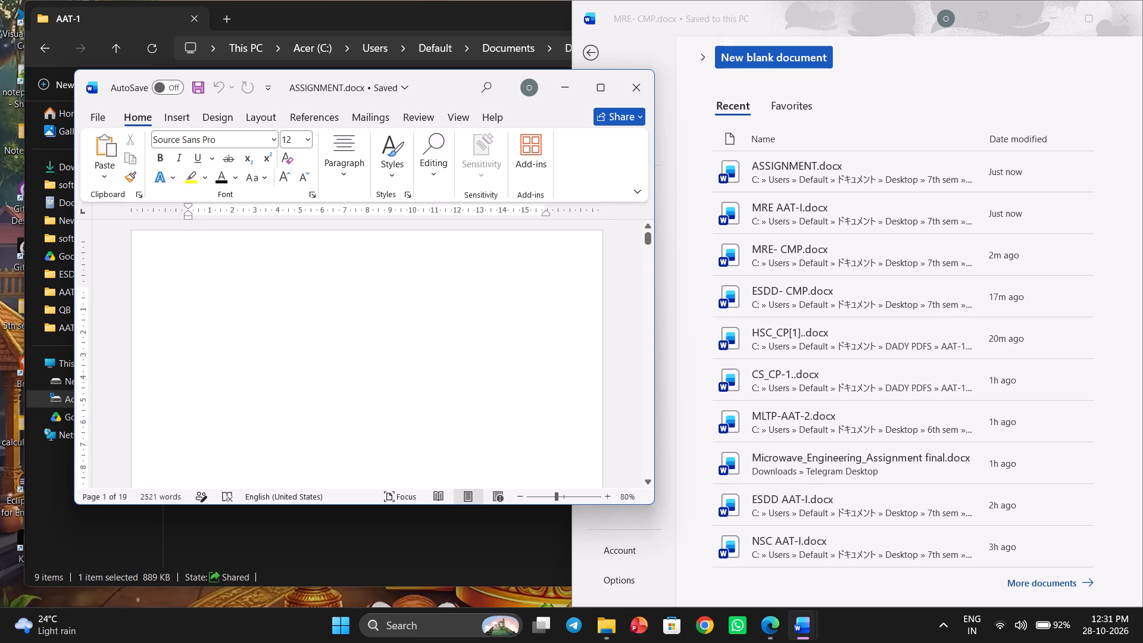
scroll(431, 361, up, 2)
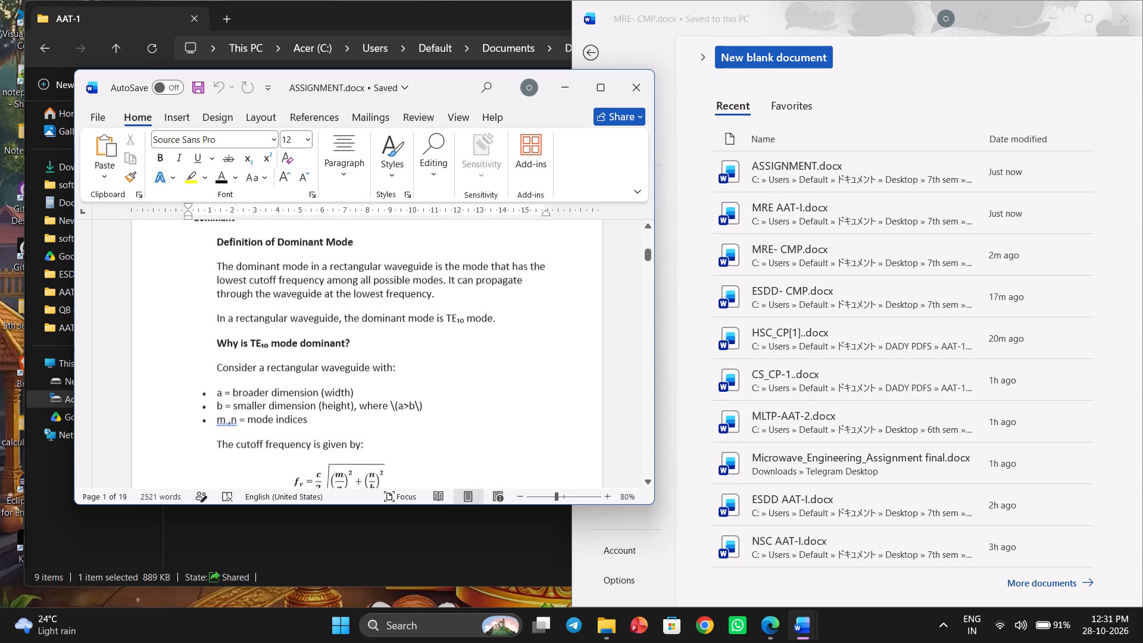
scroll(431, 361, up, 2)
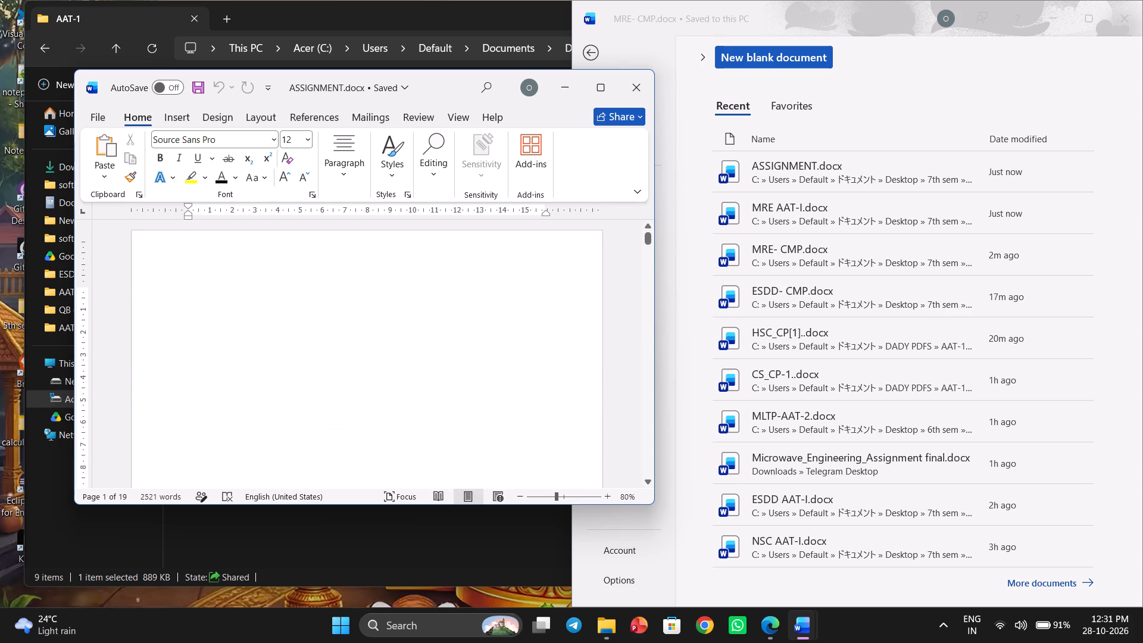
scroll(431, 361, up, 1)
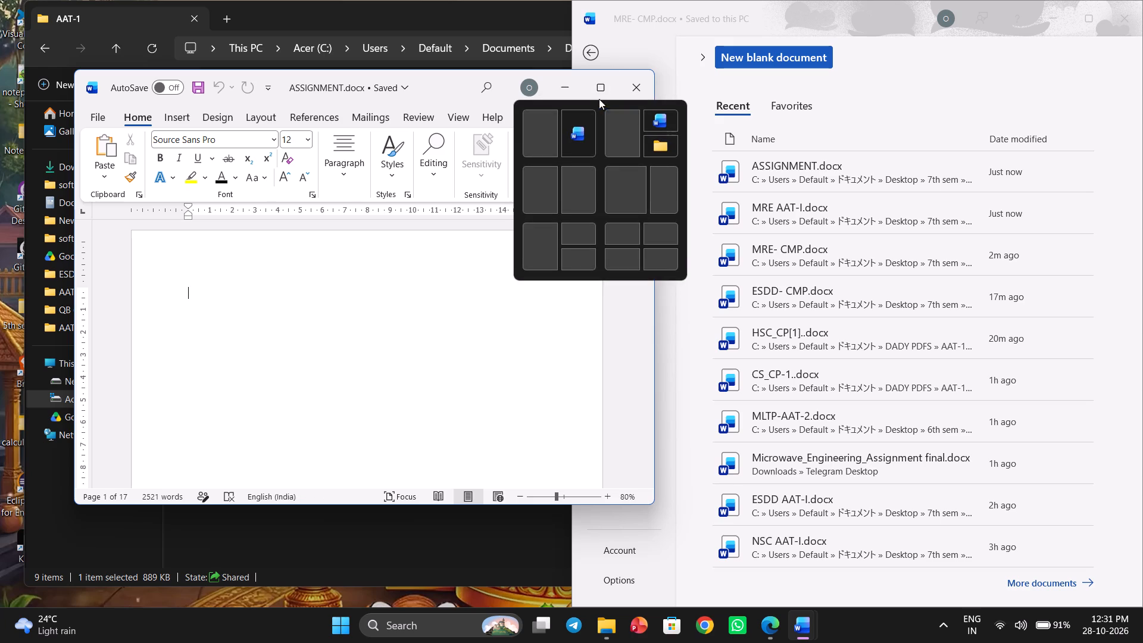
click(556, 130)
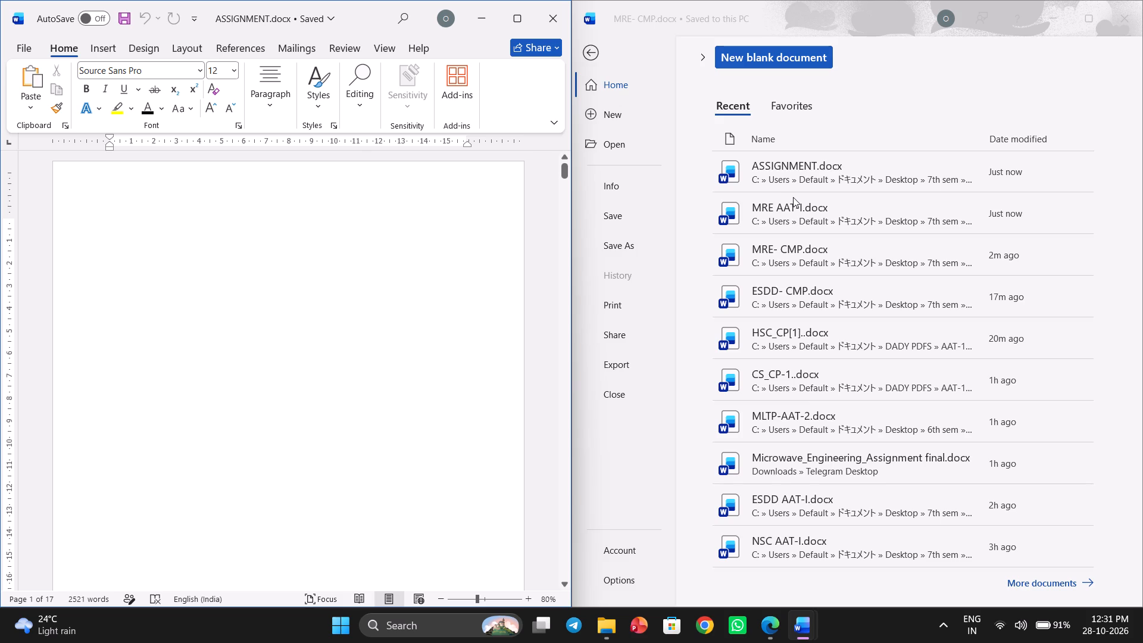
Reopen MRE AAT-I.docx from the recent documents, minimize MRE- CMP.docx and snap MRE AAT-I.docx beside ASSIGNMENT.docx.
double_click(791, 202)
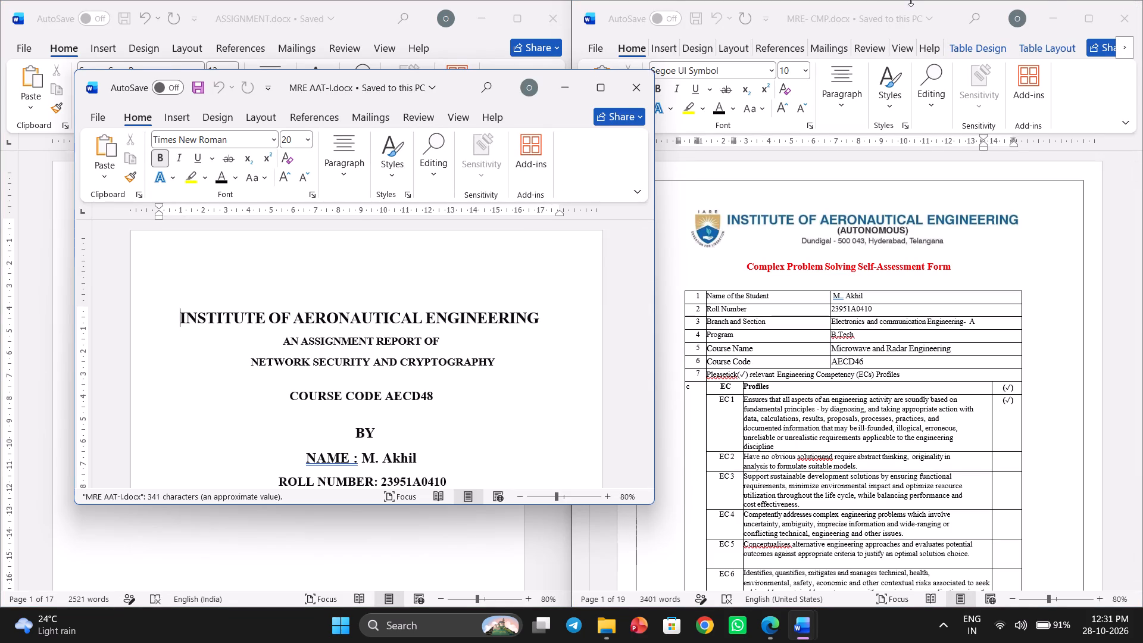
click(1053, 11)
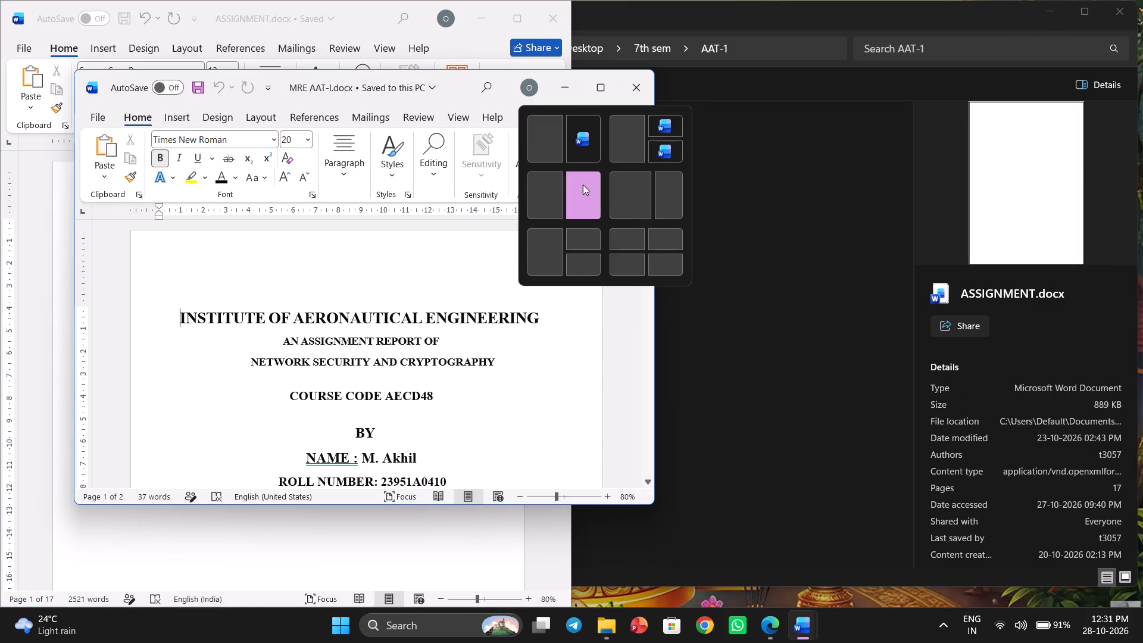
click(583, 185)
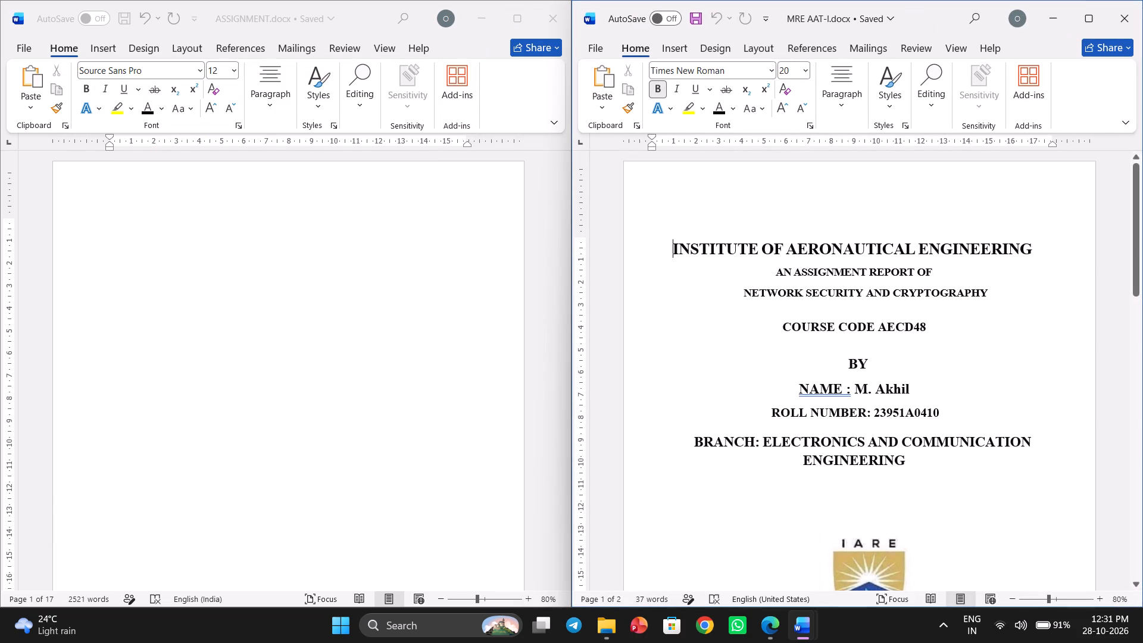
Copy the entire cover page of MRE AAT-I.docx, from the institute heading through the logo to the Dundigal, Hyderabad address line.
ctrl+scroll(669, 308, down, 2)
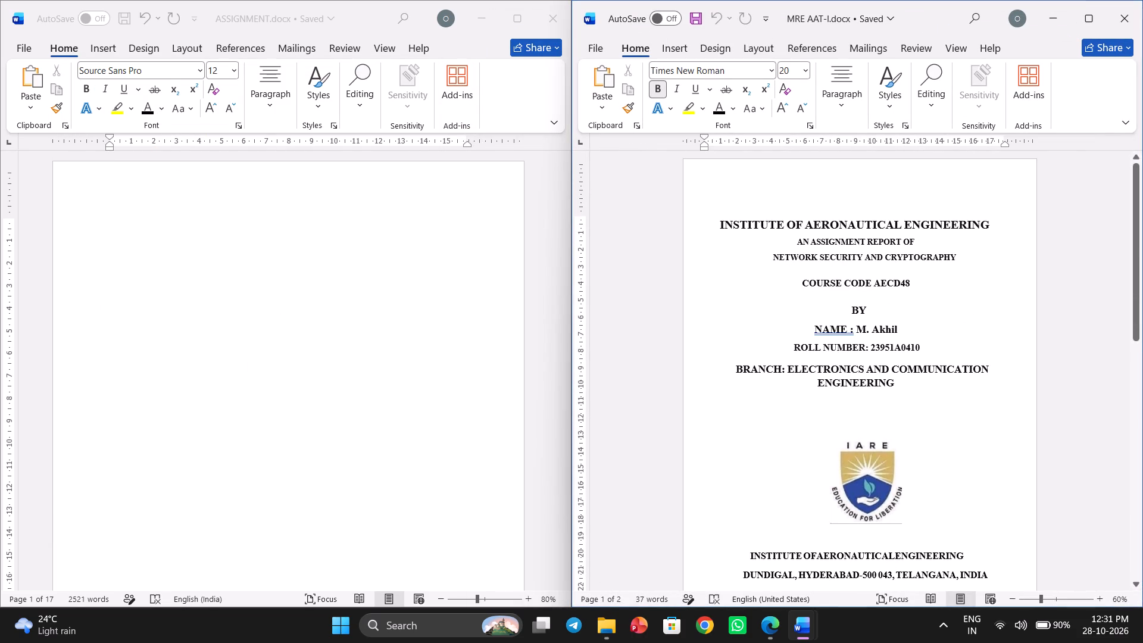
scroll(669, 308, down, 2)
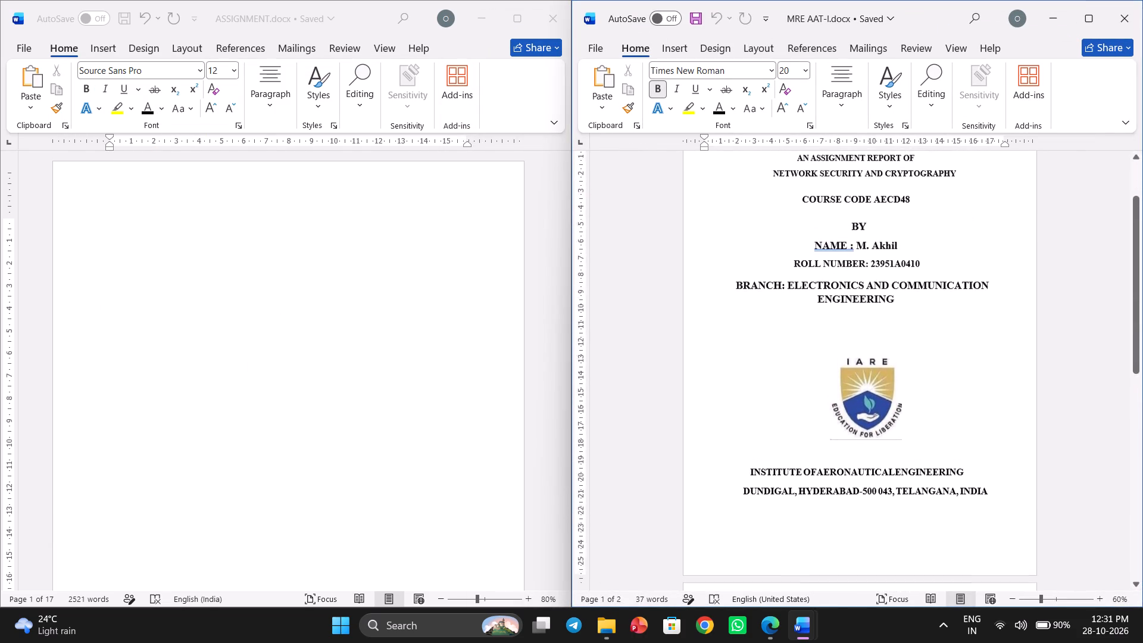
drag(717, 187, 741, 212)
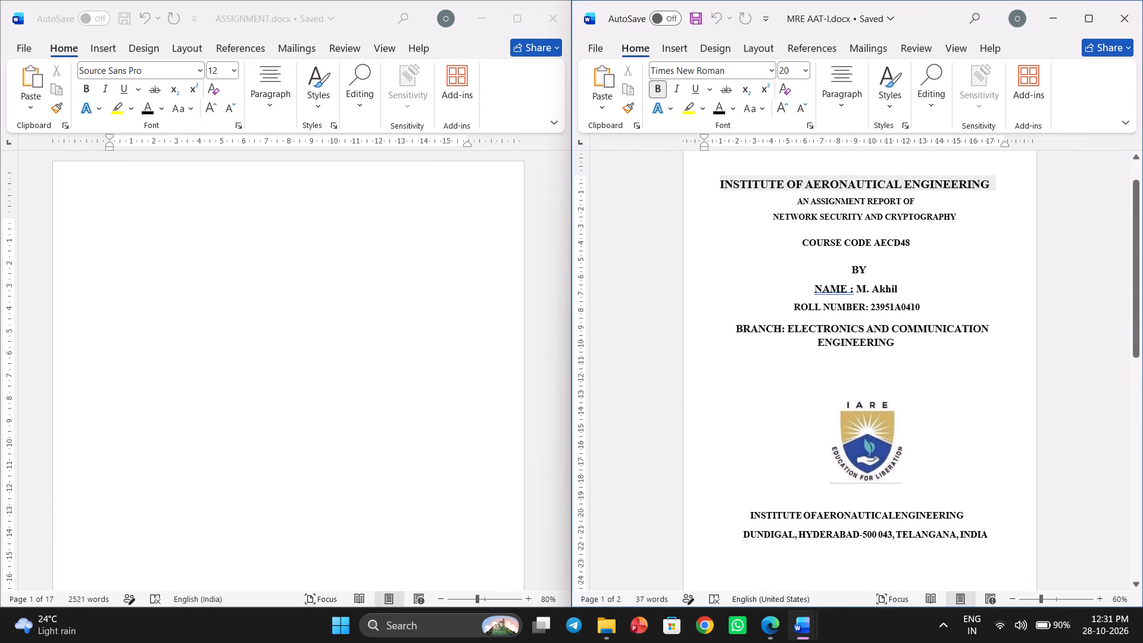
drag(741, 212, 1004, 533)
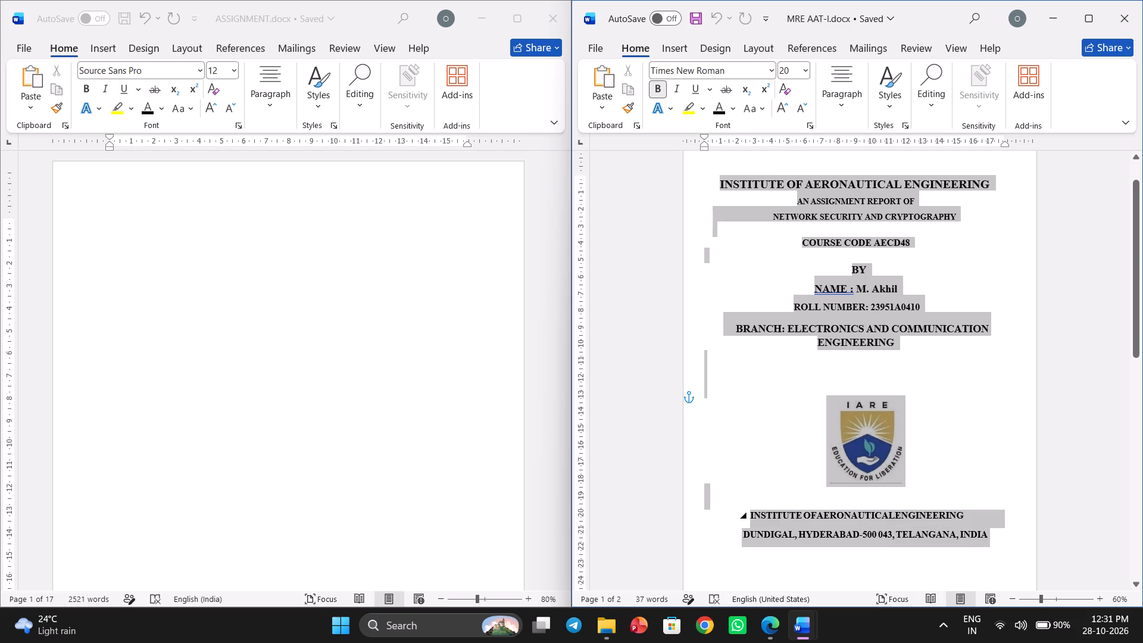
drag(1004, 533, 1005, 533)
key(ctrl+c)
key(ctrl+c)
key(ctrl+c)
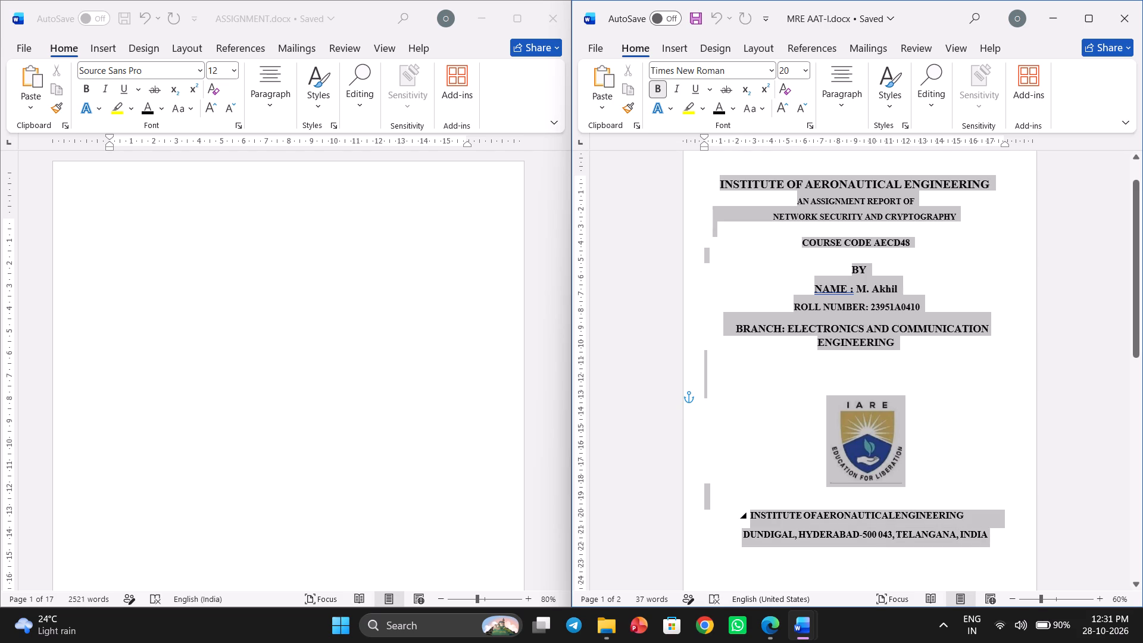
drag(1005, 533, 1000, 531)
key(ctrl+c)
right_click(1000, 531)
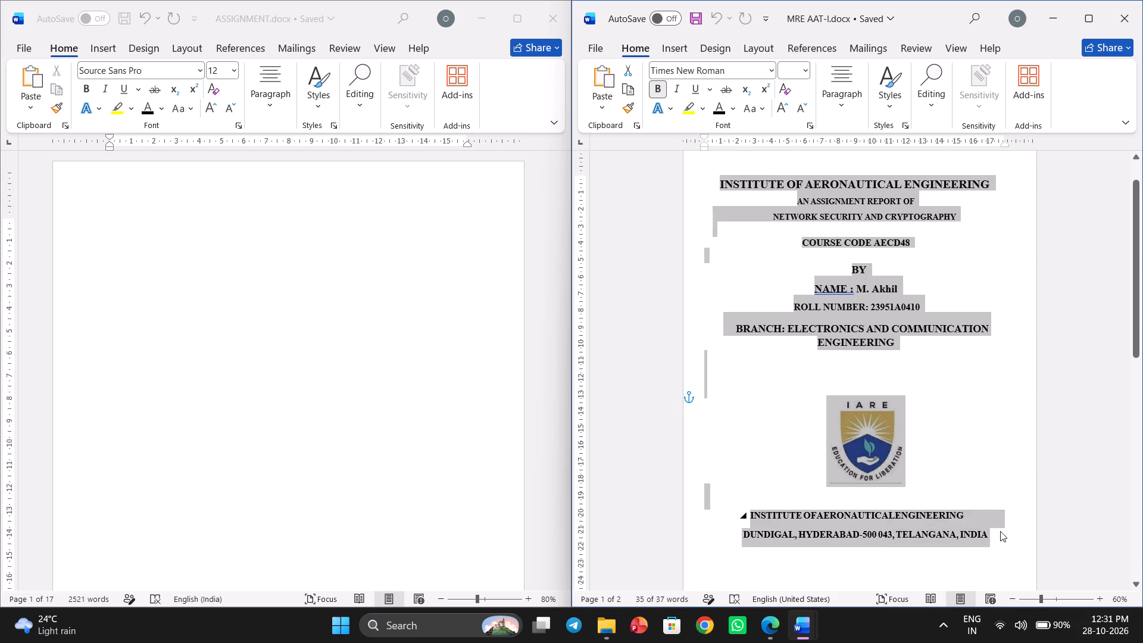
click(876, 270)
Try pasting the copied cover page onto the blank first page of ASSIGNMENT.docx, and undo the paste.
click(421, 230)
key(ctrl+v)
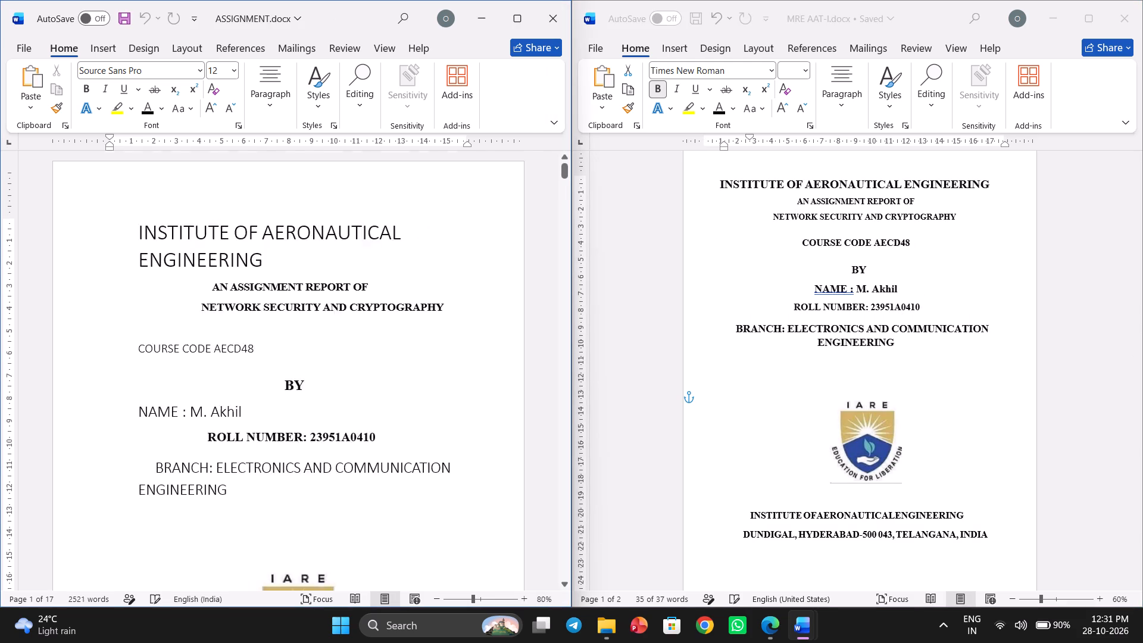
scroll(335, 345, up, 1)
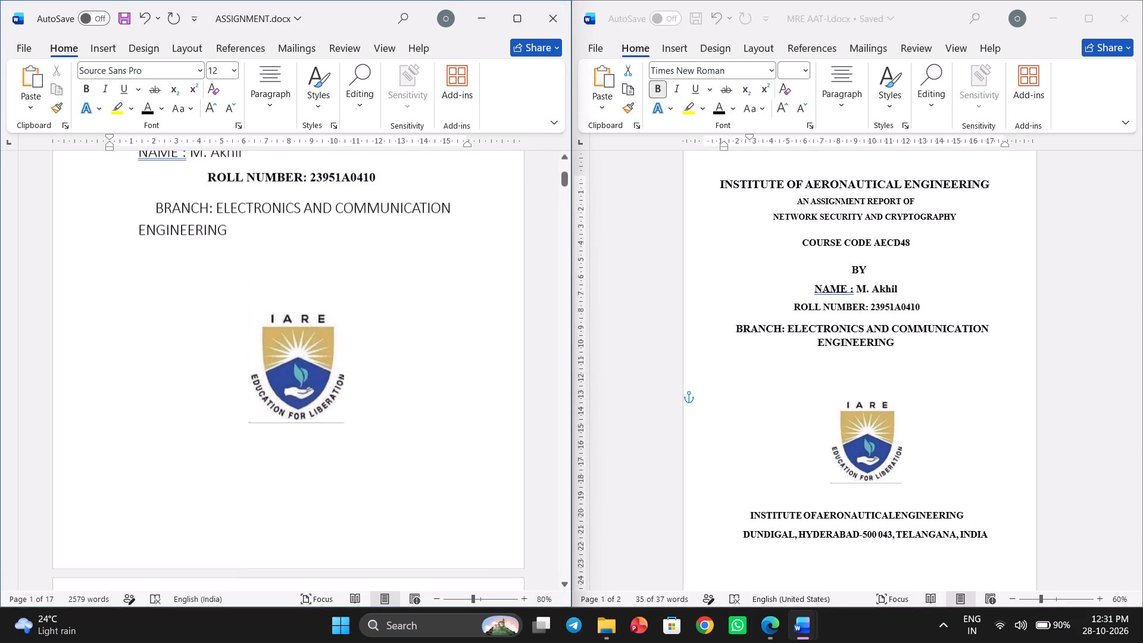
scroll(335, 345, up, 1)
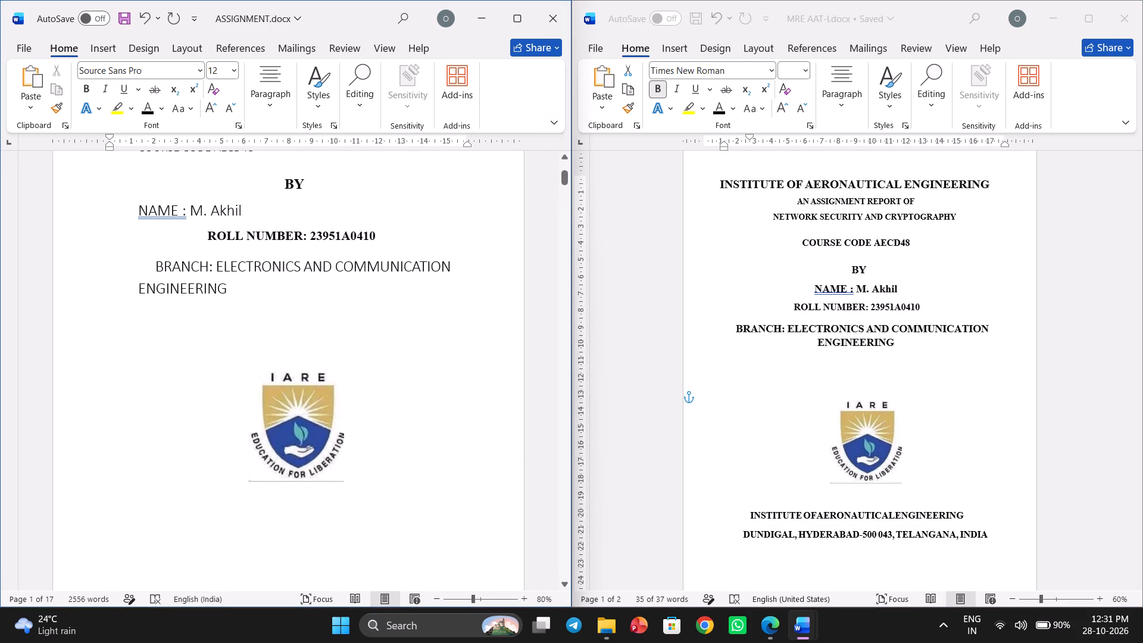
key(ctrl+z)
Copy everything in ASSIGNMENT.docx from question 1 on the dominant mode to the final Reflex Klystron conclusion.
scroll(633, 311, down, 1)
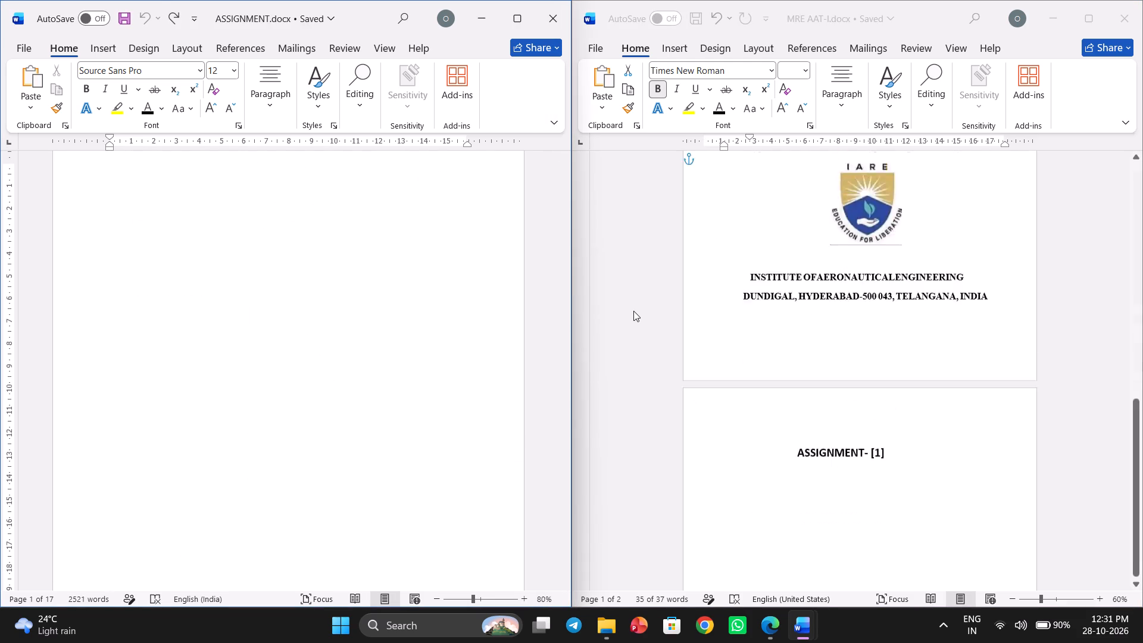
scroll(633, 311, down, 1)
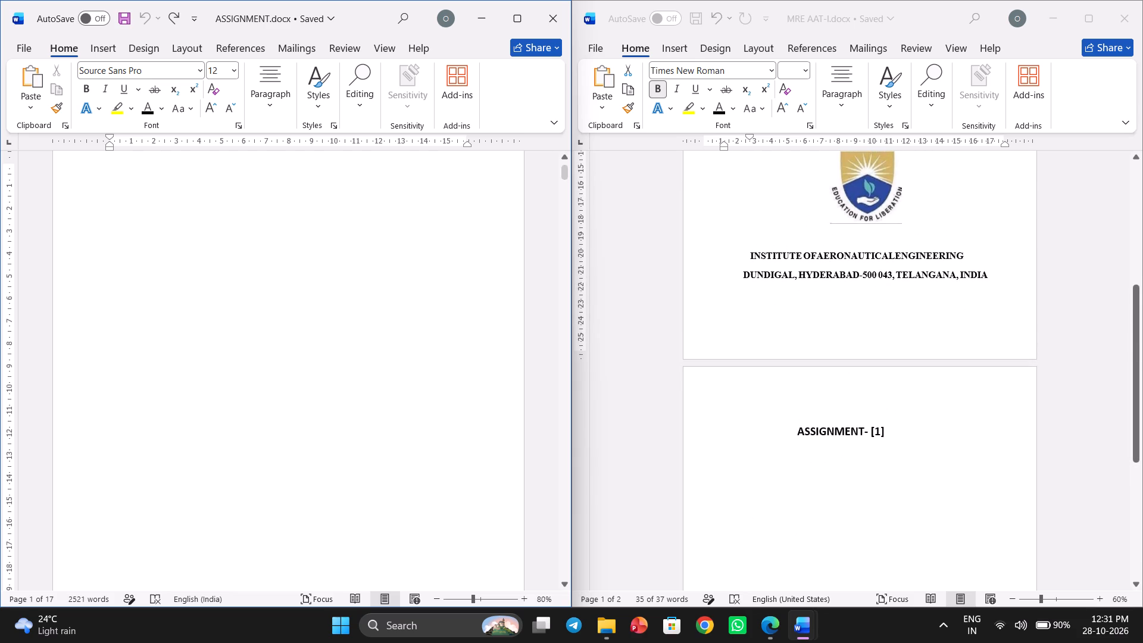
scroll(417, 403, down, 1)
scroll(417, 403, up, 2)
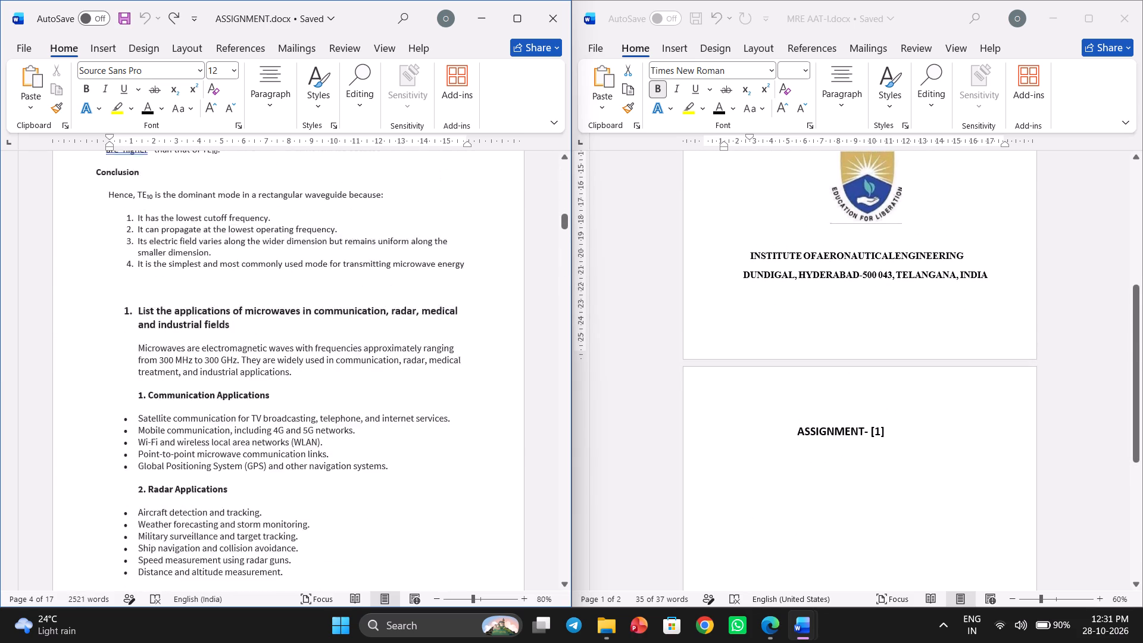
scroll(417, 403, up, 1)
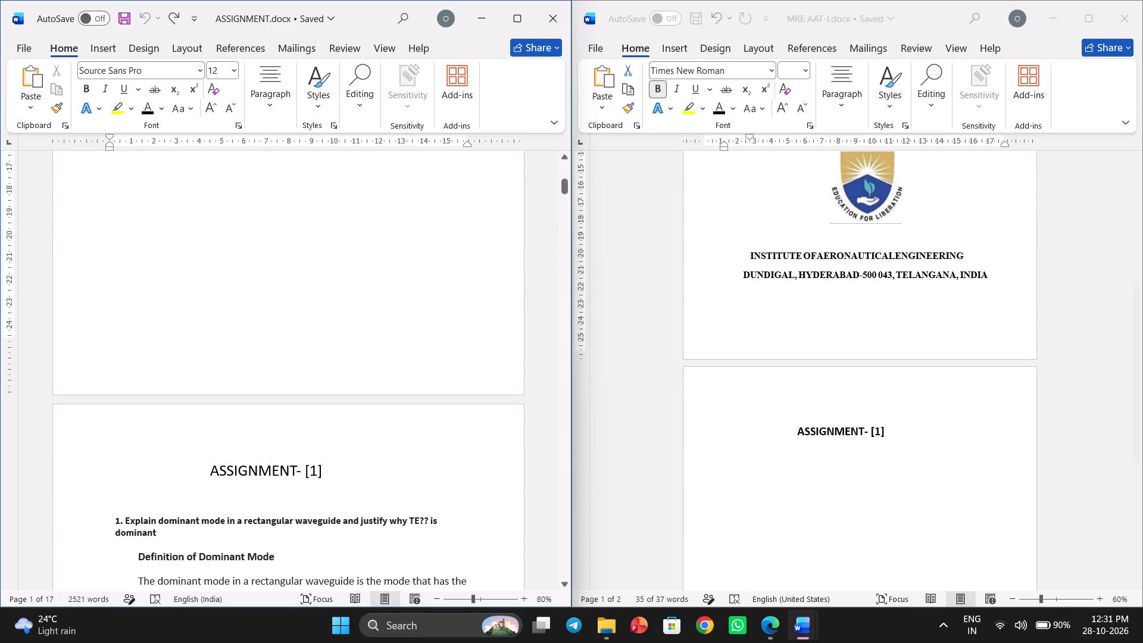
drag(102, 520, 233, 642)
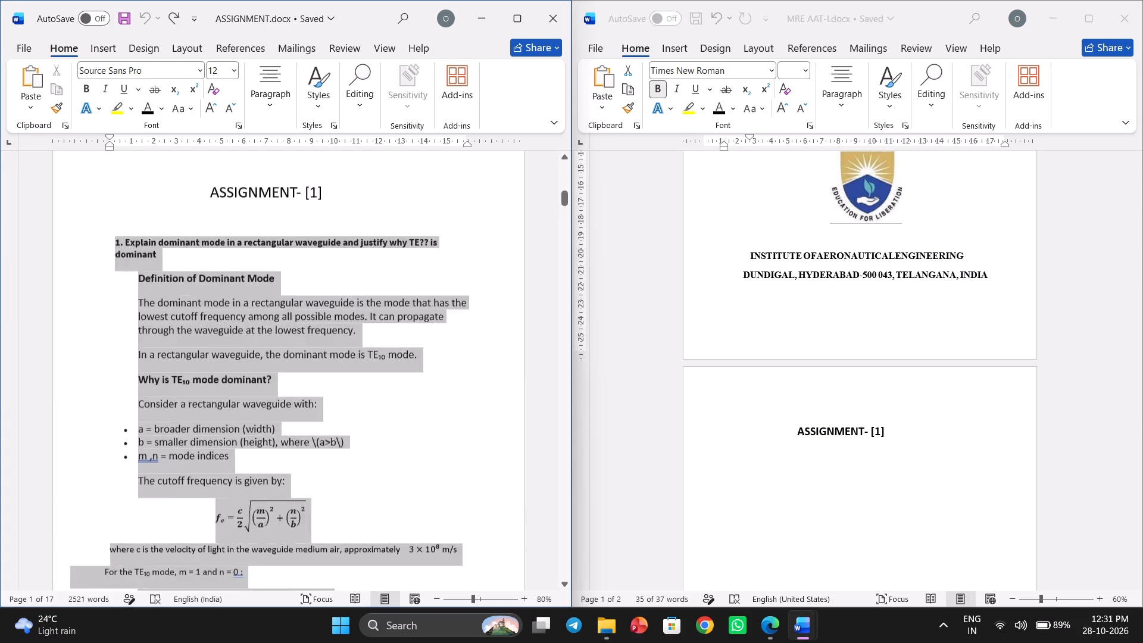
drag(233, 642, 234, 642)
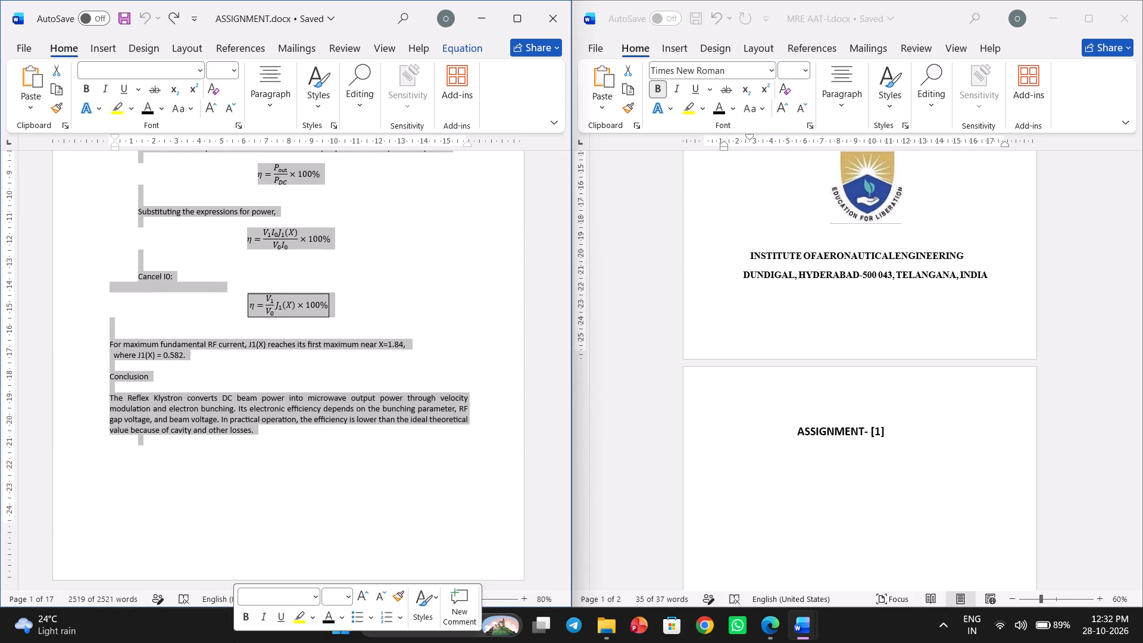
key(ctrl+c)
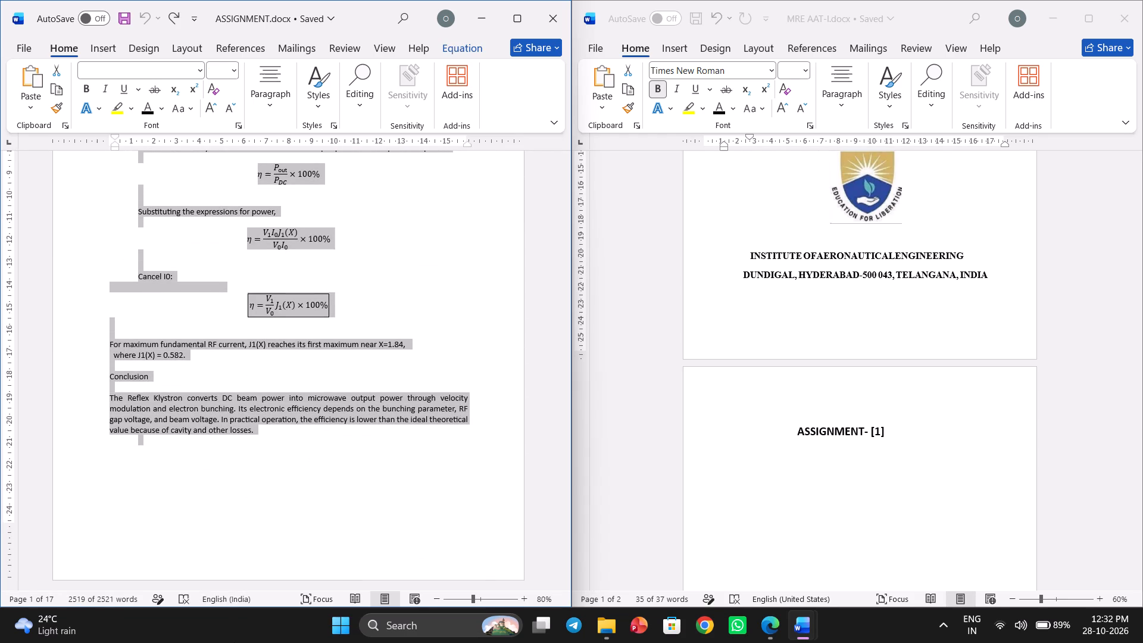
key(ctrl+c)
Paste the copied assignment content below the ASSIGNMENT- [1] heading on the second page of MRE AAT-I.docx.
click(740, 461)
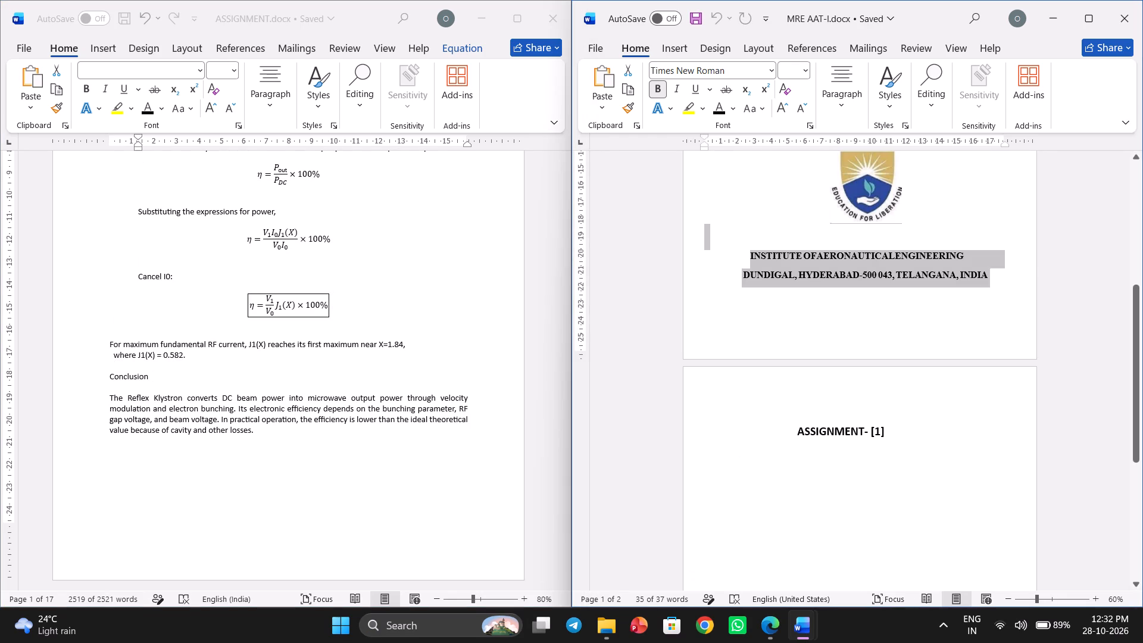
click(740, 461)
key(space)
key(space)
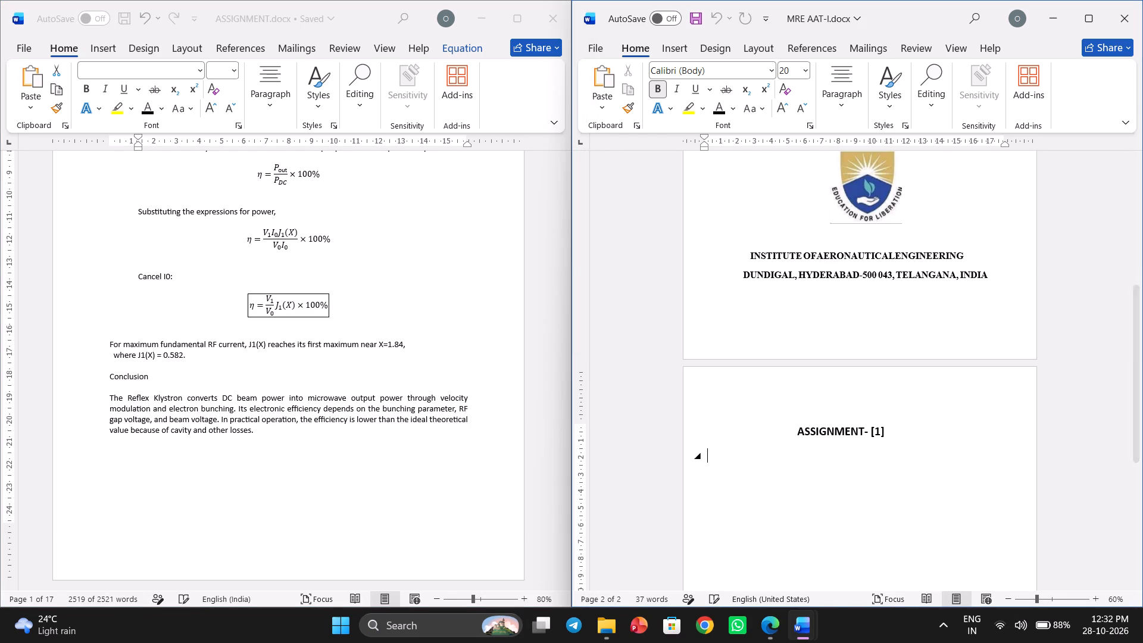
key(space)
key(space)
key(space)
key(space)
key(space)
key(space)
key(space)
key(ctrl+v)
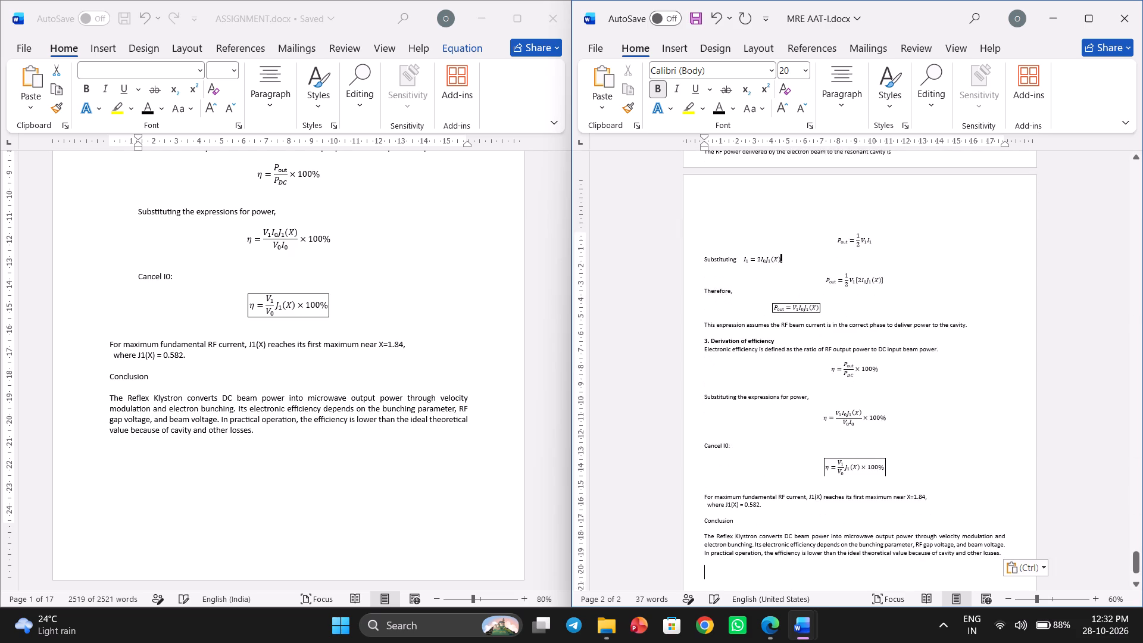
Review the pasted content in MRE AAT-I.docx from its end back up to the cover page.
scroll(740, 461, down, 1)
scroll(740, 461, up, 1)
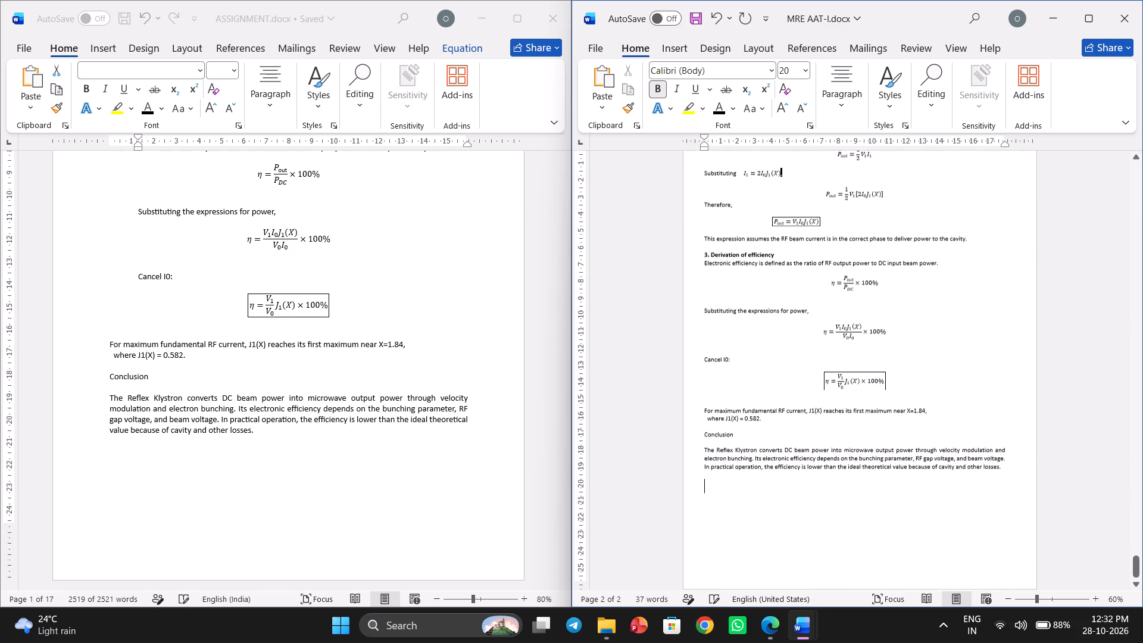
scroll(740, 461, up, 1)
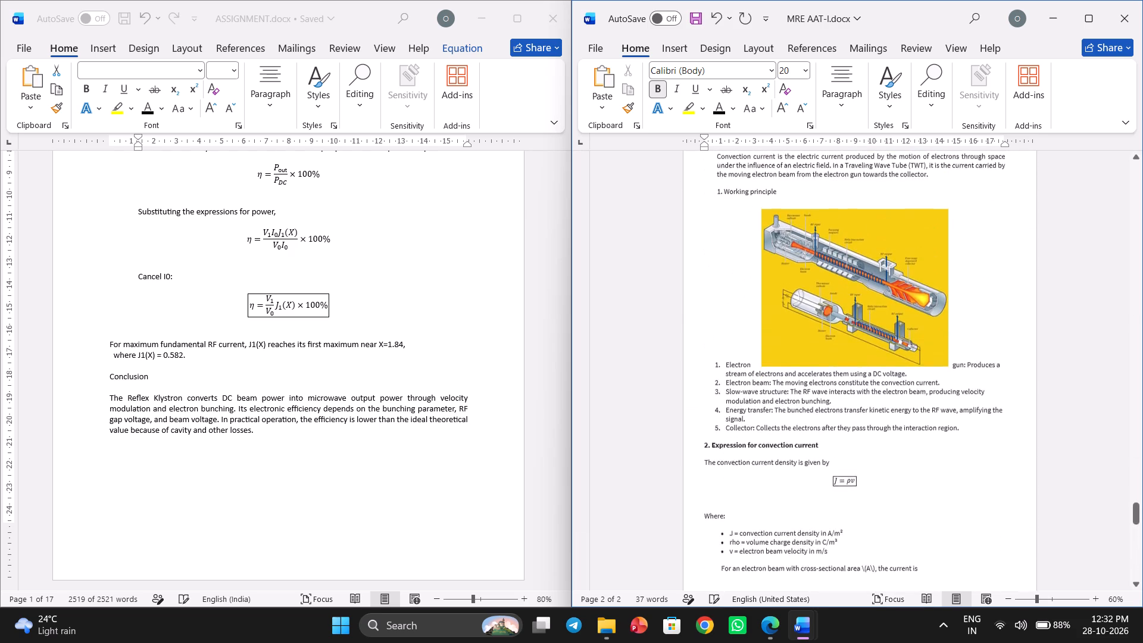
scroll(740, 461, up, 4)
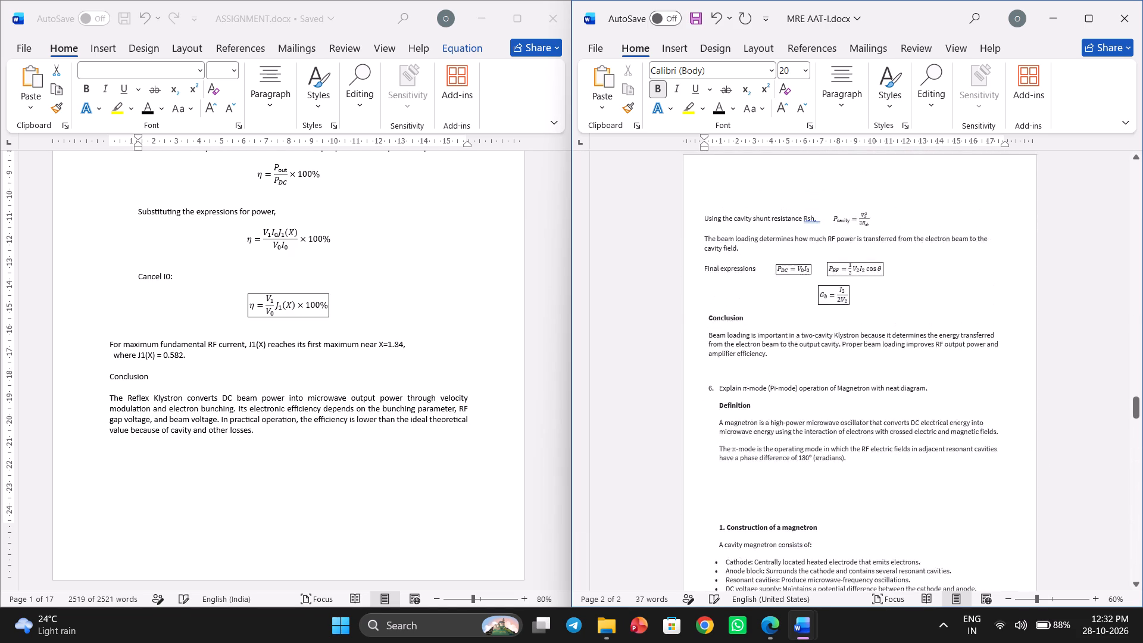
scroll(740, 461, up, 8)
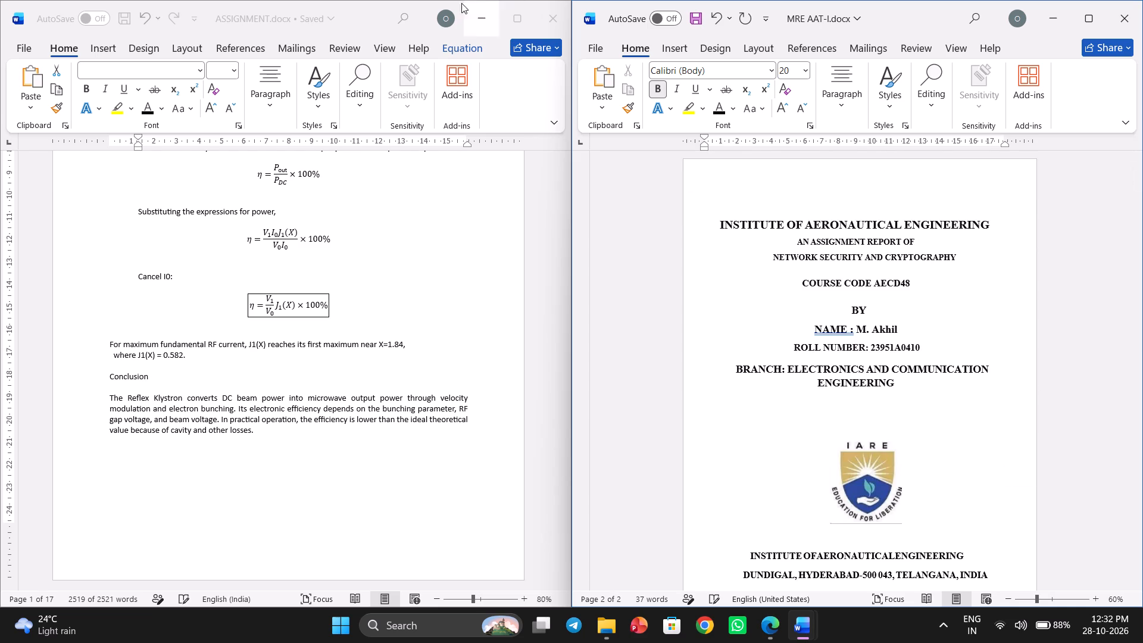
Minimize ASSIGNMENT.docx, close the AAT-1 folder window and snap MRE- CMP.docx beside MRE AAT-I.docx.
click(471, 17)
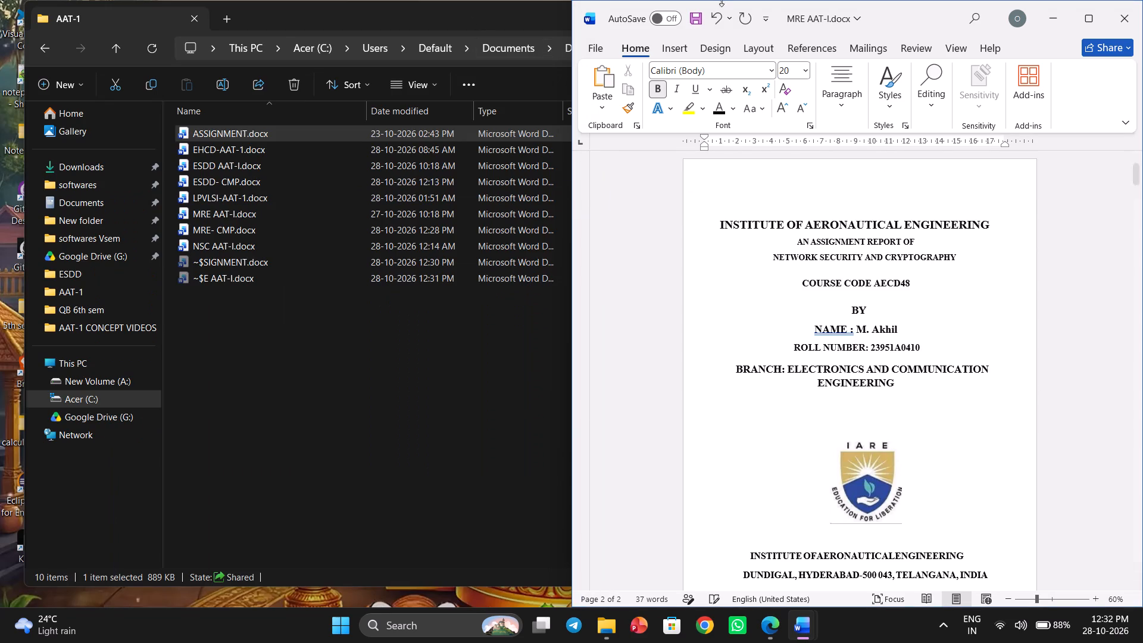
click(529, 2)
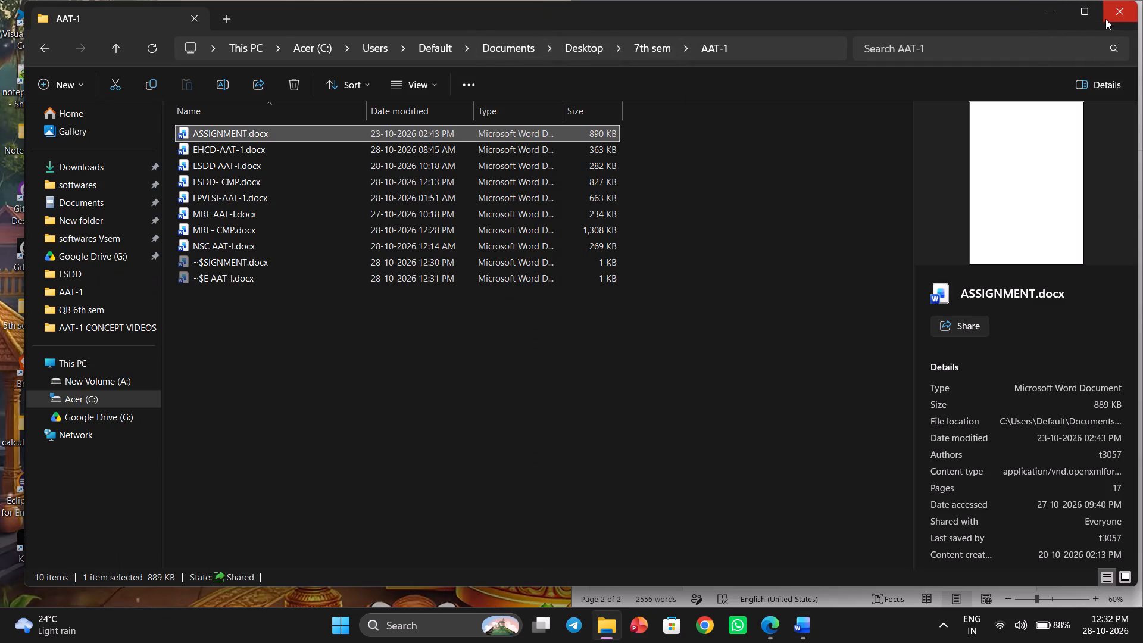
click(1105, 19)
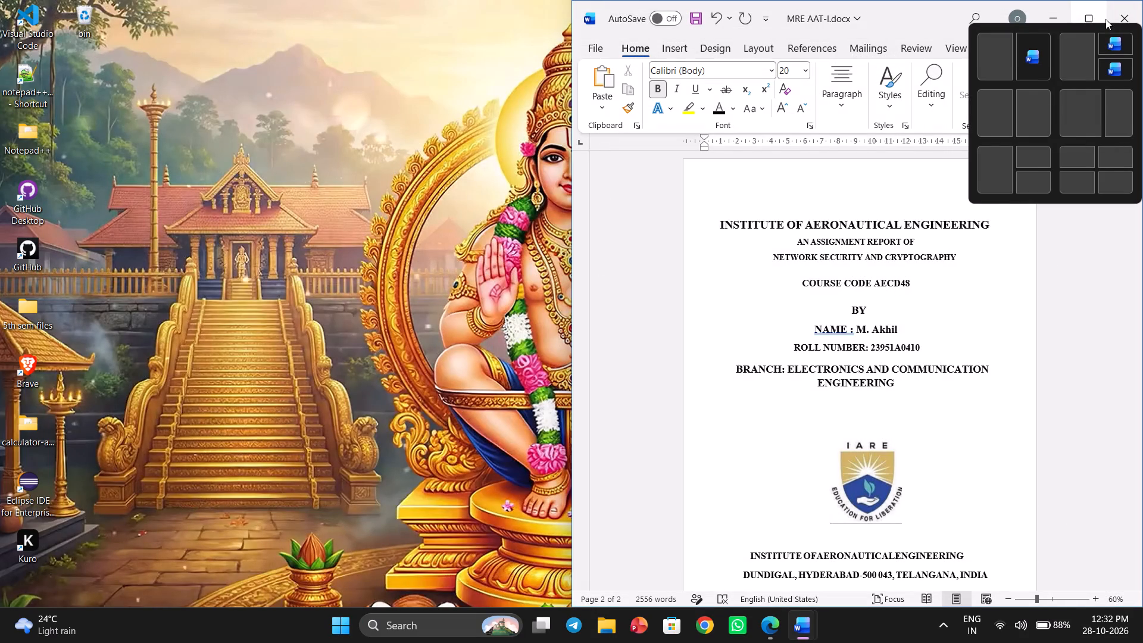
click(900, 427)
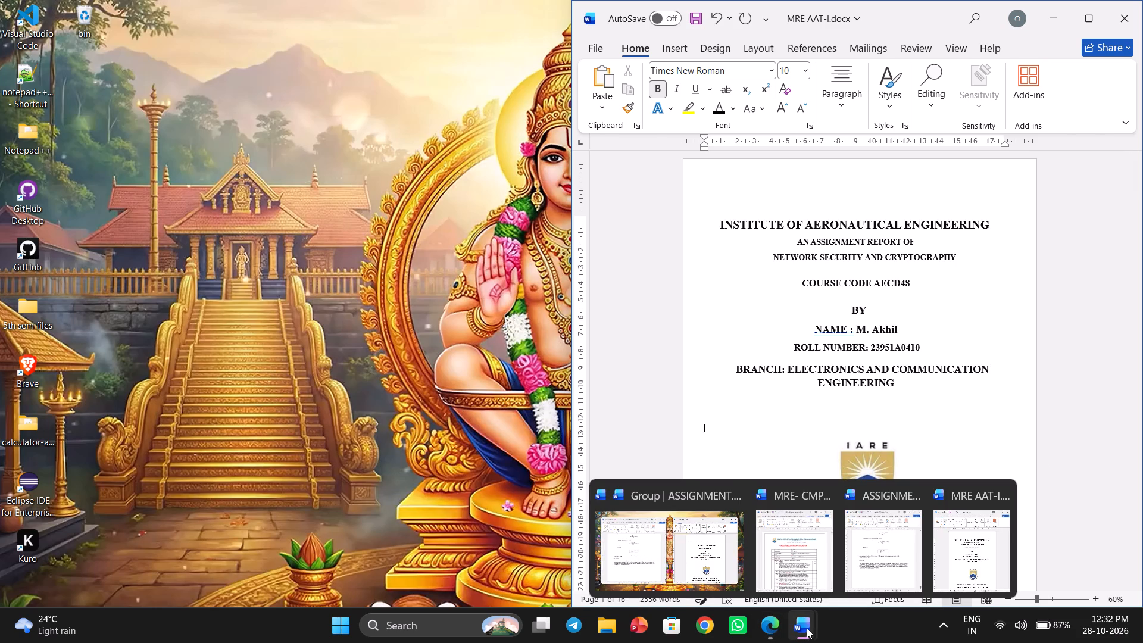
click(797, 585)
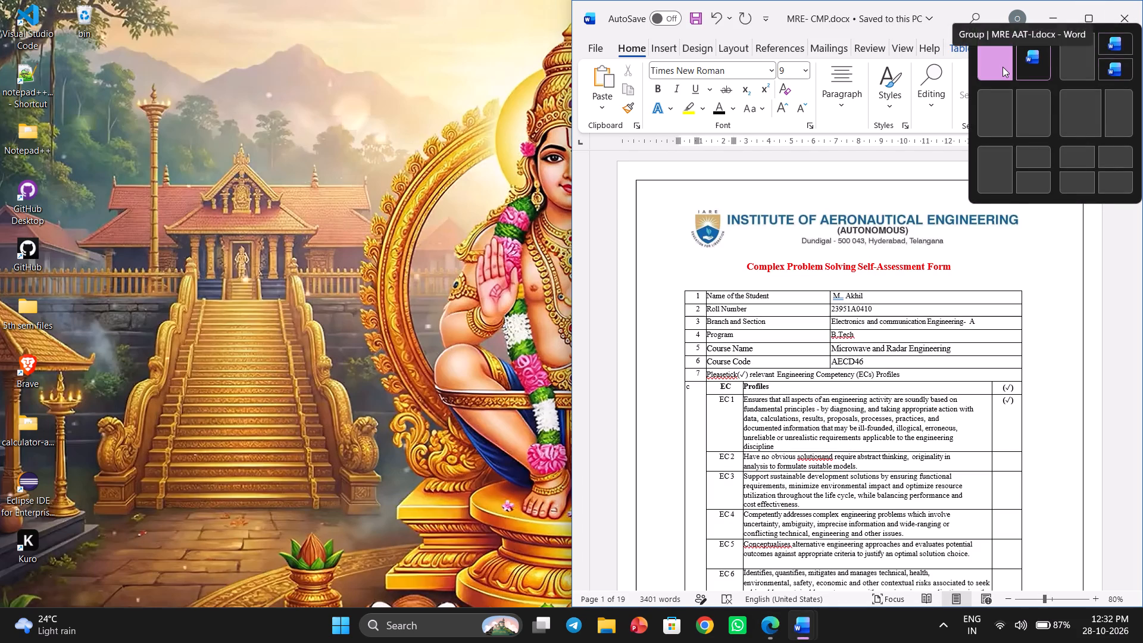
click(1003, 67)
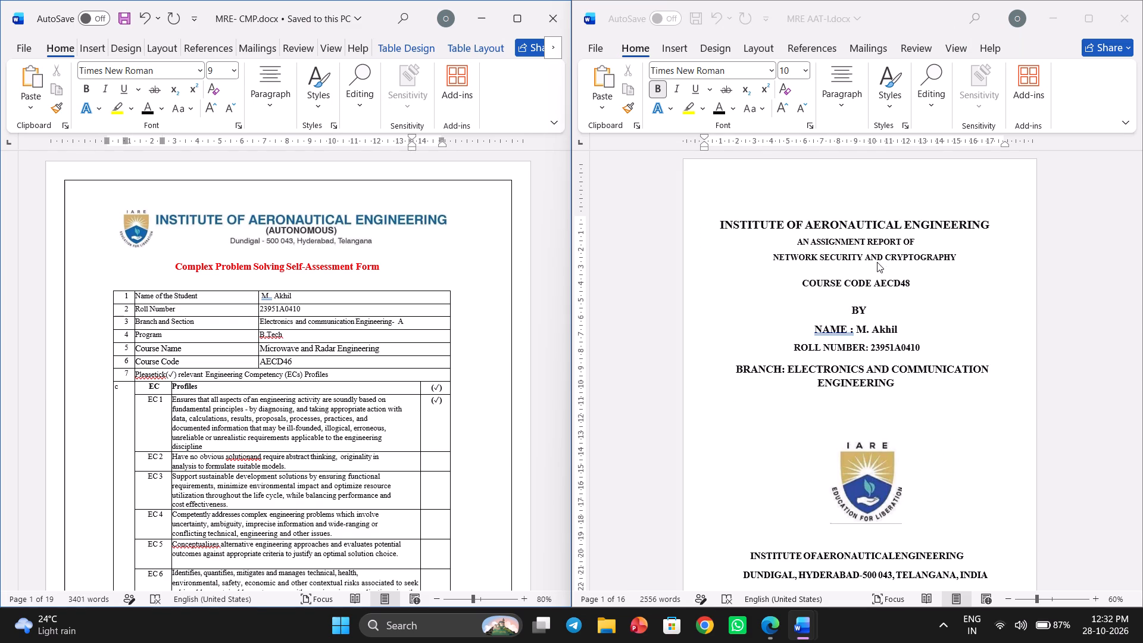
Delete the NETWORK SECURITY AND CRYPTOGRAPHY course title from the cover page of MRE AAT-I.docx.
click(955, 246)
drag(955, 257, 776, 256)
key(BackSpace)
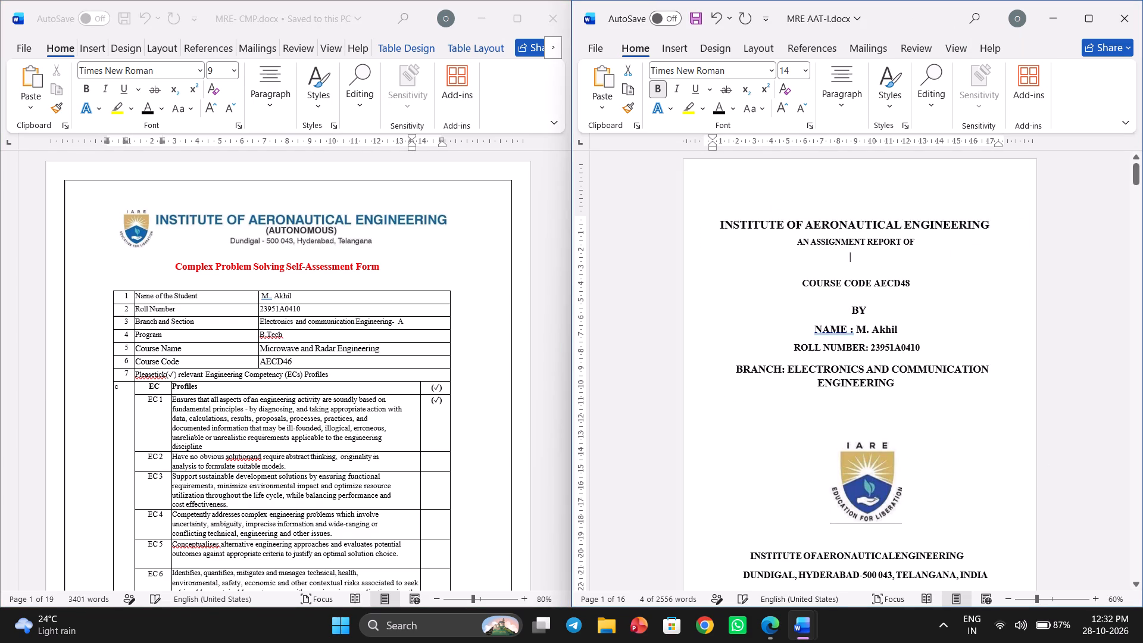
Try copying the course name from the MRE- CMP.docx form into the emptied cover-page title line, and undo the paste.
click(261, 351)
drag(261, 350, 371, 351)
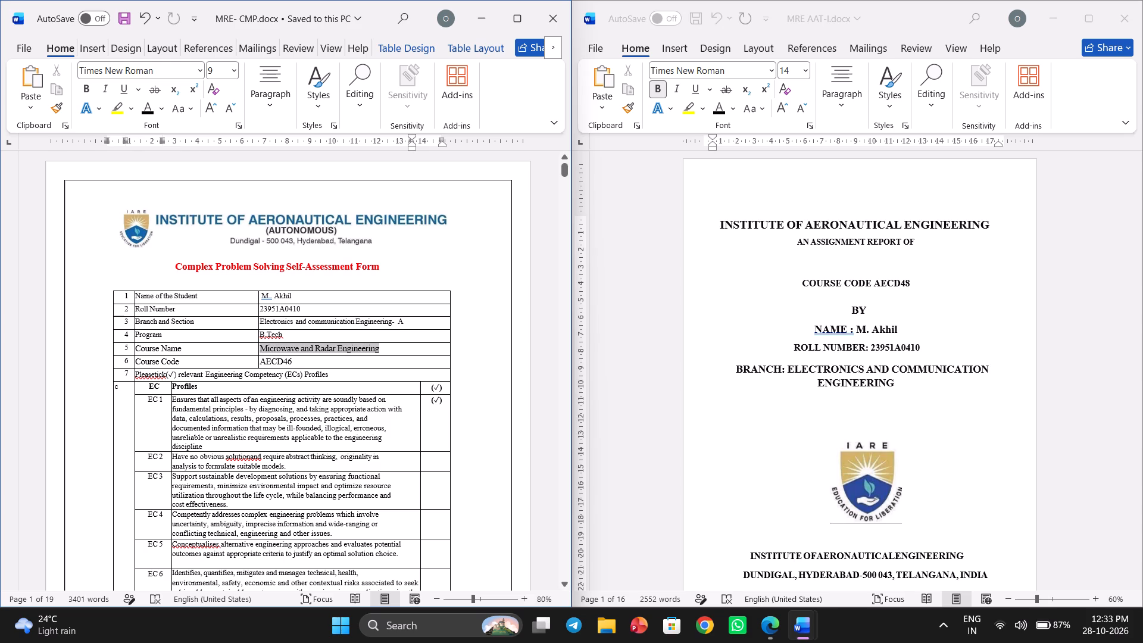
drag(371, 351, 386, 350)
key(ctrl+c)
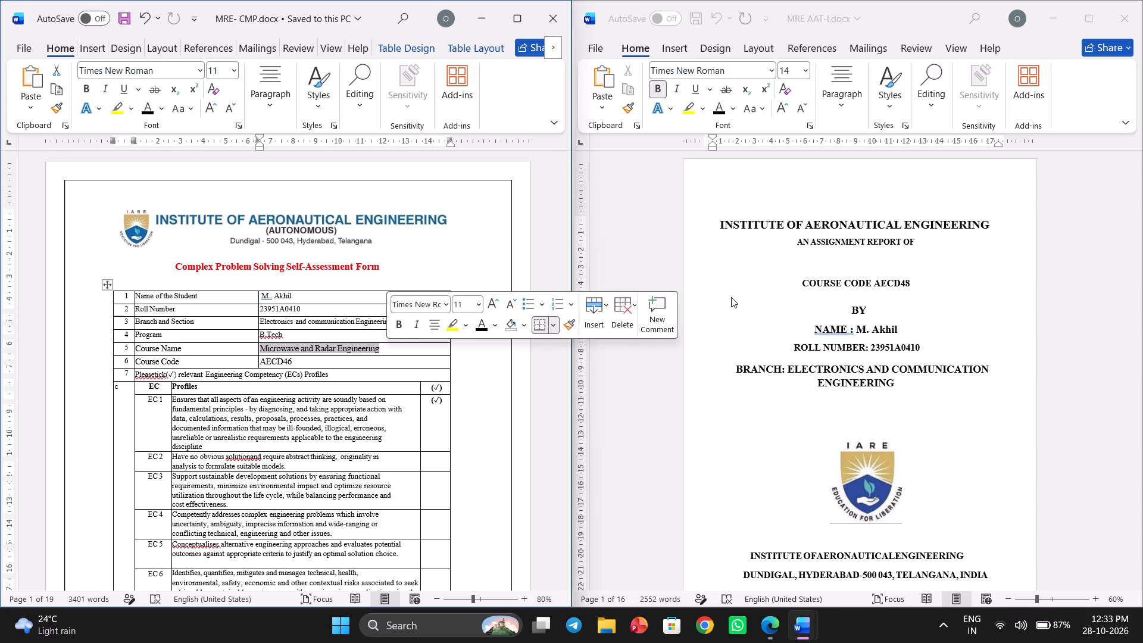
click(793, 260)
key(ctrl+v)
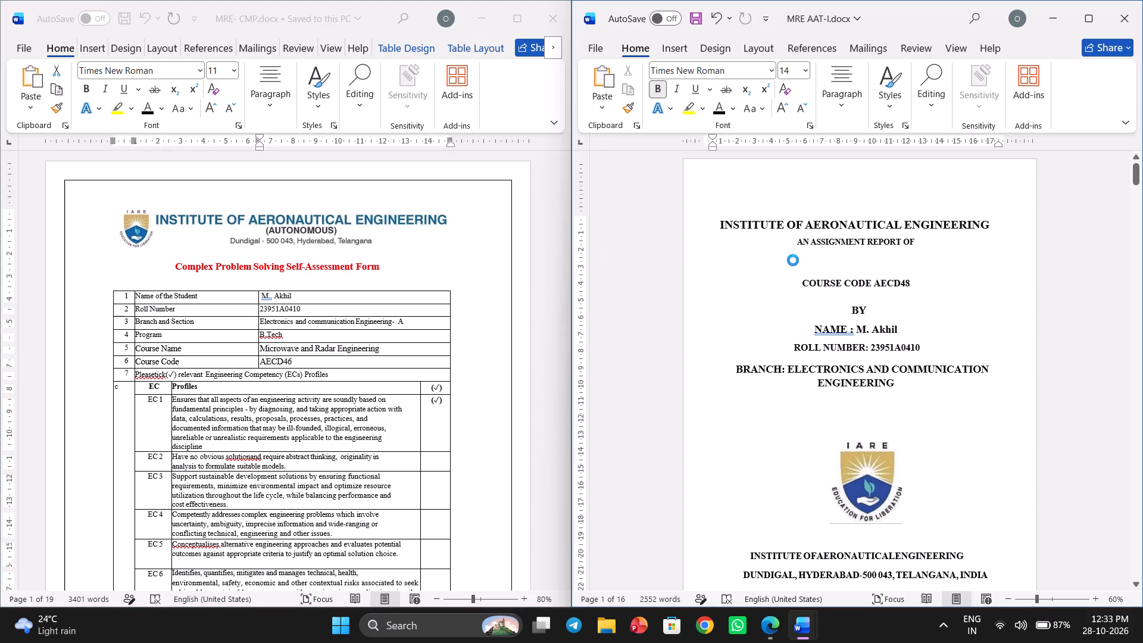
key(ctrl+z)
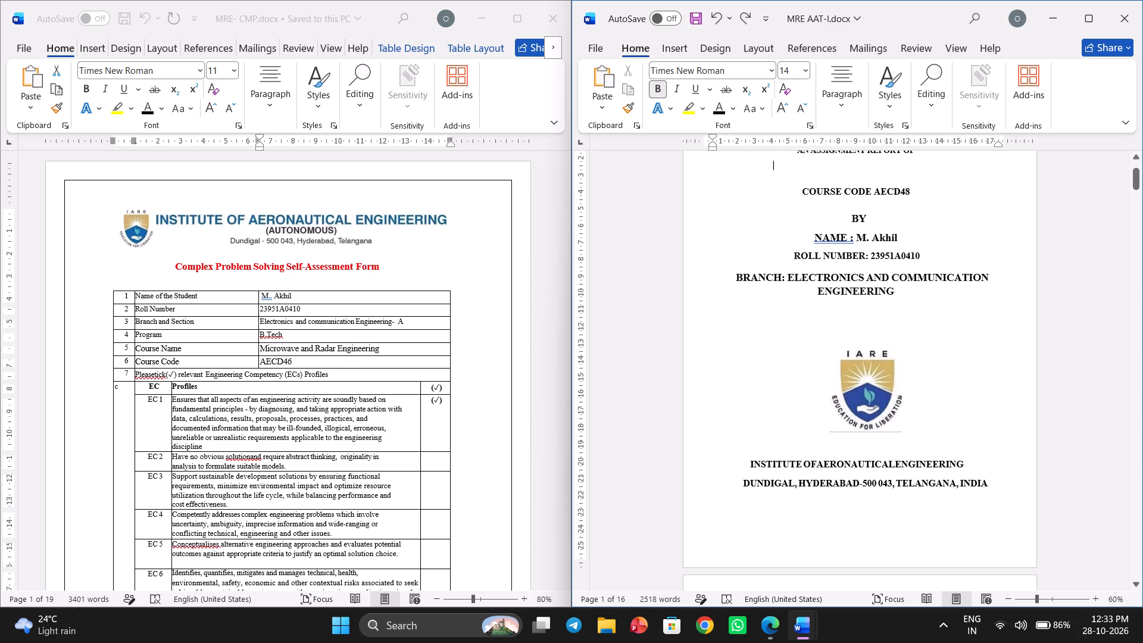
Copy Microwave and Radar Engineering from the MRE- CMP.docx form and paste it under AN ASSIGNMENT REPORT OF on the cover page.
drag(385, 344, 376, 345)
right_click(376, 345)
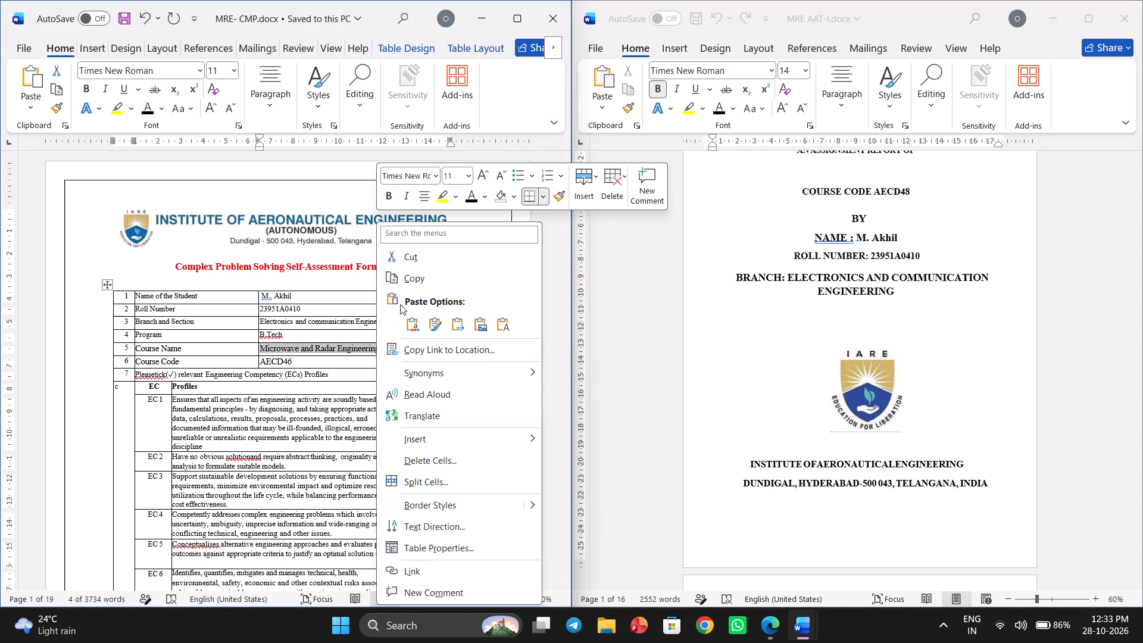
click(419, 283)
scroll(767, 275, up, 1)
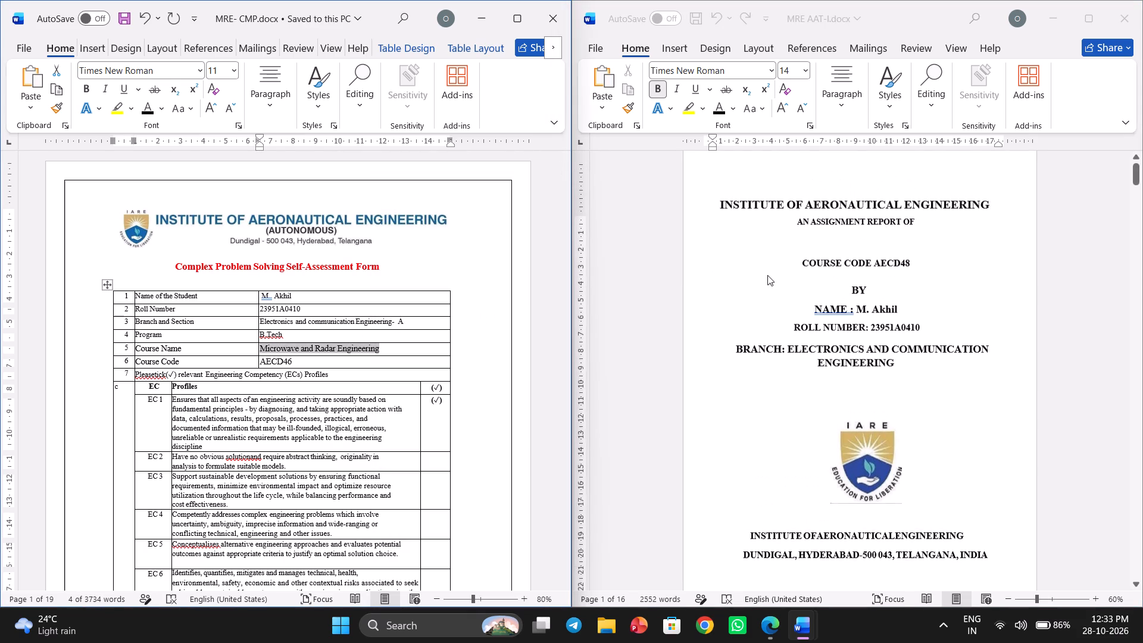
scroll(767, 275, up, 1)
click(832, 255)
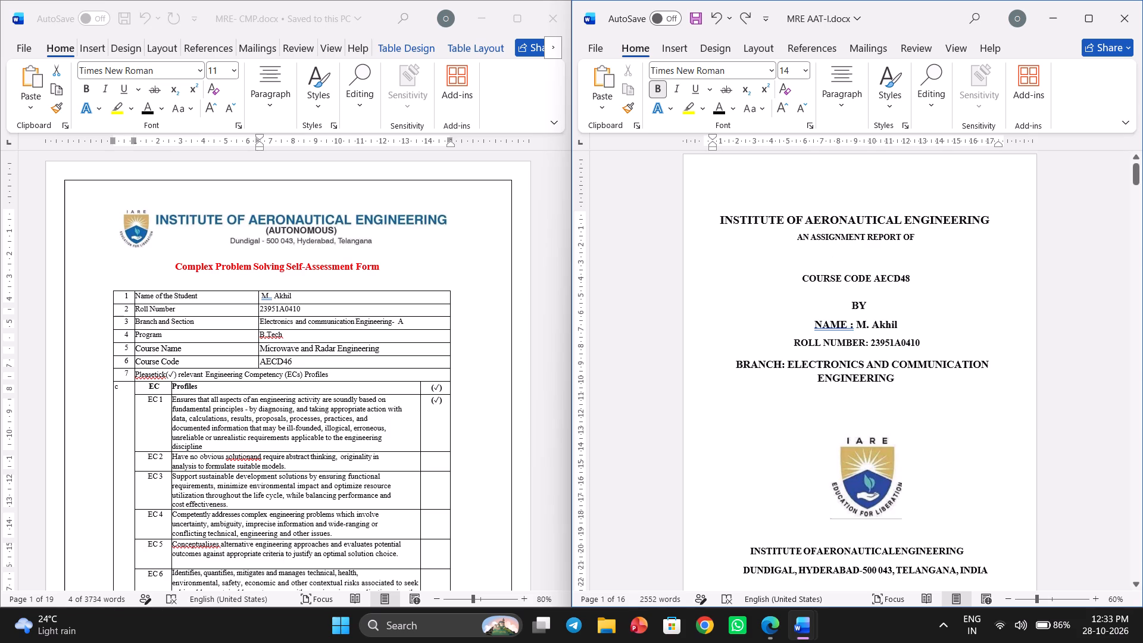
key(ctrl+v)
Format the pasted Microwave and Radar Engineering line on the cover page as bold Times New Roman, size 16.
drag(869, 254, 784, 254)
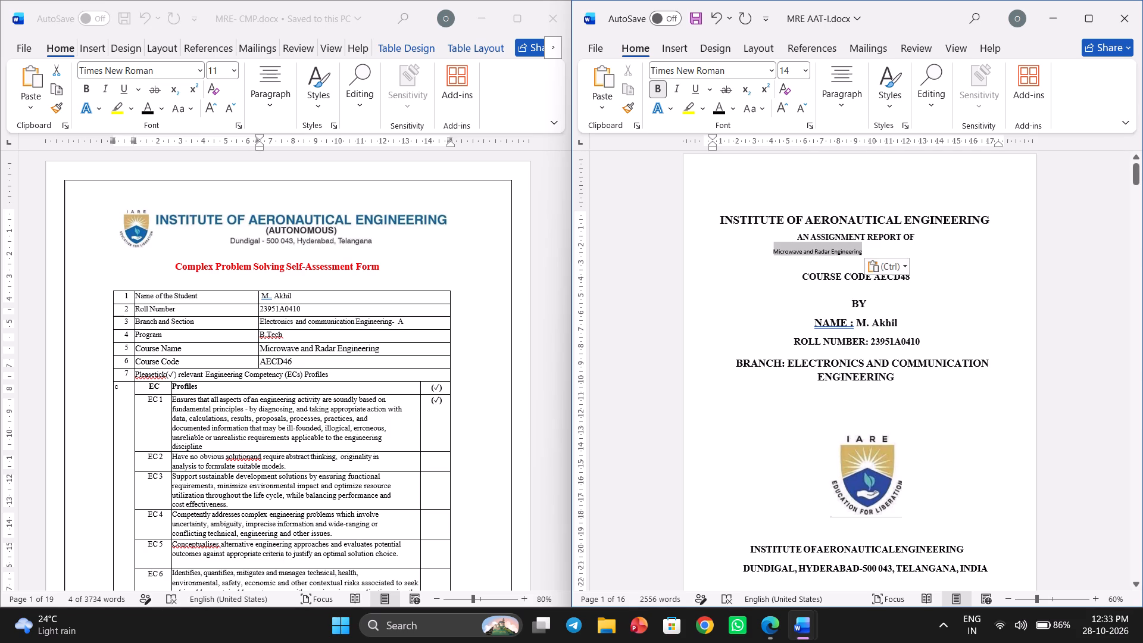
drag(784, 254, 783, 254)
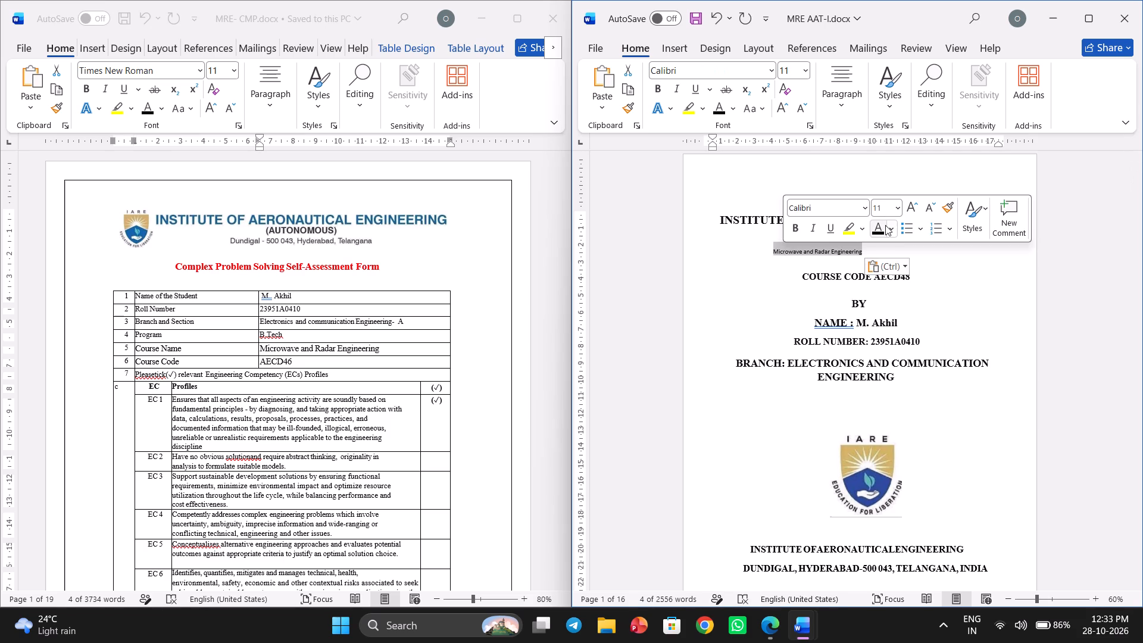
click(805, 294)
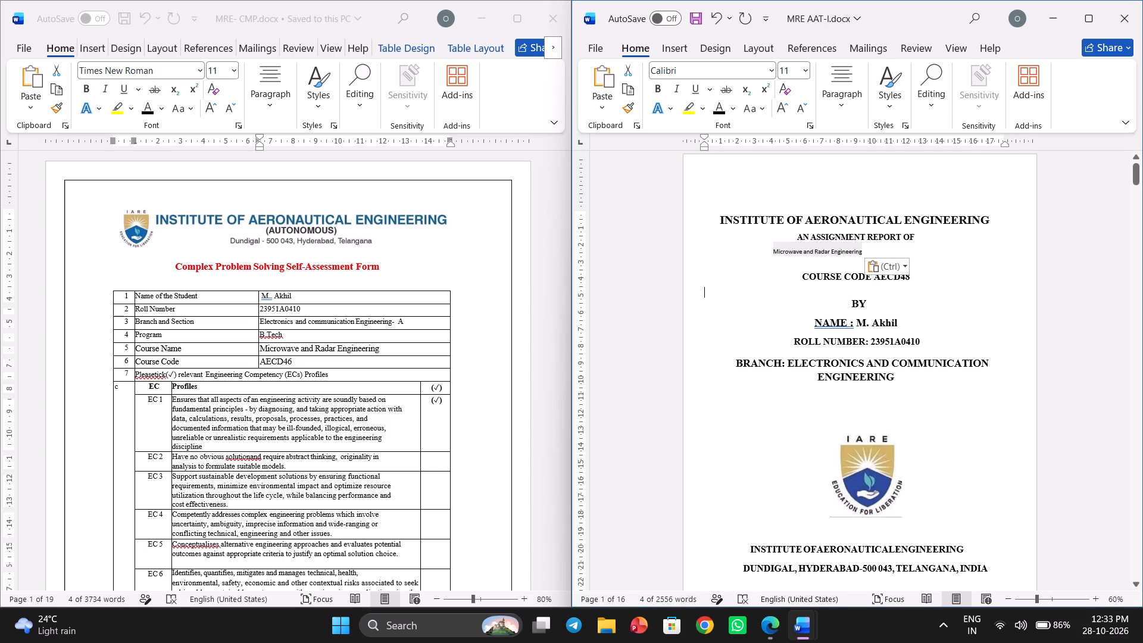
drag(804, 282, 938, 282)
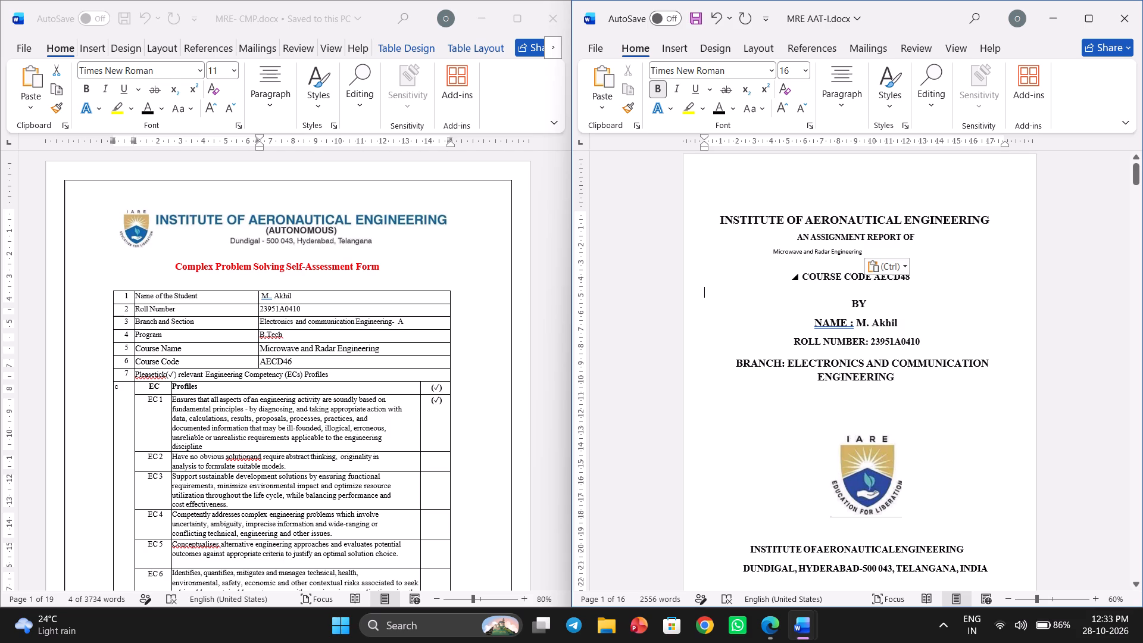
drag(938, 282, 866, 249)
click(866, 249)
drag(863, 252, 775, 252)
click(857, 209)
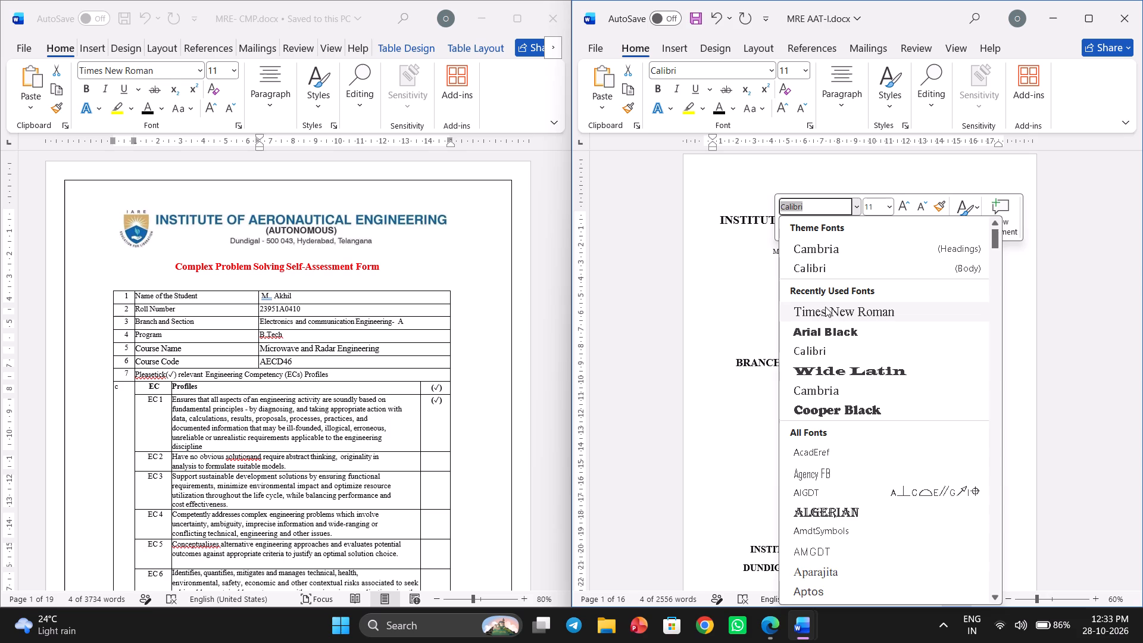
click(825, 307)
click(901, 205)
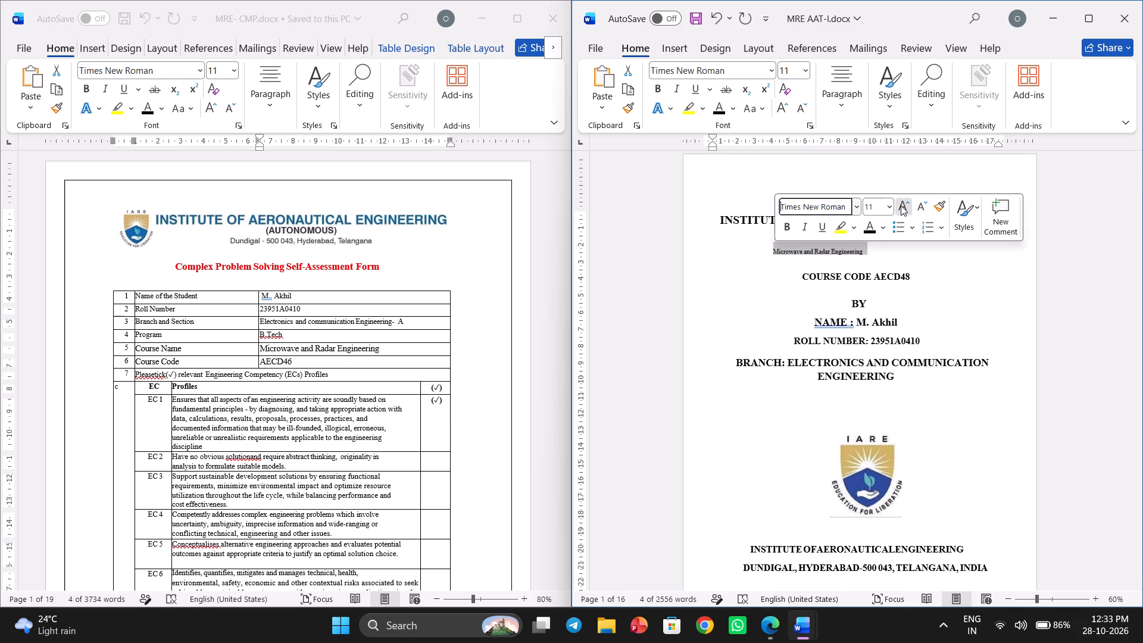
click(901, 205)
click(901, 205)
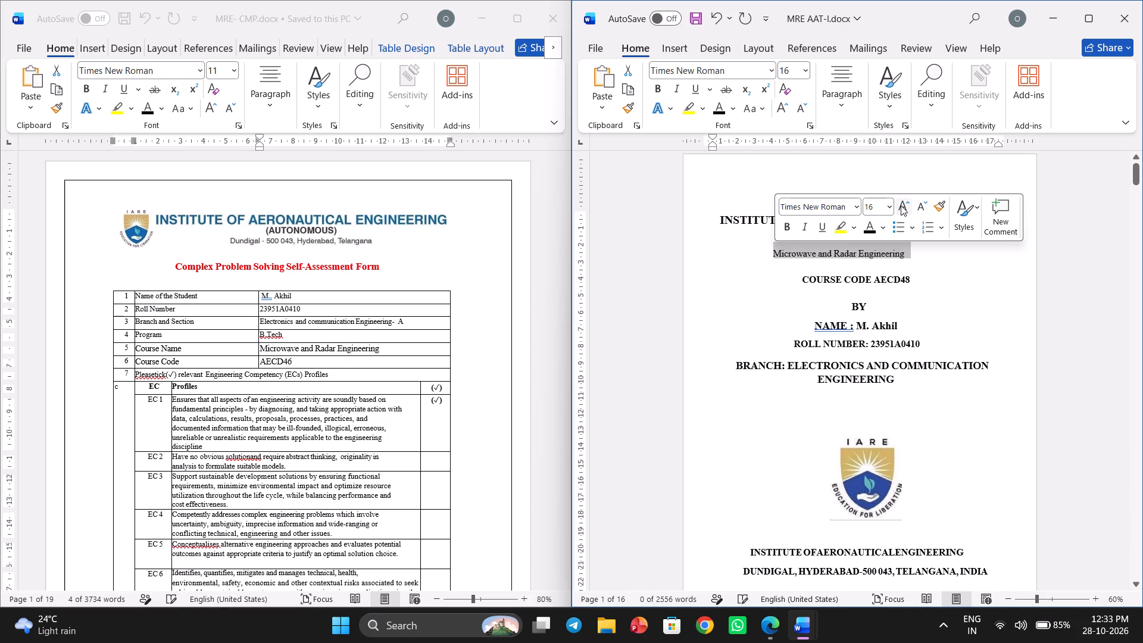
click(783, 226)
Convert the Microwave and Radar Engineering title line on the cover page to uppercase.
click(766, 106)
click(778, 170)
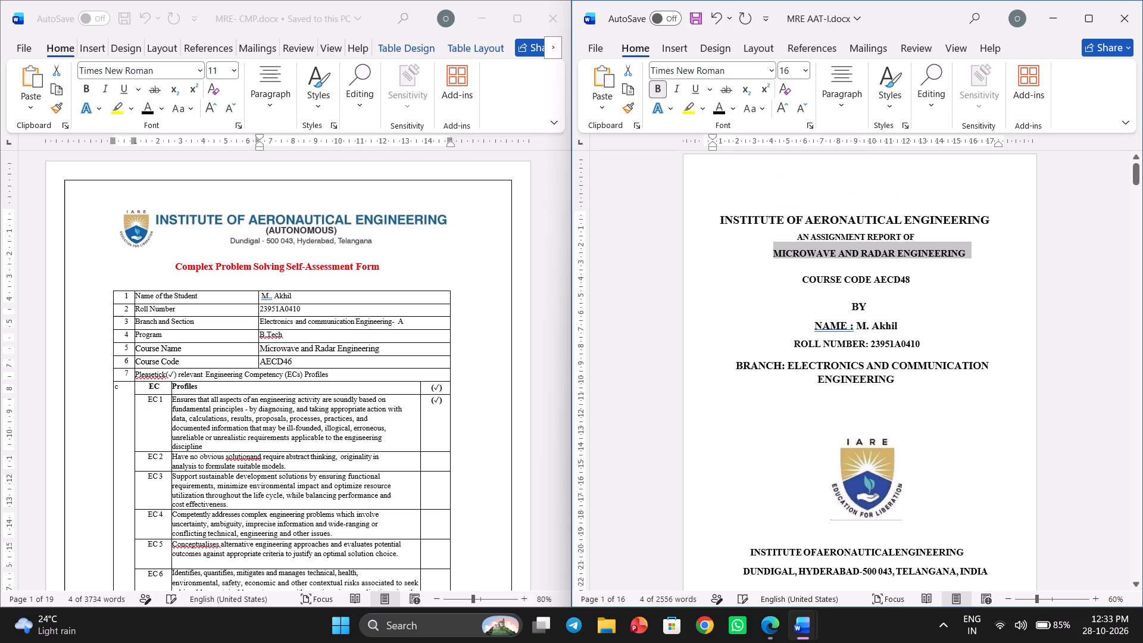
click(761, 267)
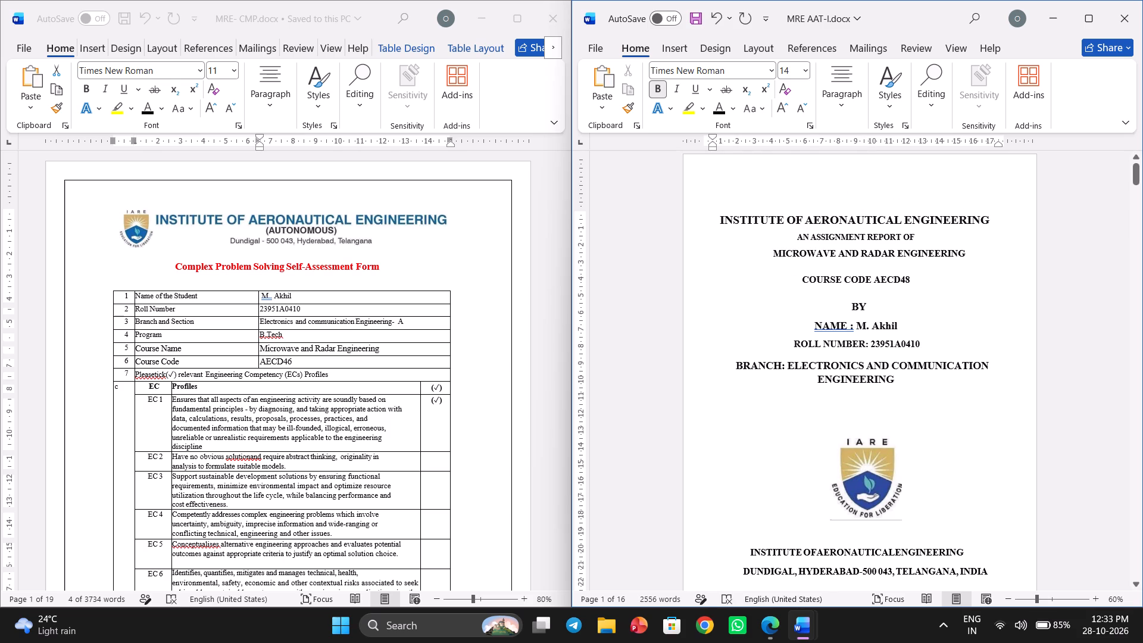
Correct the course code on the cover page to AECD46.
click(915, 277)
key(BackSpace)
key(6)
Maximize the MRE AAT-I.docx window with the cover page and first assignment pages in view.
ctrl+scroll(949, 364, down, 2)
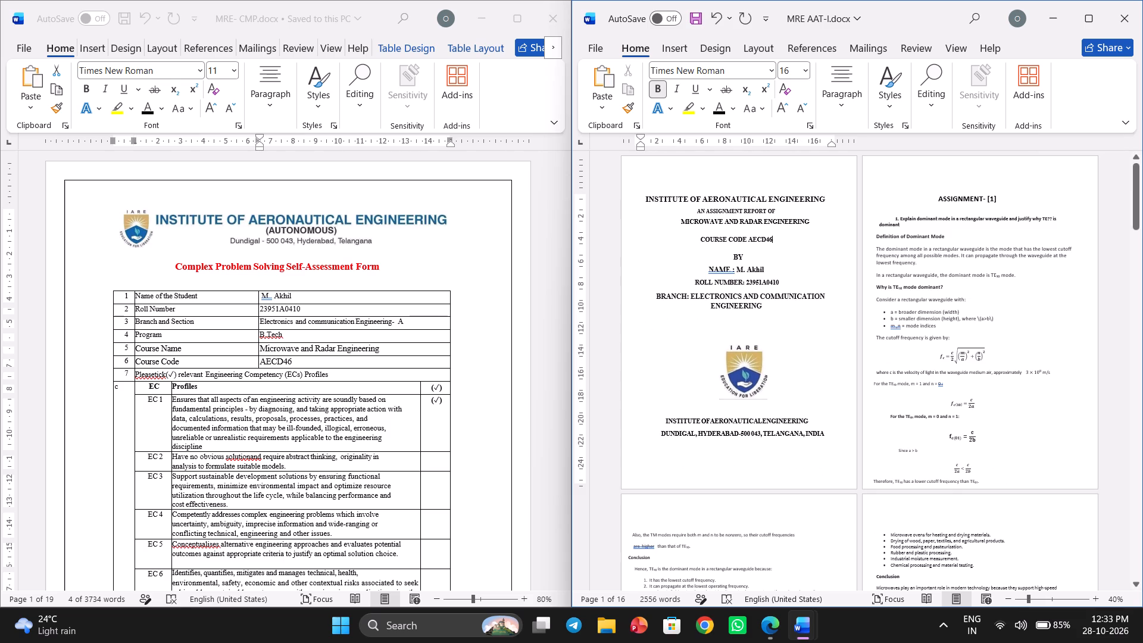
scroll(833, 384, up, 1)
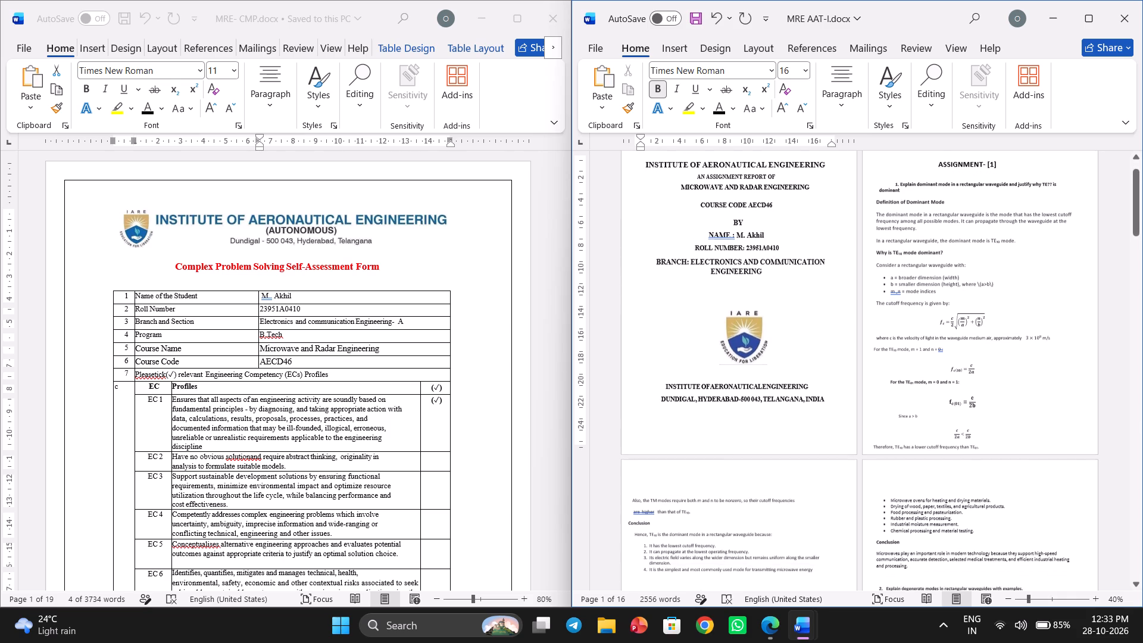
scroll(833, 384, up, 1)
click(1082, 14)
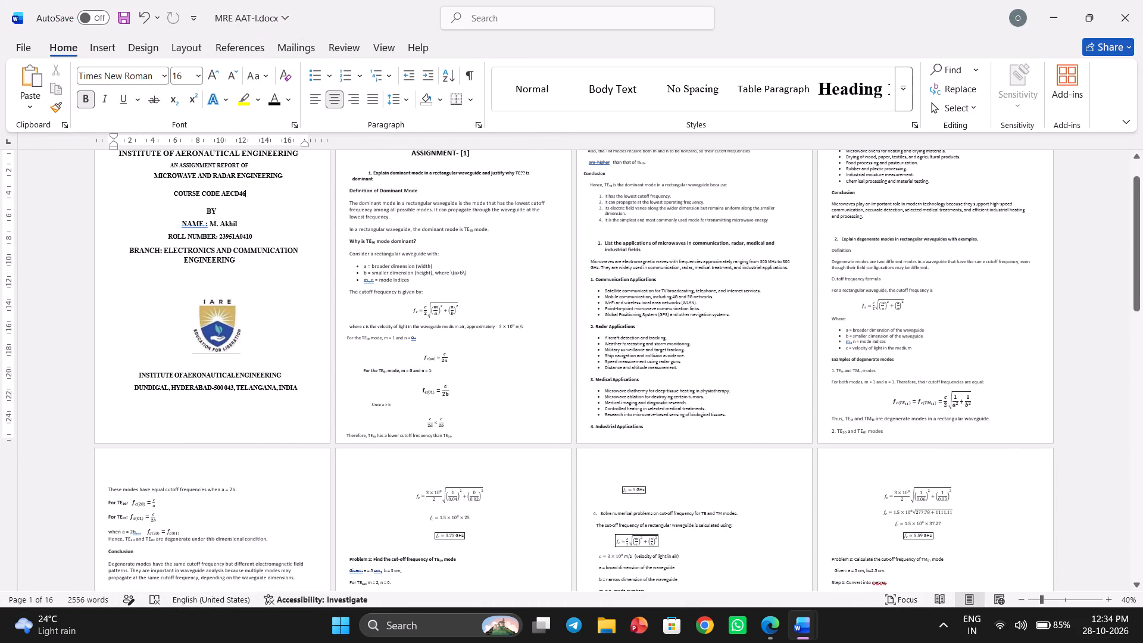
ctrl+scroll(424, 291, up, 1)
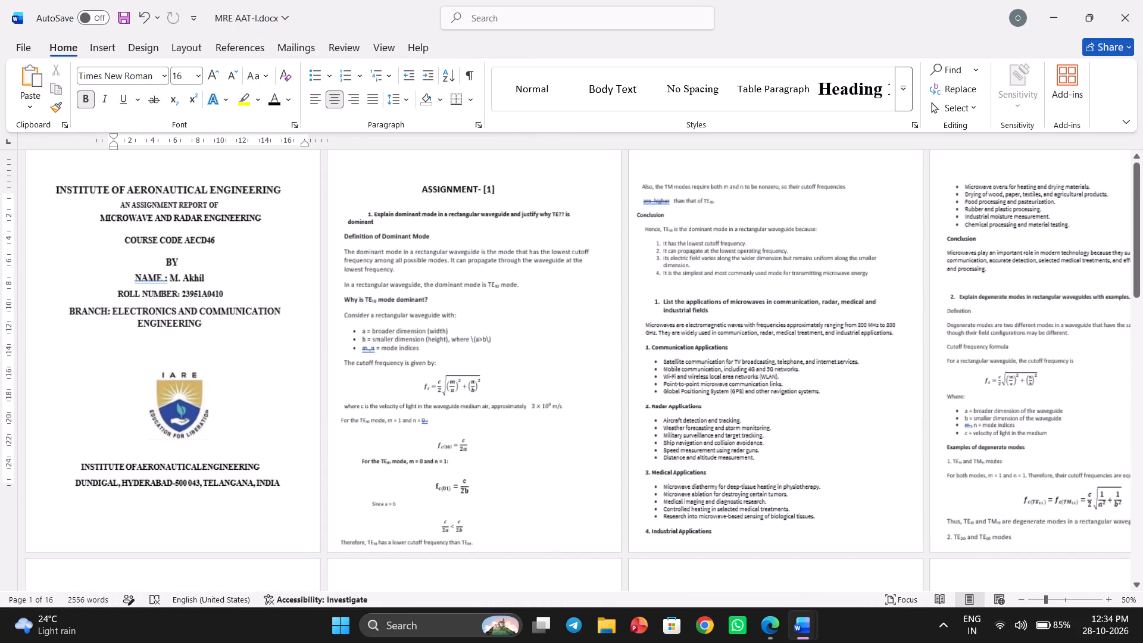
ctrl+scroll(424, 291, up, 1)
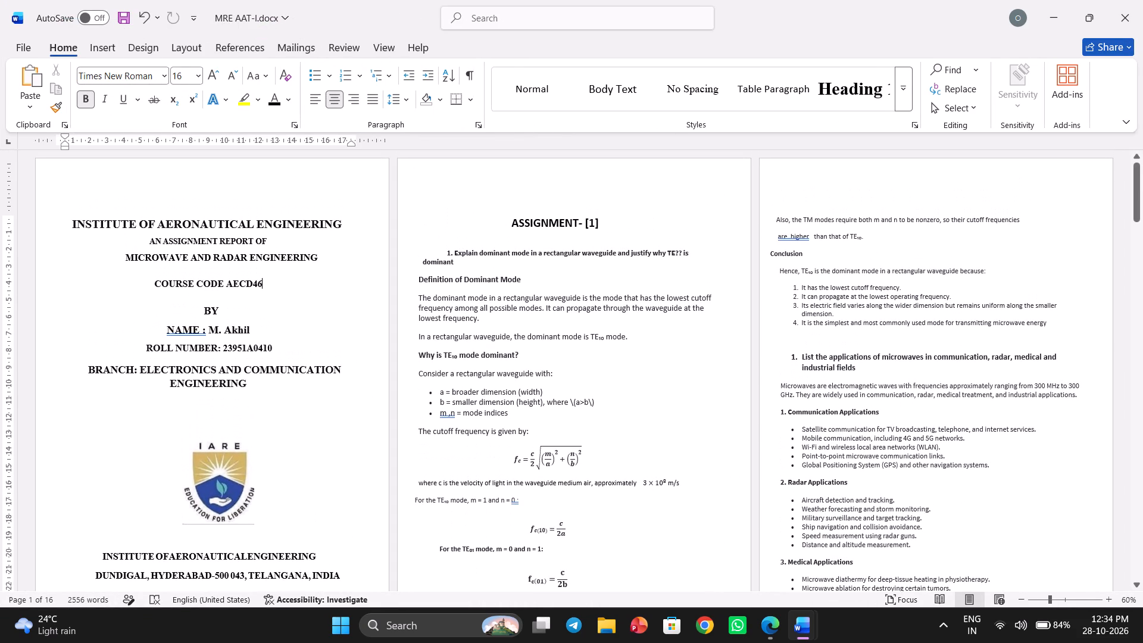
Remove the extra leading spaces before question 1 under the ASSIGNMENT- [1] heading.
click(444, 251)
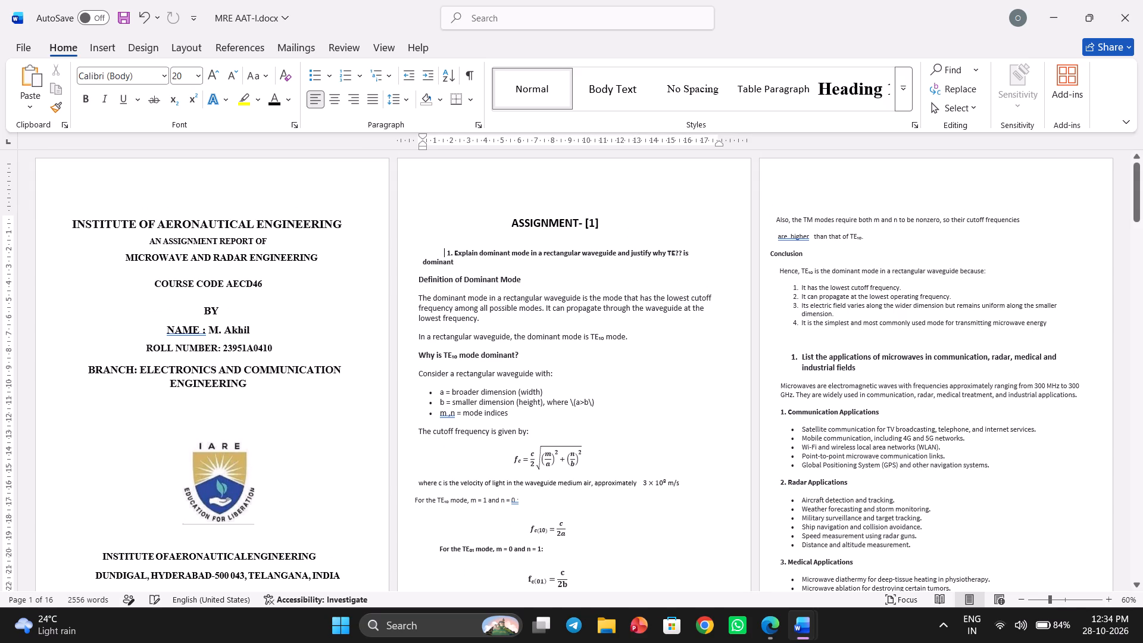
key(BackSpace)
key(BackSpace)
key(BackSpace)
key(BackSpace)
key(BackSpace)
key(BackSpace)
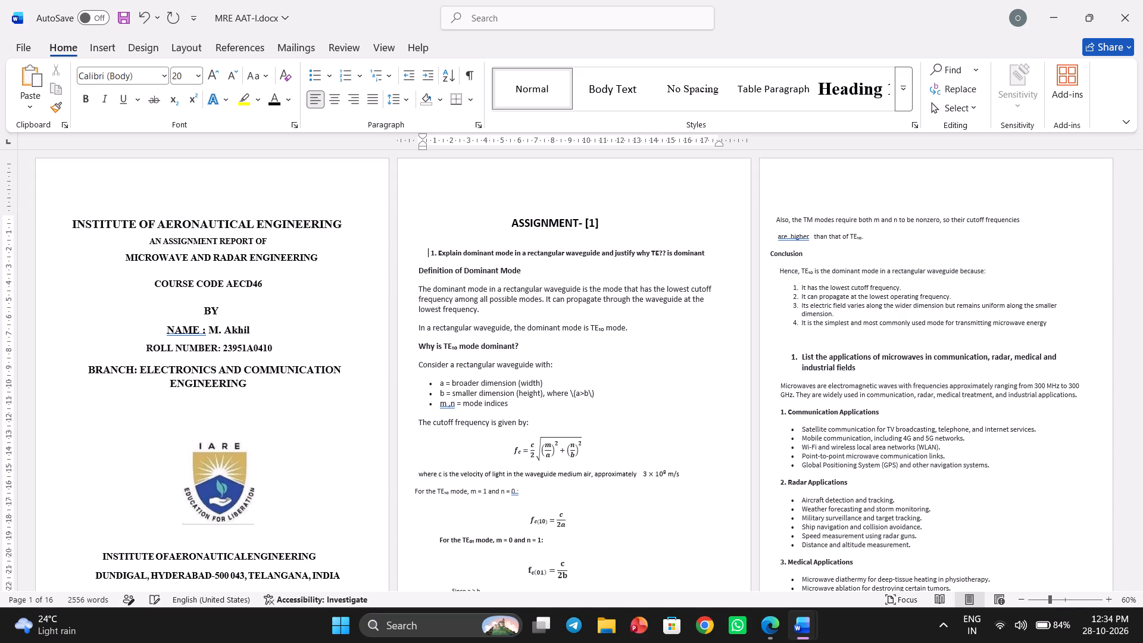
key(BackSpace)
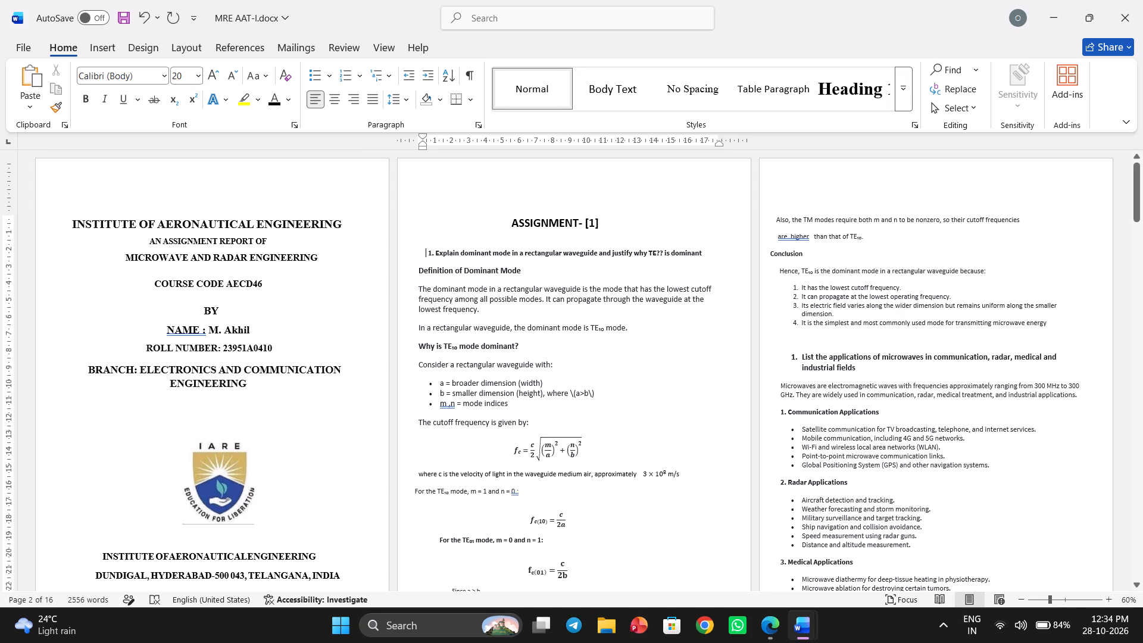
Set the question 1 heading about the dominant mode to Times New Roman, size 14.
drag(427, 252, 696, 252)
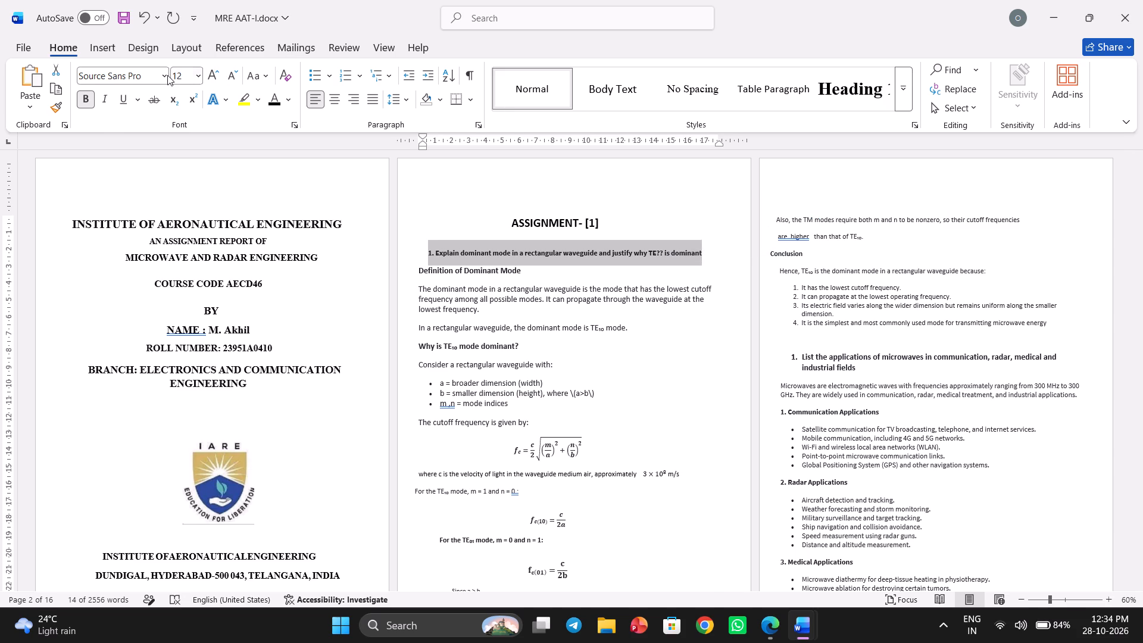
click(166, 75)
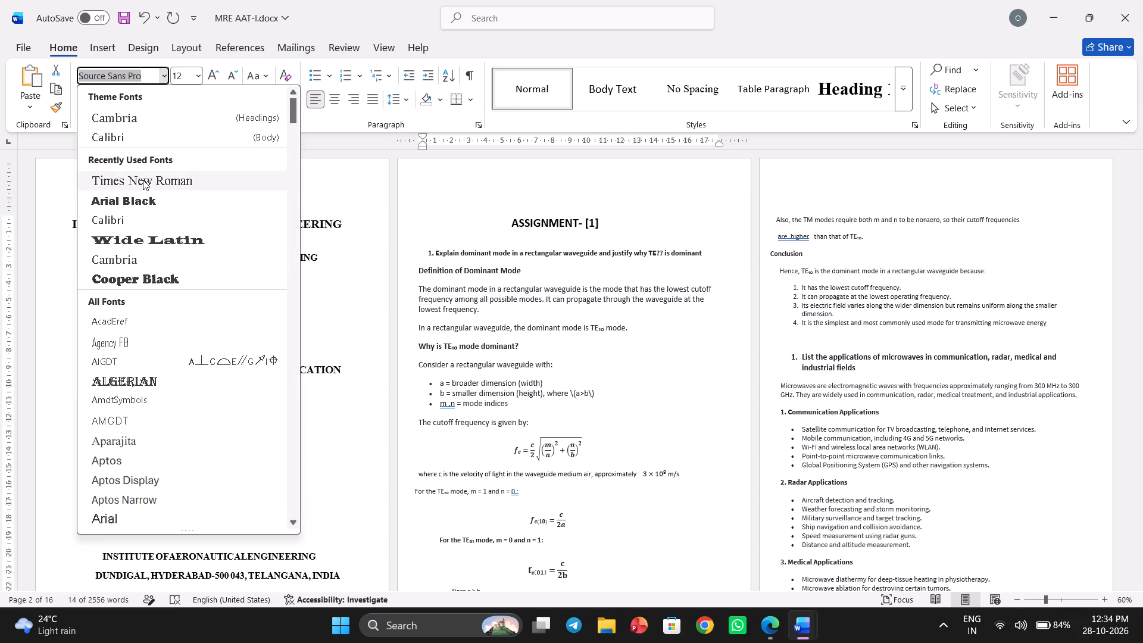
click(143, 180)
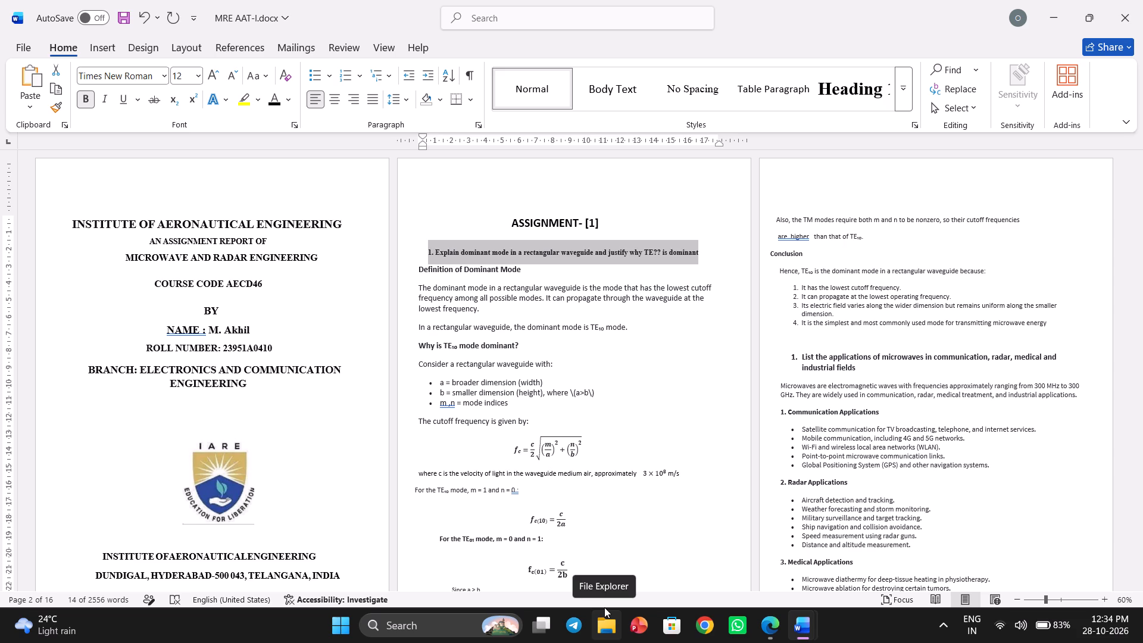
click(217, 80)
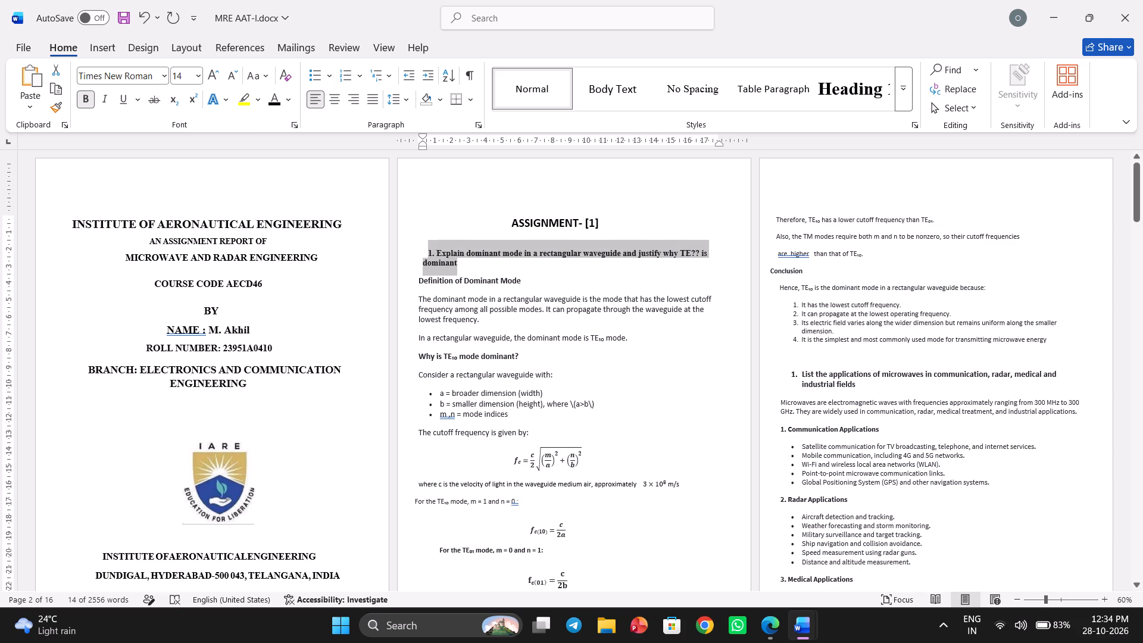
click(430, 264)
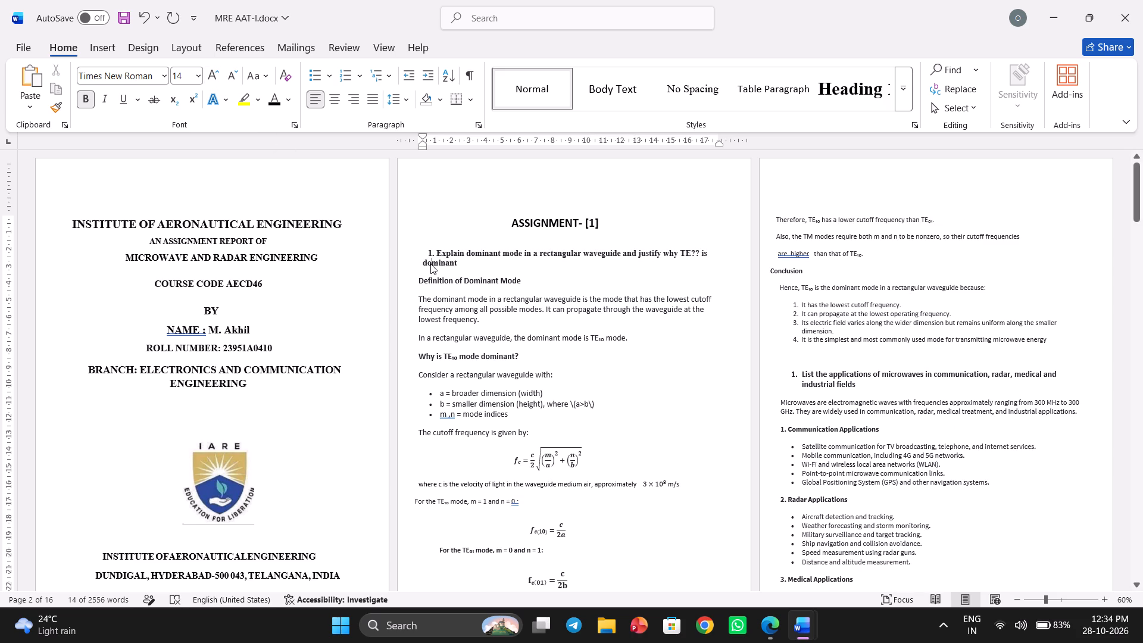
Adjust question 1's indents so its wrapped line starts at the left margin and its first line sits slightly further in.
click(424, 261)
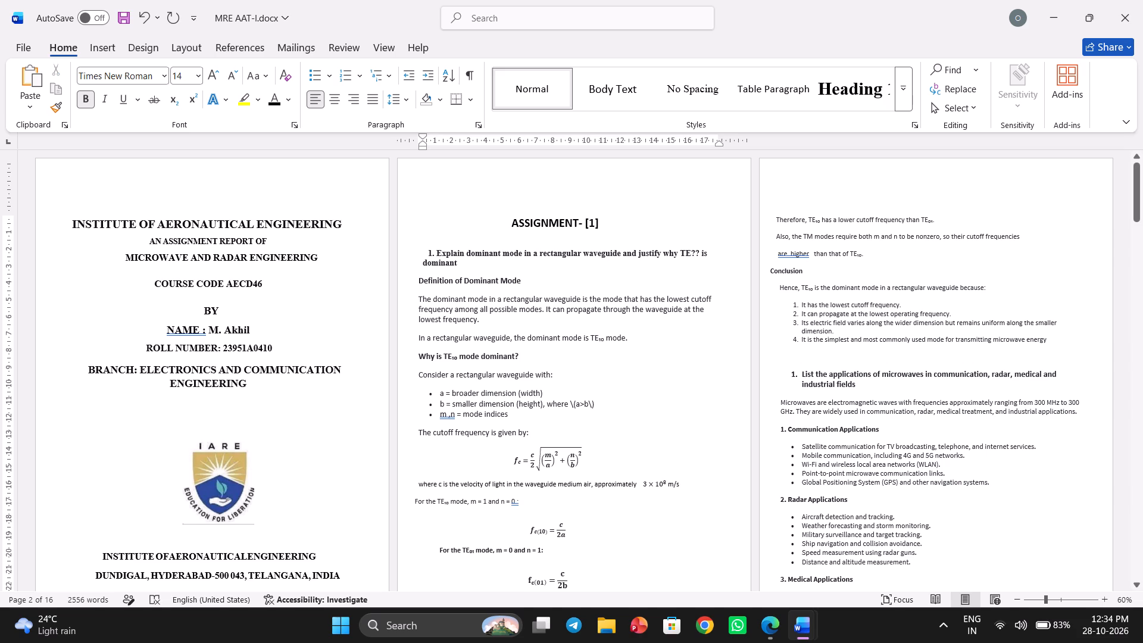
click(423, 148)
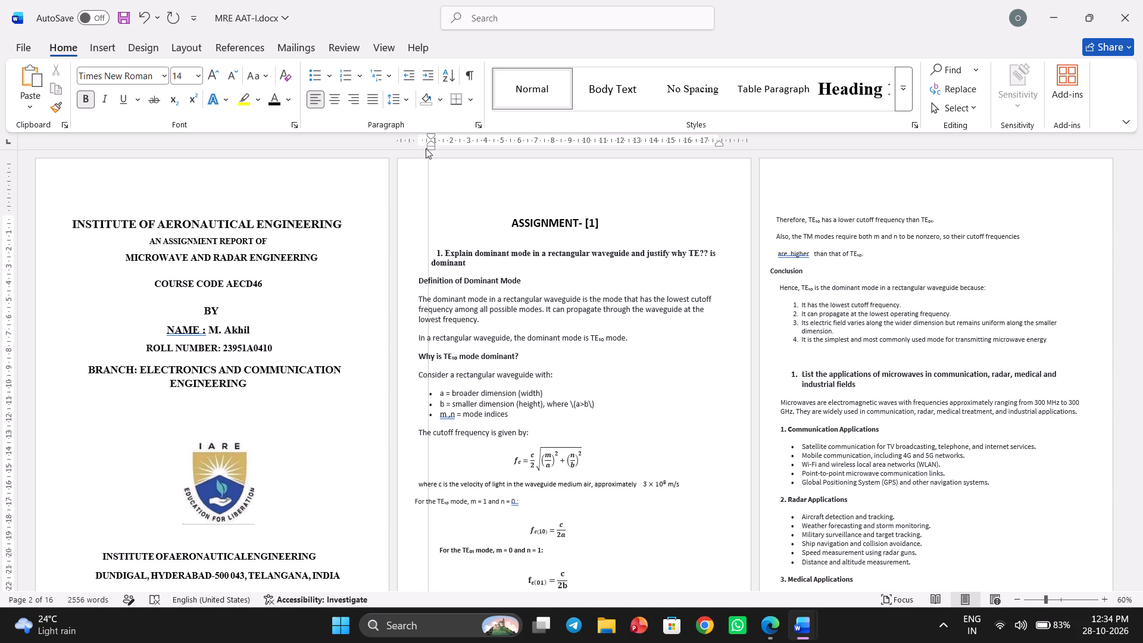
drag(418, 135, 412, 135)
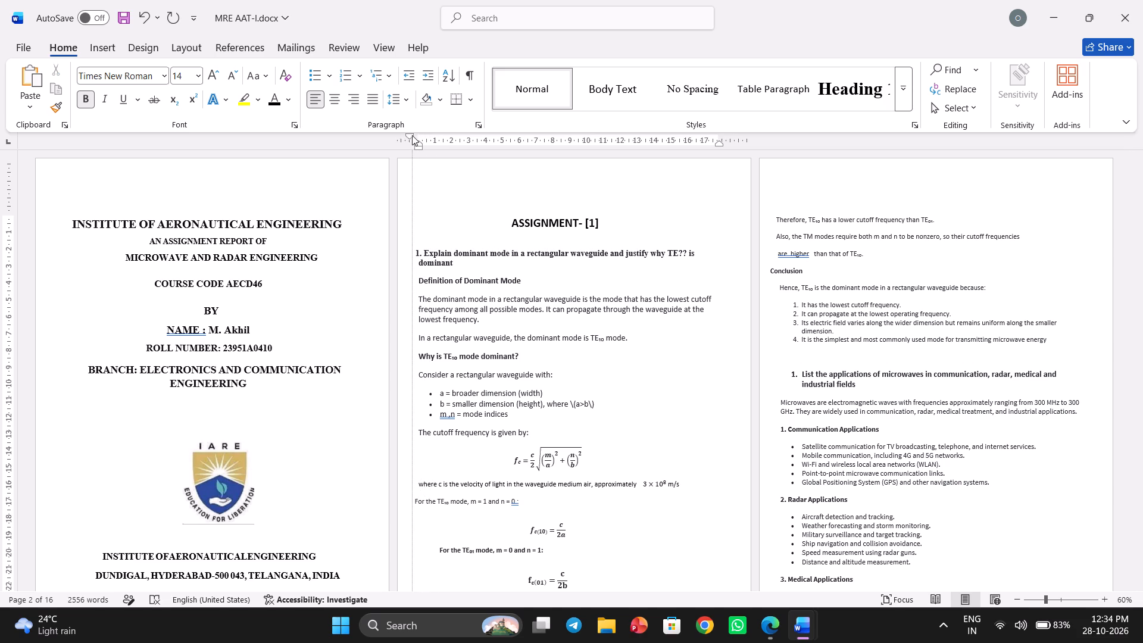
drag(412, 135, 424, 132)
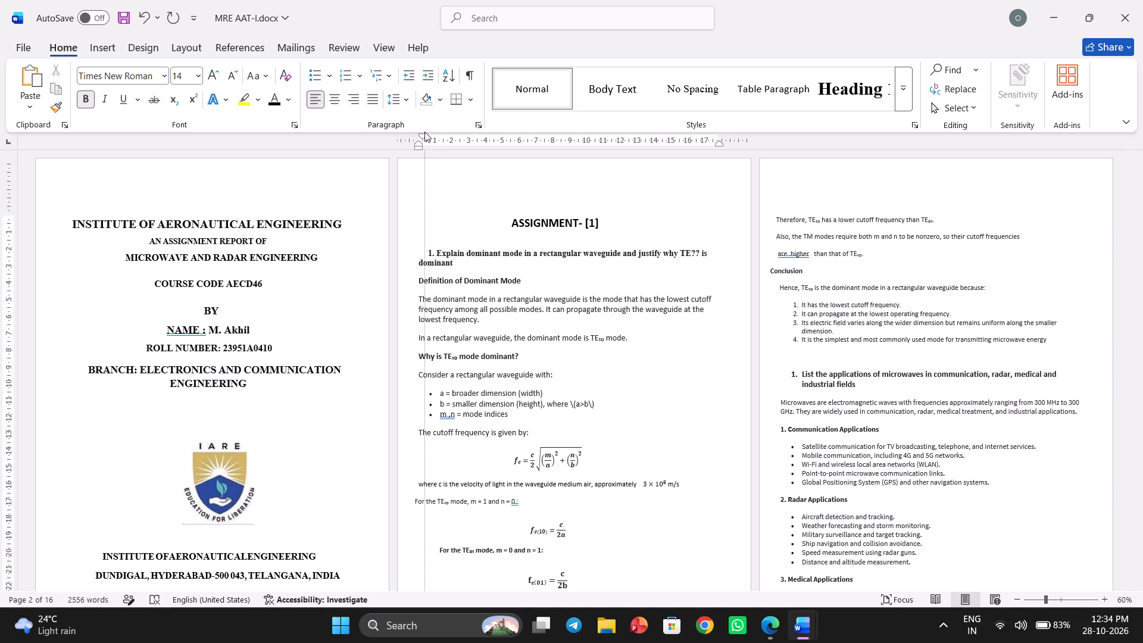
drag(424, 132, 423, 132)
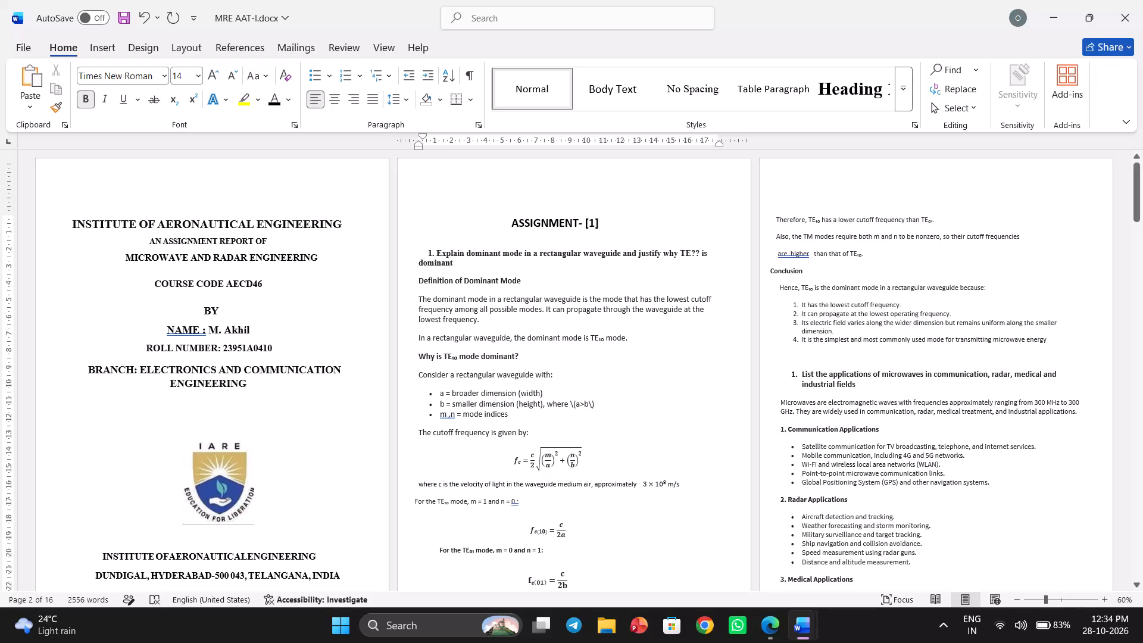
click(419, 148)
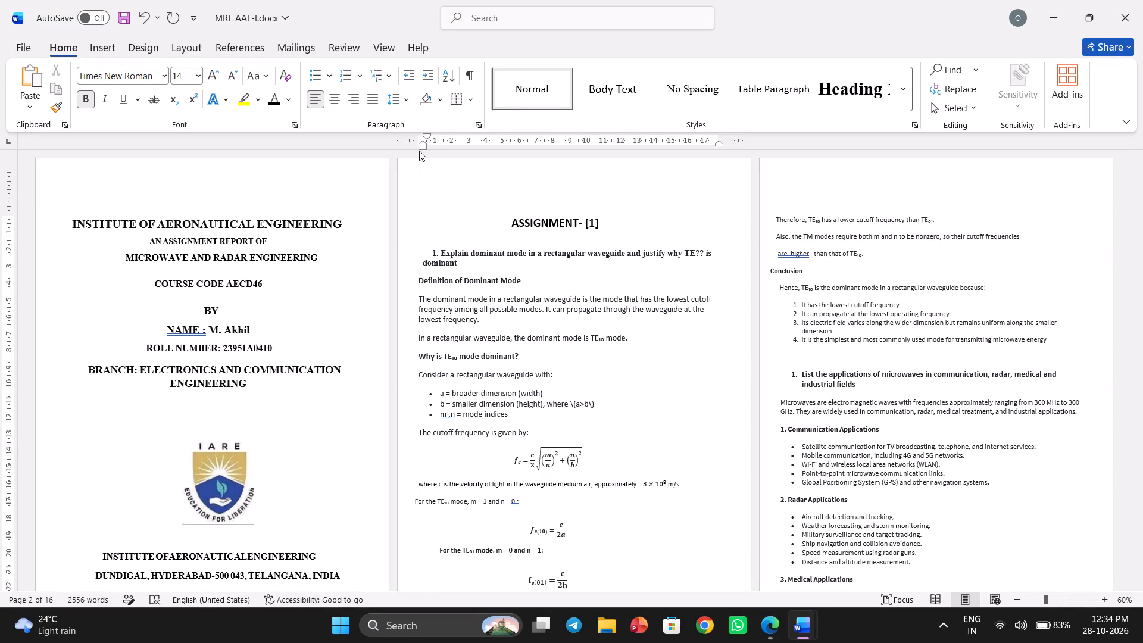
key(space)
key(space)
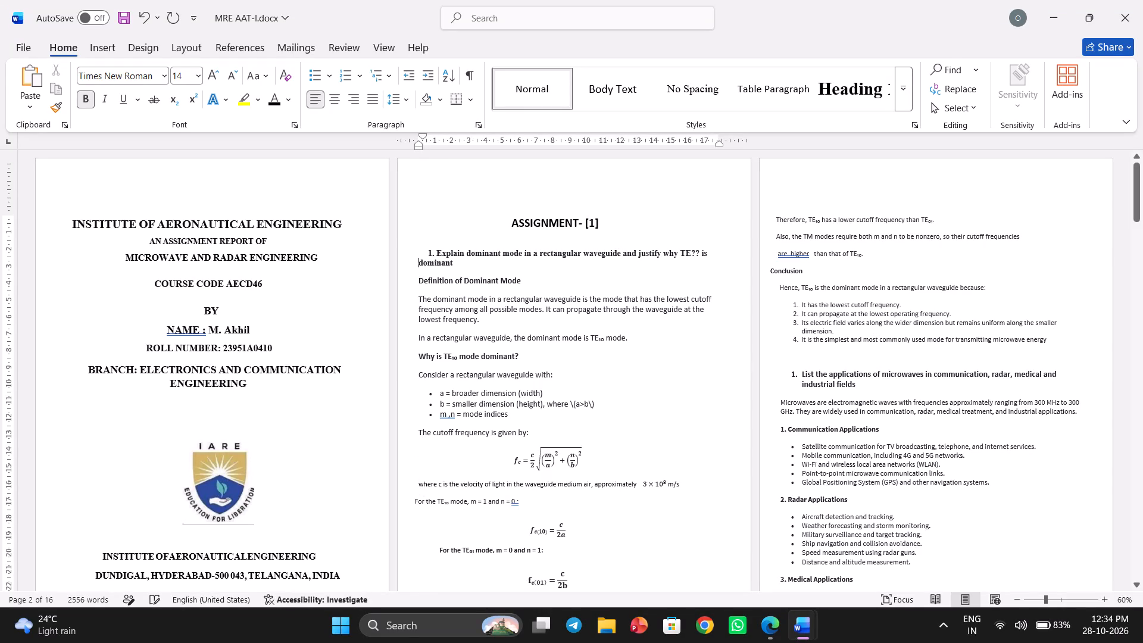
Delete "is dominant" from the end of the question 1 heading so it ends at "justify why TE??".
click(486, 263)
drag(485, 266, 683, 258)
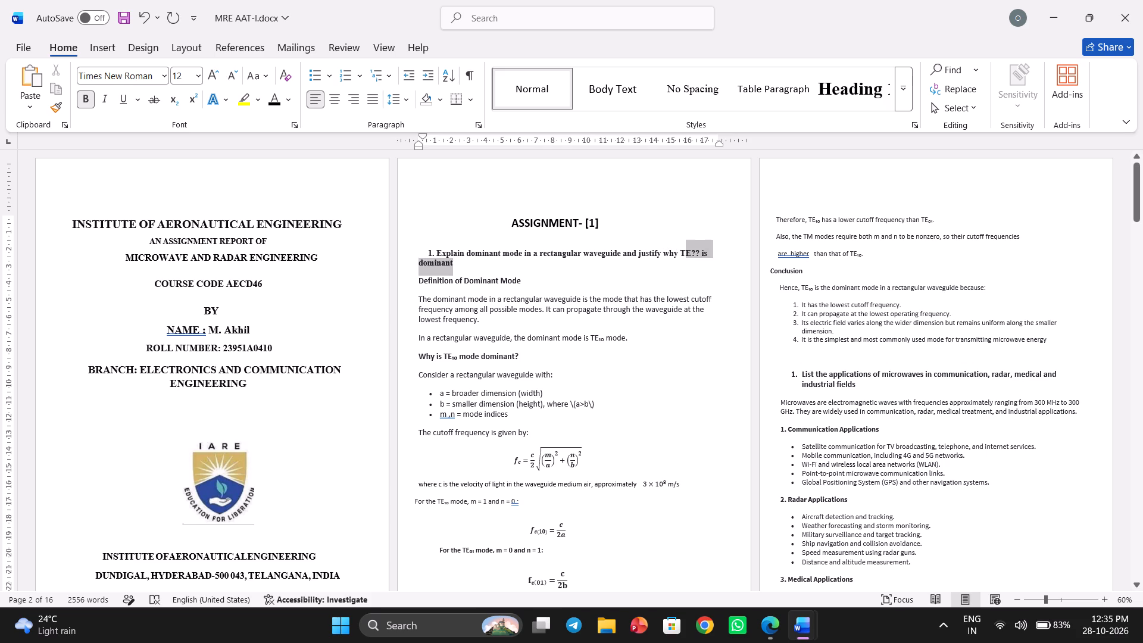
drag(683, 258, 702, 257)
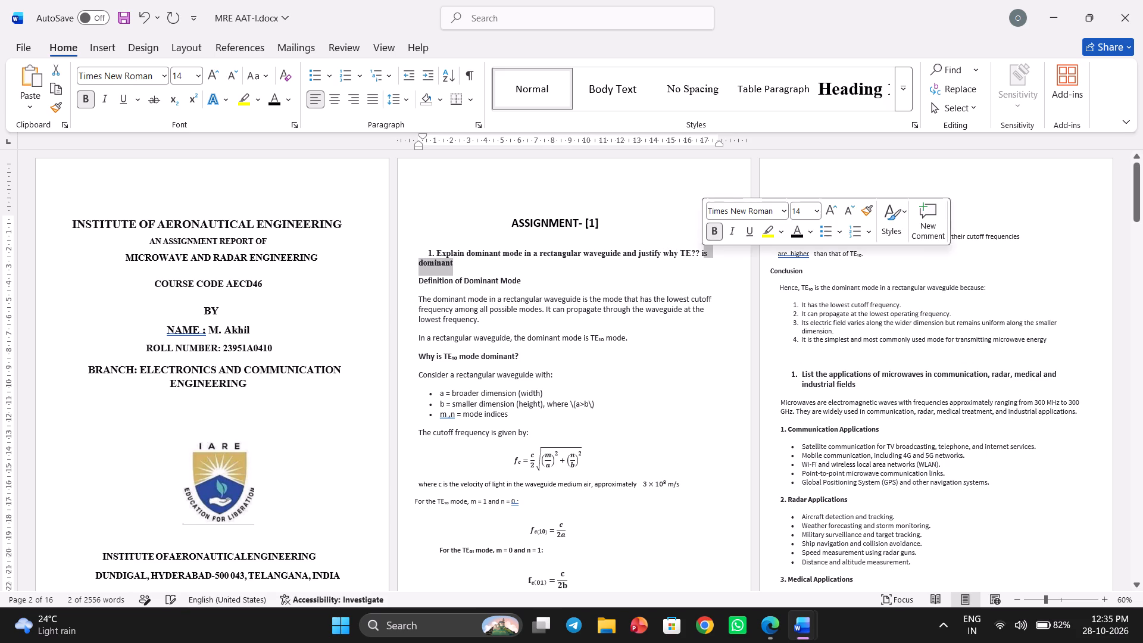
key(BackSpace)
key(BackSpace)
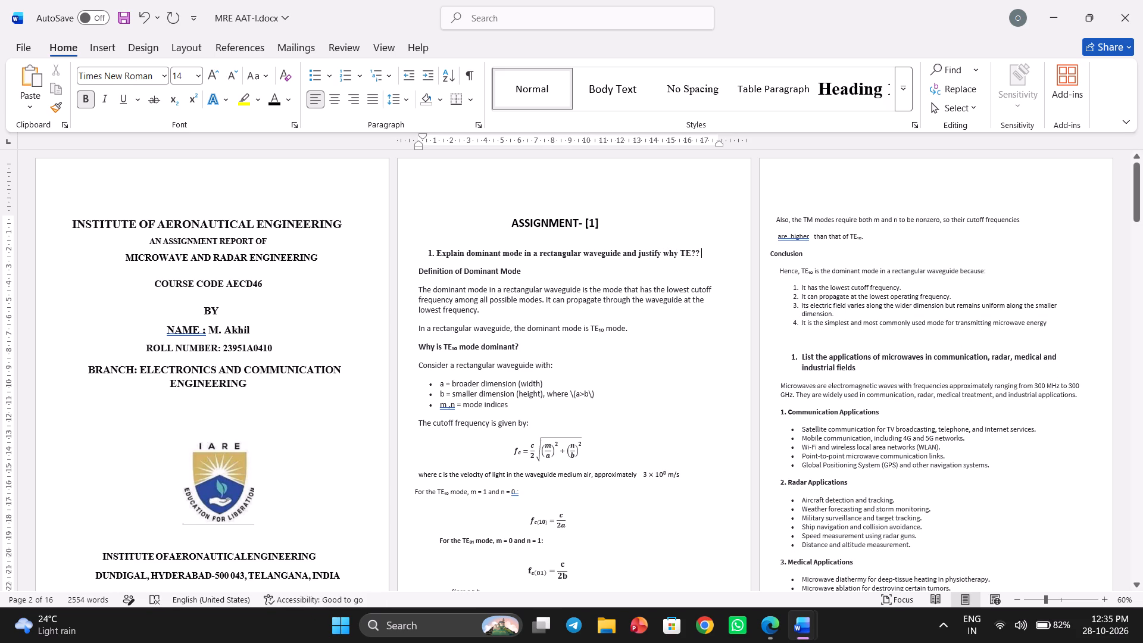
Shorten the "Definition of Dominant Mode" subheading to "Dominant Mode" and push it slightly inward with leading spaces.
click(520, 272)
drag(460, 275, 428, 274)
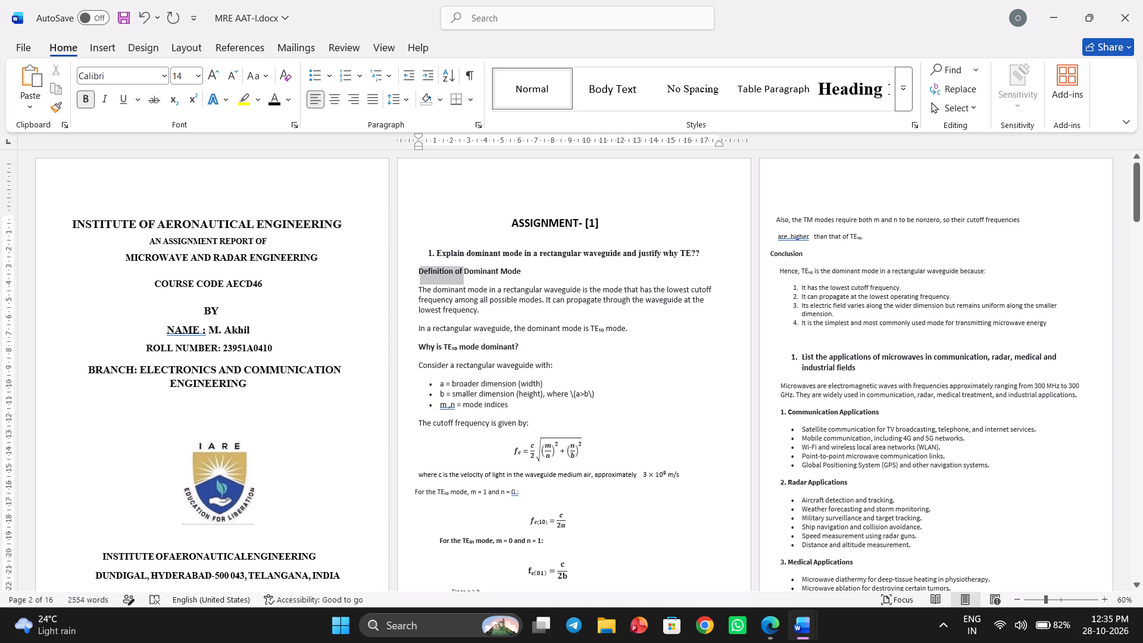
drag(428, 274, 426, 274)
key(BackSpace)
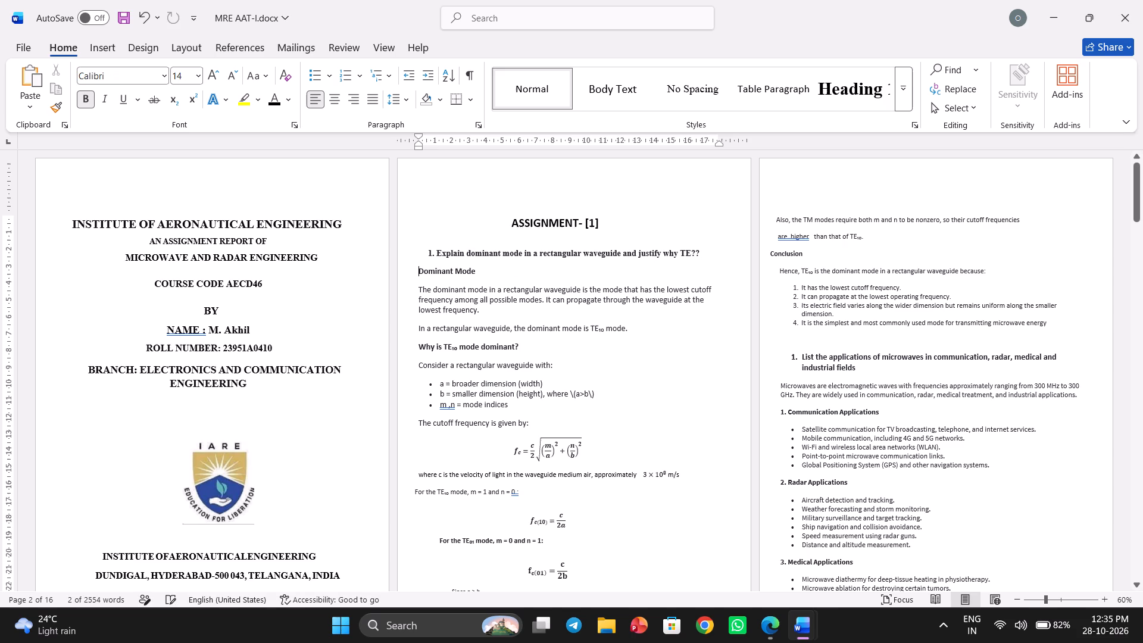
key(space)
key(space)
key(space)
key(space)
key(space)
key(space)
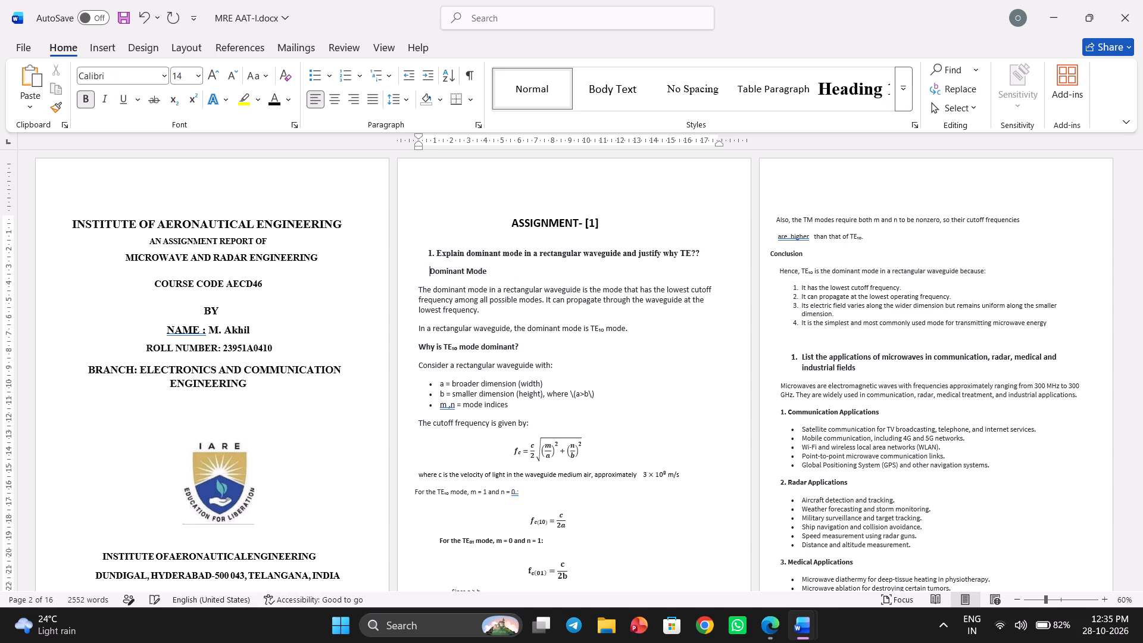
Indent the text from "Dominant Mode" through "The cutoff frequency is given by:" to about 1 cm from the margin.
drag(418, 283, 532, 418)
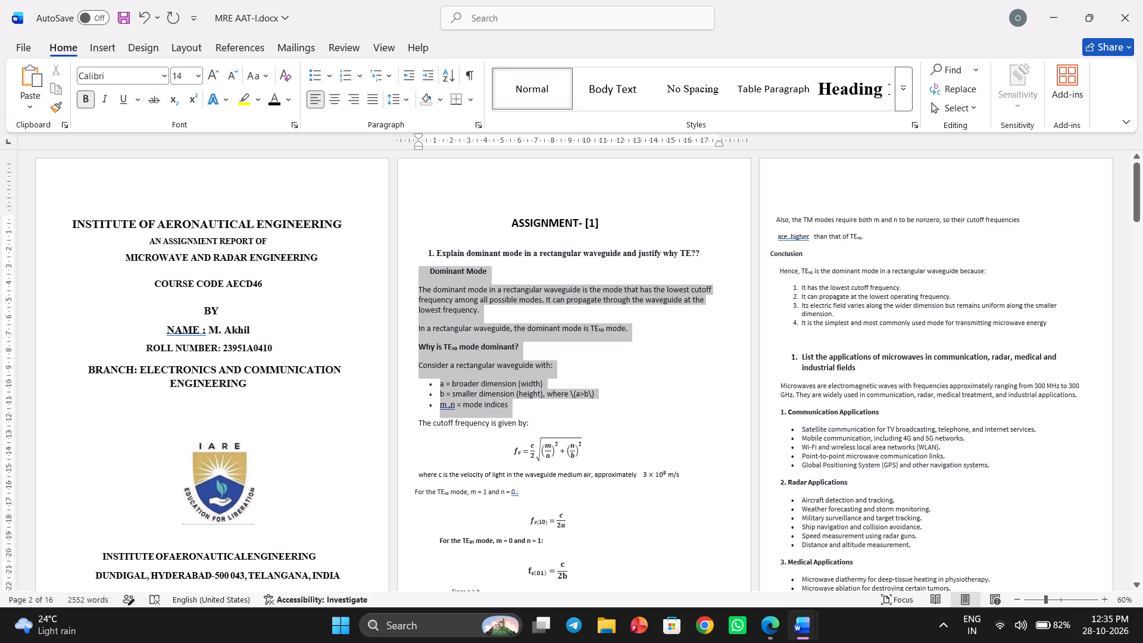
drag(532, 418, 530, 423)
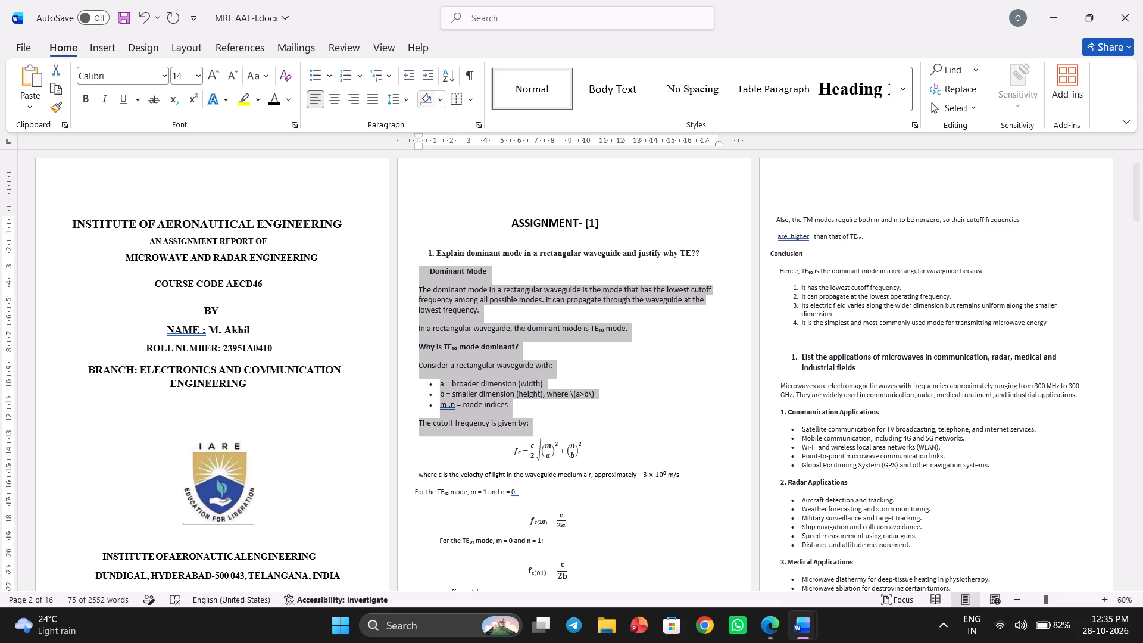
drag(419, 145, 430, 148)
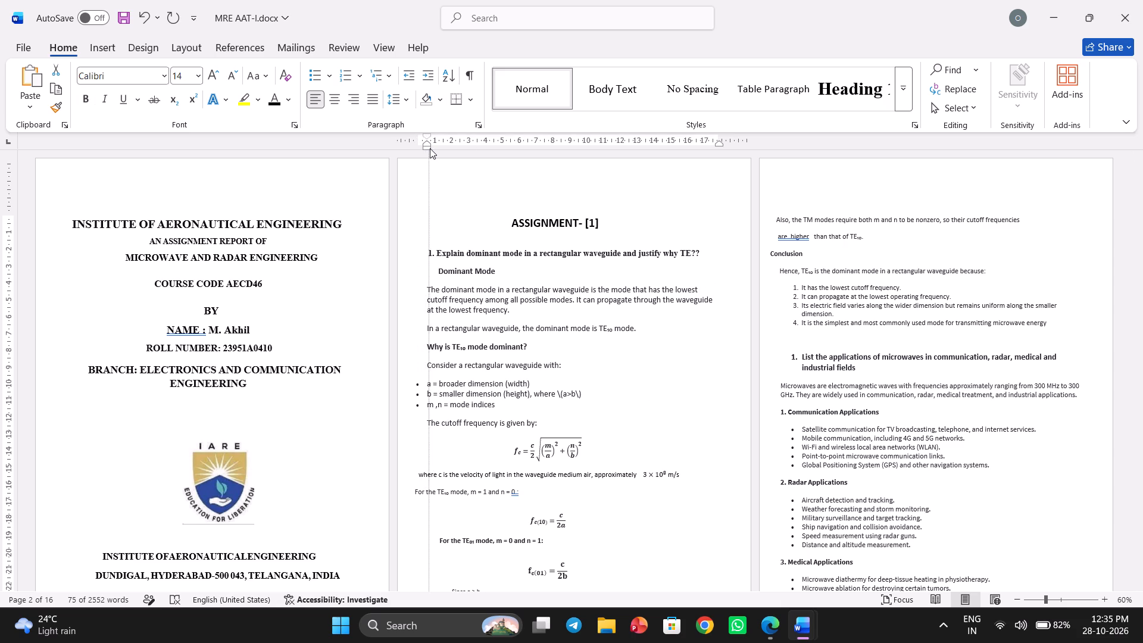
drag(430, 148, 435, 150)
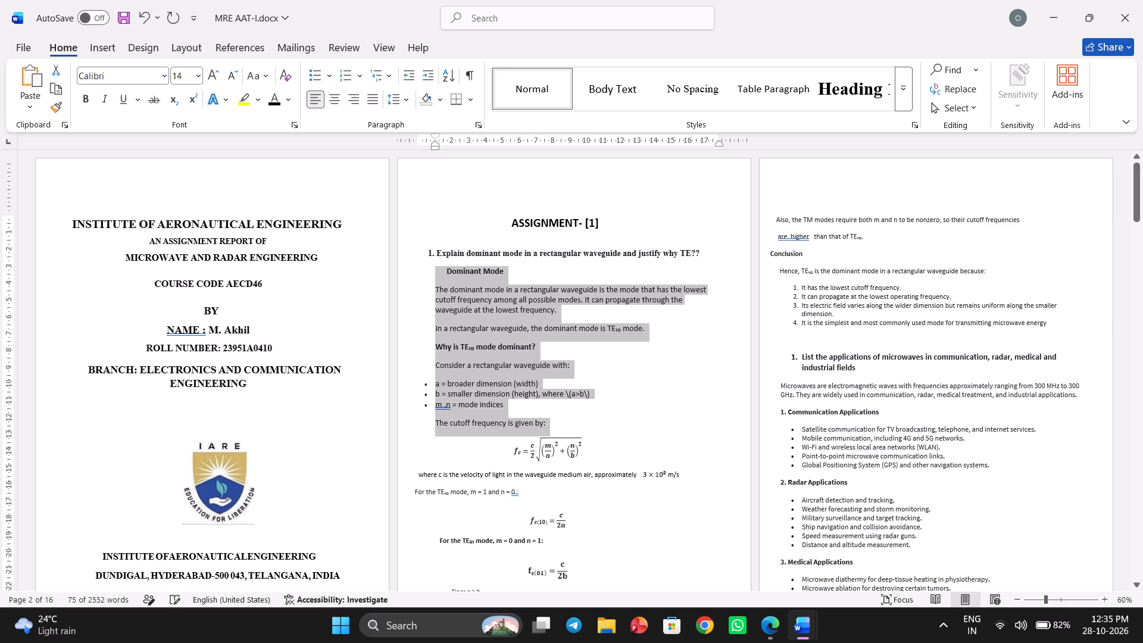
Replace the "Dominant Mode" subheading's indent and old spacing with leading spaces that roughly align it with the paragraph below.
click(449, 279)
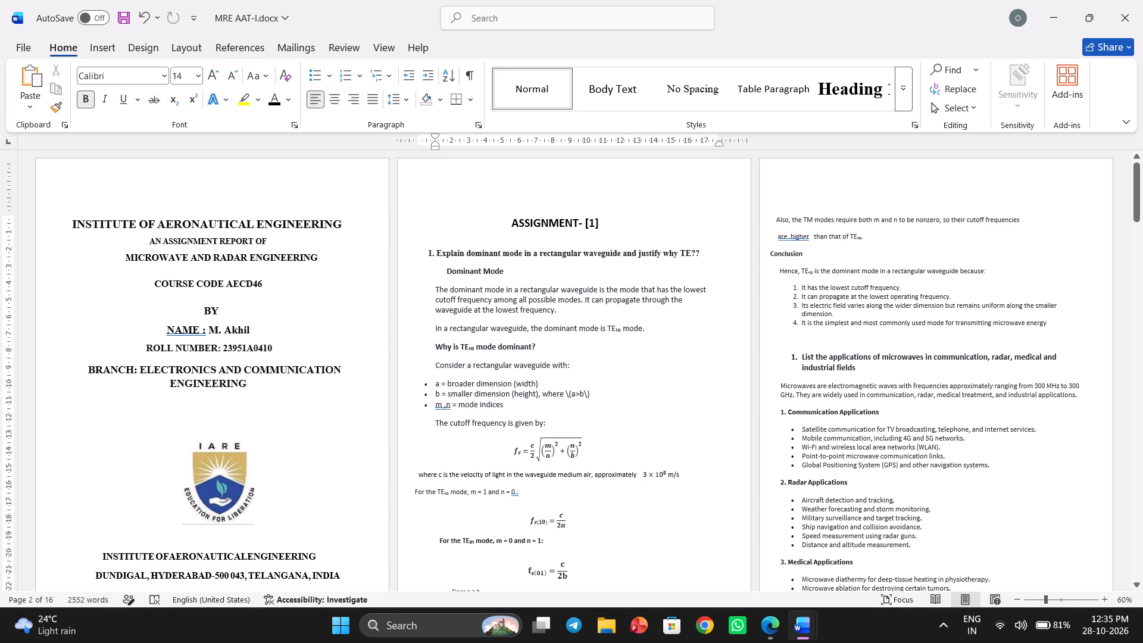
key(BackSpace)
key(BackSpace)
key(BackSpace)
key(BackSpace)
key(BackSpace)
key(BackSpace)
key(BackSpace)
key(space)
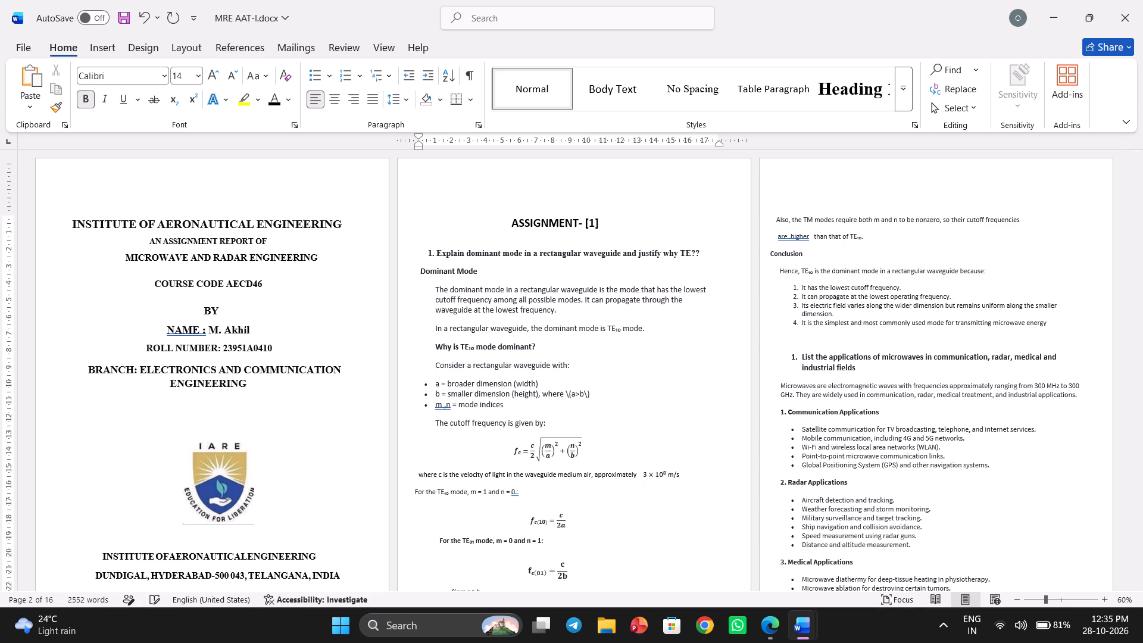
key(space)
key(space)
key(space)
key(space)
key(space)
key(space)
key(space)
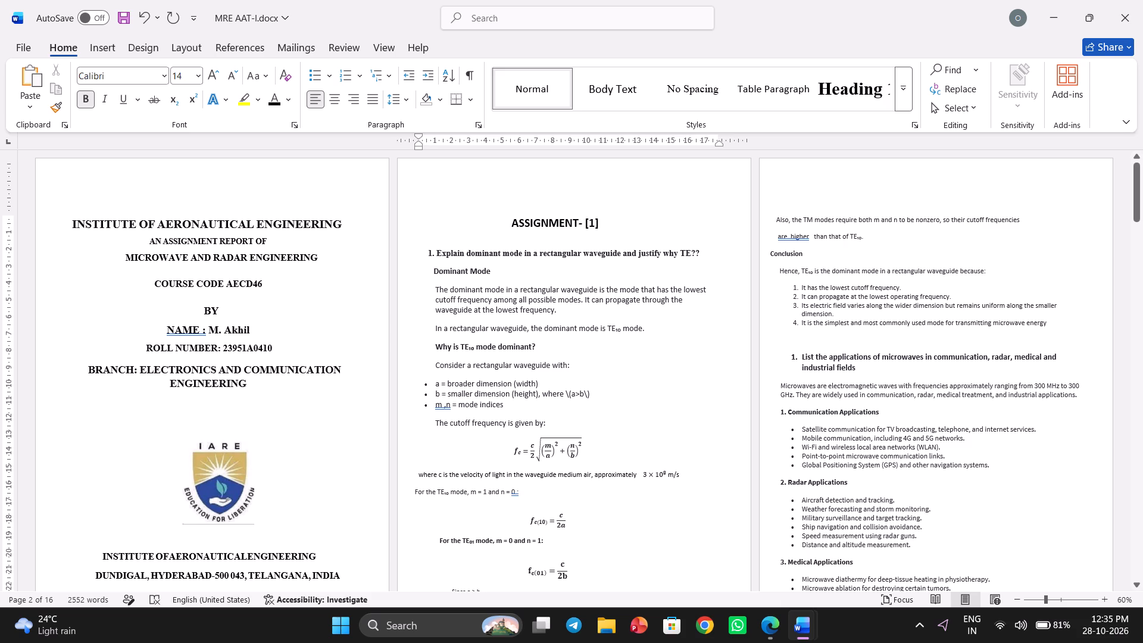
Adjust the a, b and m,n list indents so bullets sit at about 1 cm and their text at about 1.5 cm.
drag(422, 385, 517, 411)
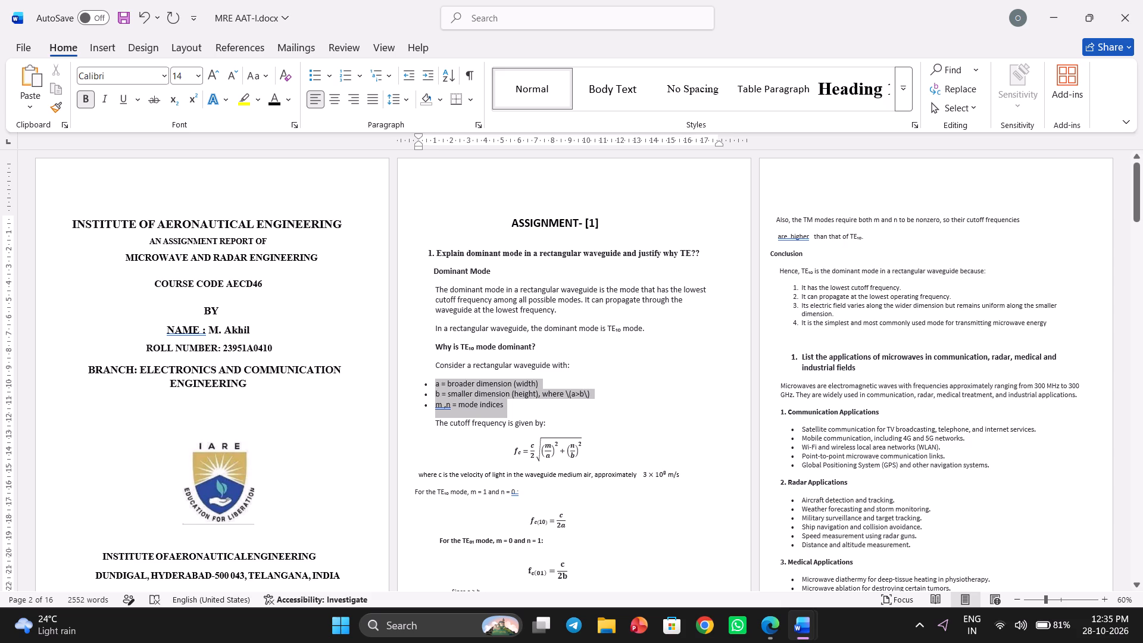
drag(517, 411, 511, 404)
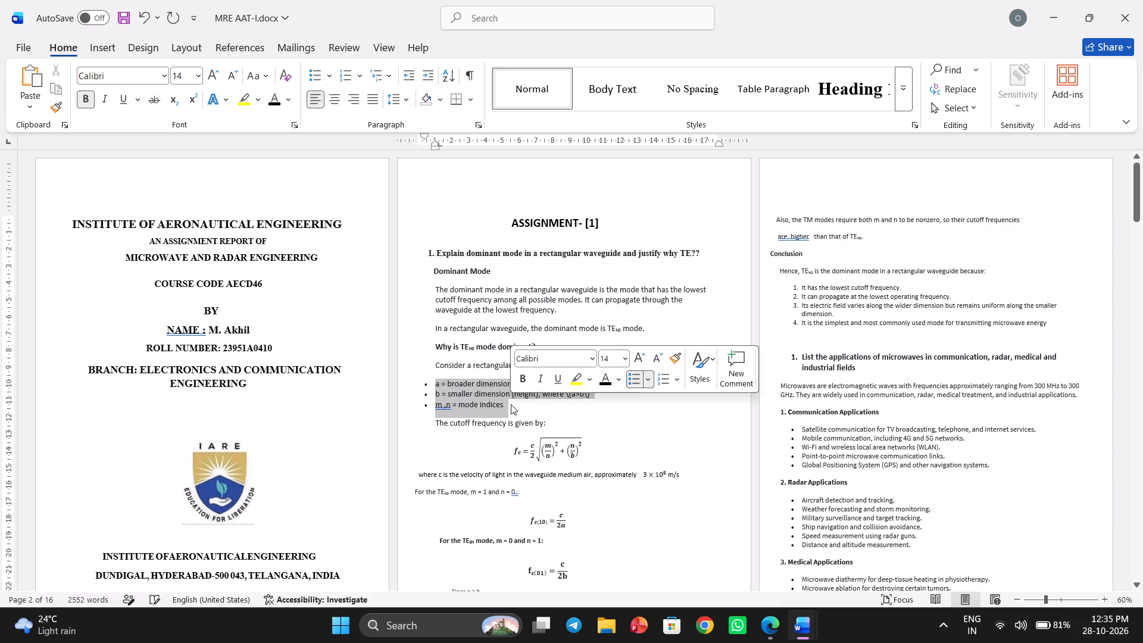
drag(435, 143, 444, 141)
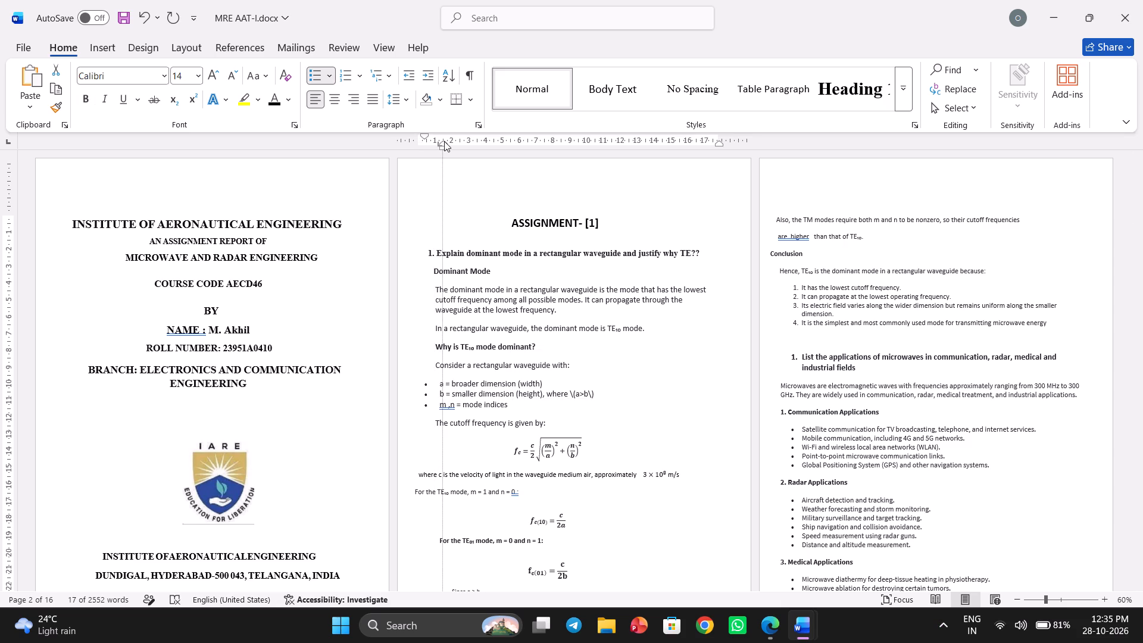
drag(444, 141, 444, 141)
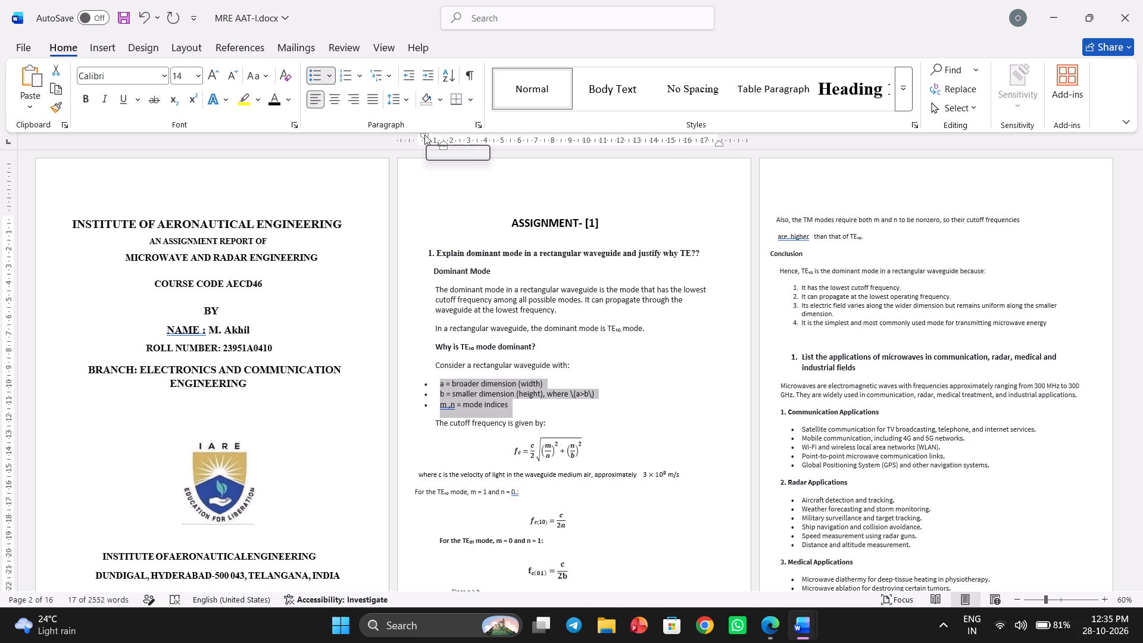
drag(423, 136, 437, 135)
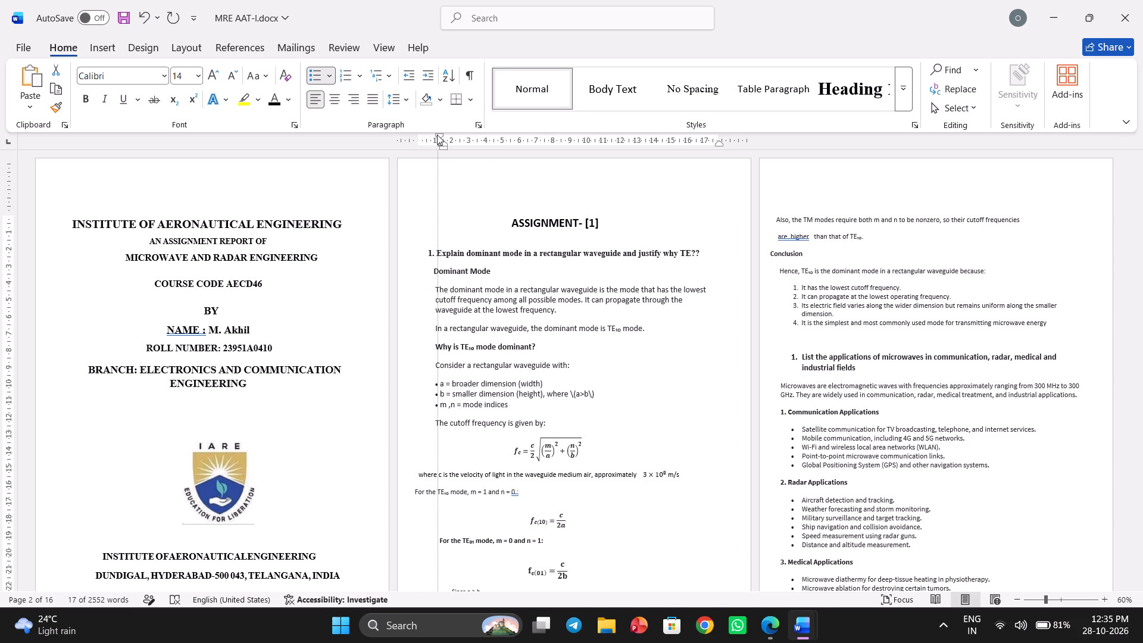
drag(437, 135, 433, 135)
drag(433, 135, 433, 132)
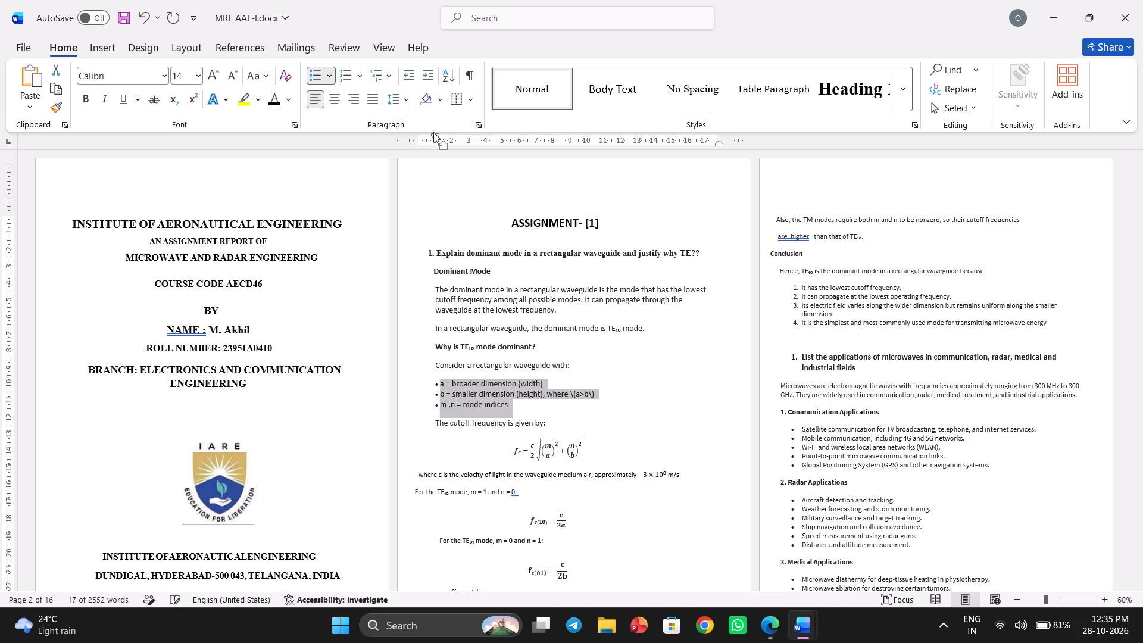
click(433, 132)
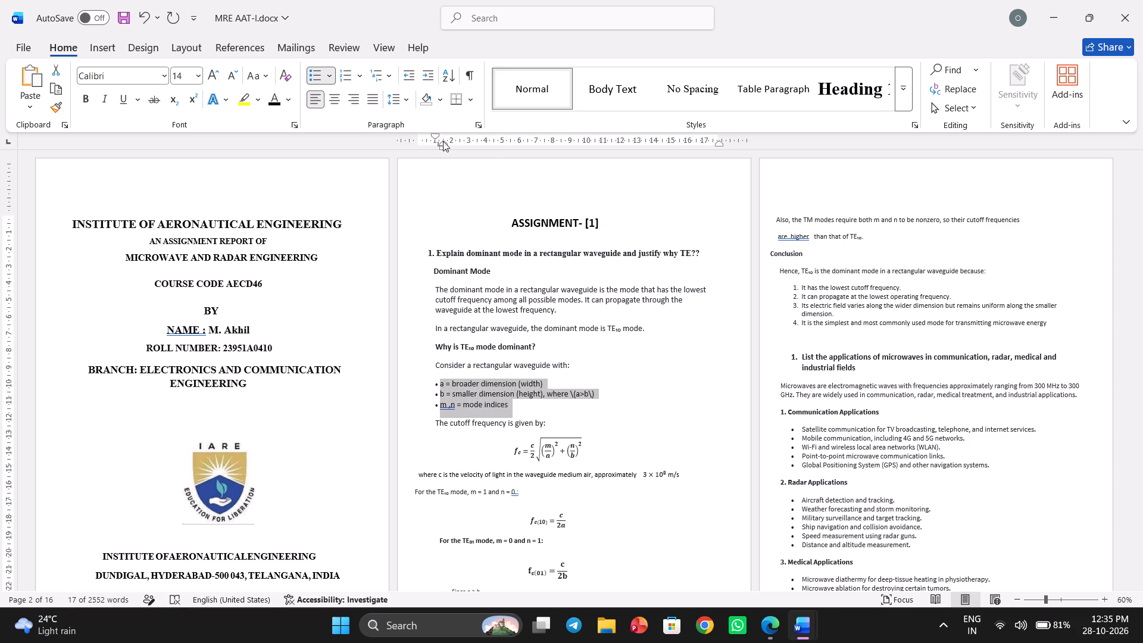
click(443, 142)
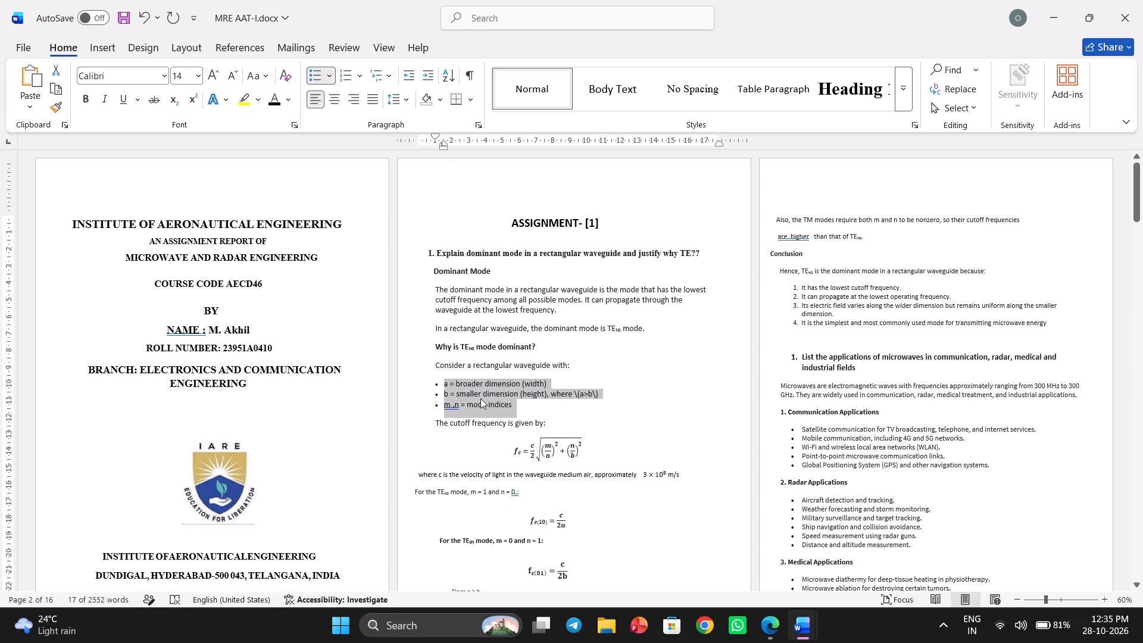
Add one leading space before "The cutoff frequency is given by:".
click(436, 420)
key(space)
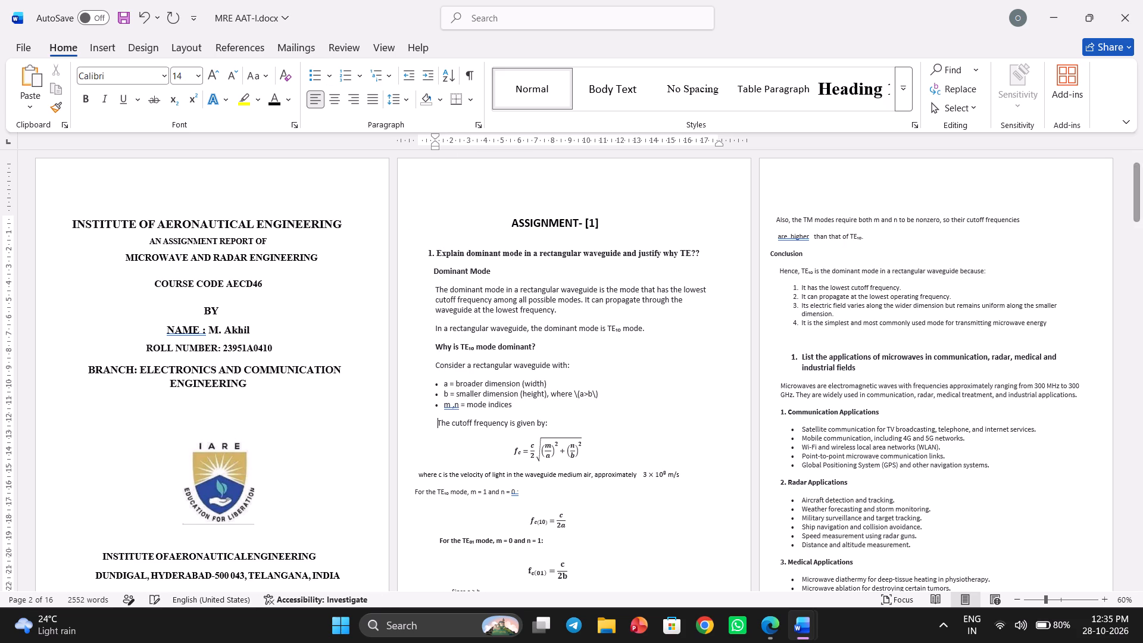
Indent the "where c is the velocity of light" and "For the TE₁₀ mode" lines further, adding five leading spaces to the TE₁₀ line.
drag(420, 473, 454, 492)
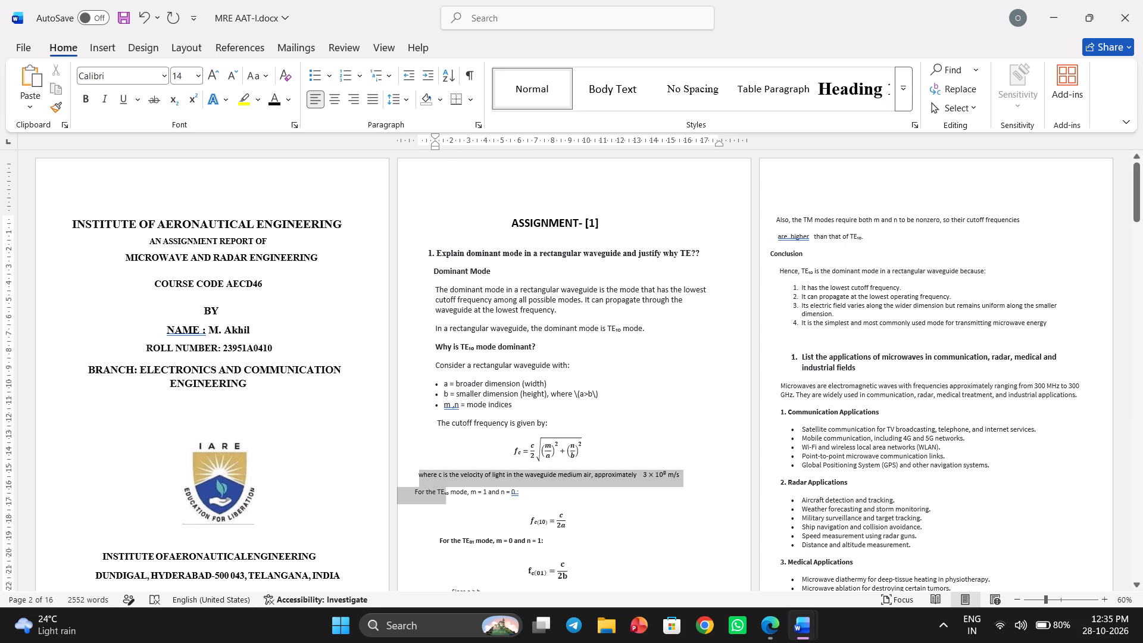
drag(454, 492, 518, 487)
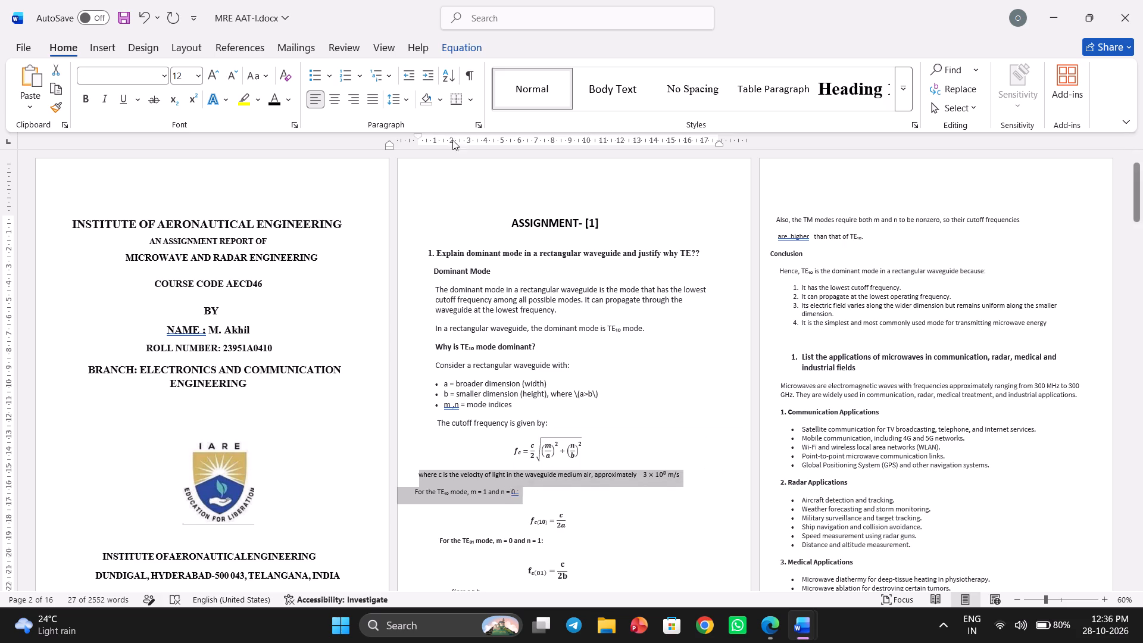
drag(390, 146, 418, 146)
click(440, 492)
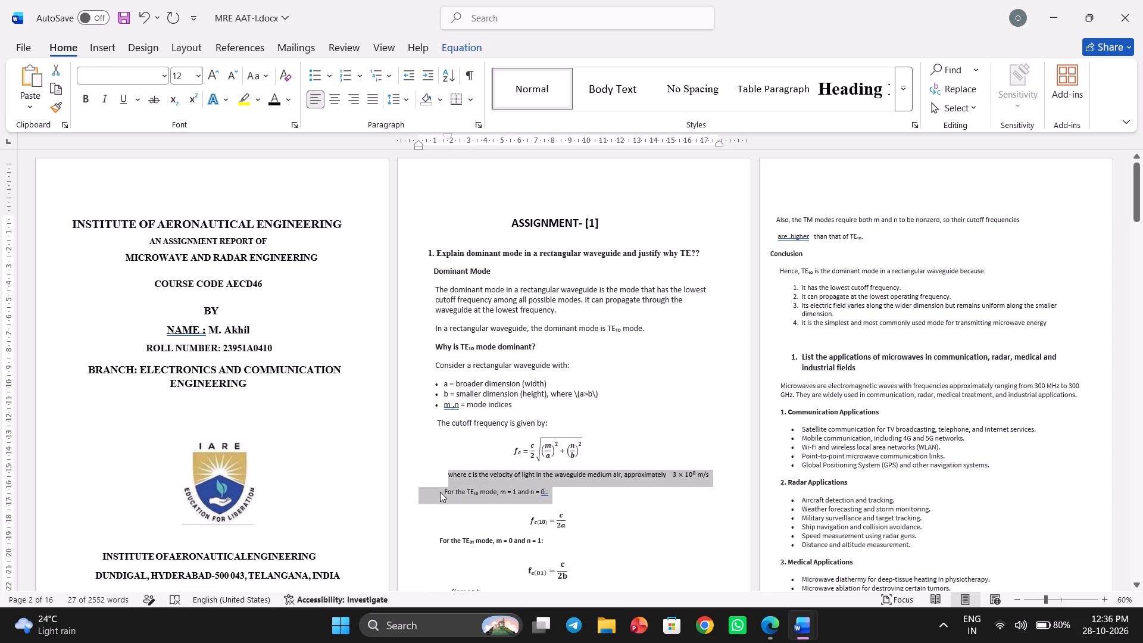
key(space)
key(space)
key(space)
key(space)
key(space)
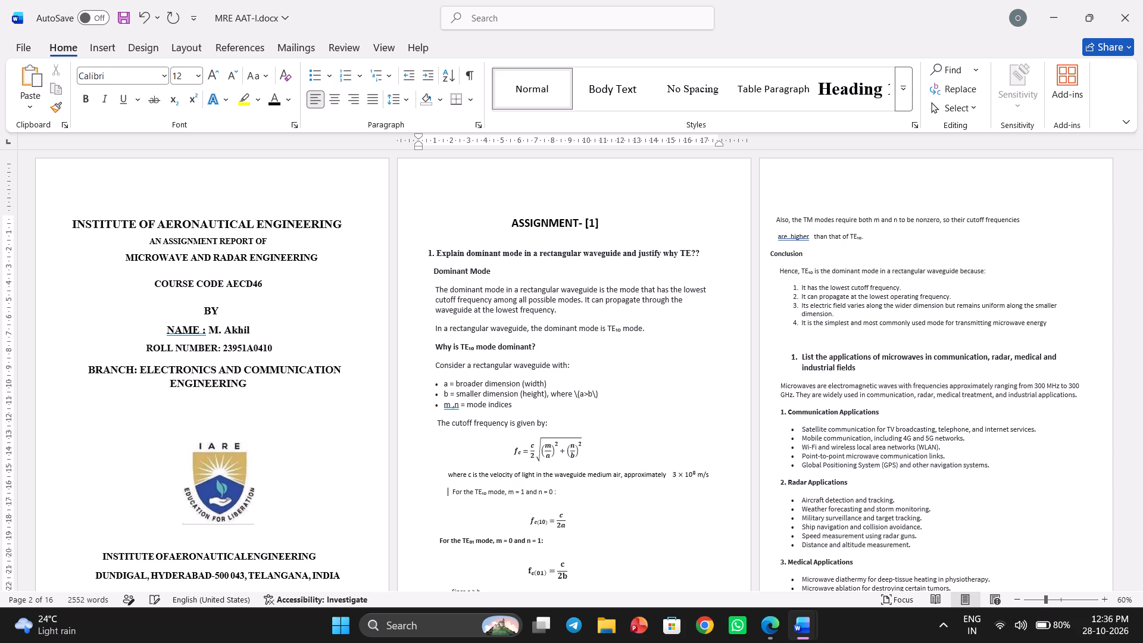
Set the text from "Dominant Mode" through the "For the TE₁₀ mode" line to Times New Roman, size 12.
drag(579, 498, 437, 281)
click(520, 234)
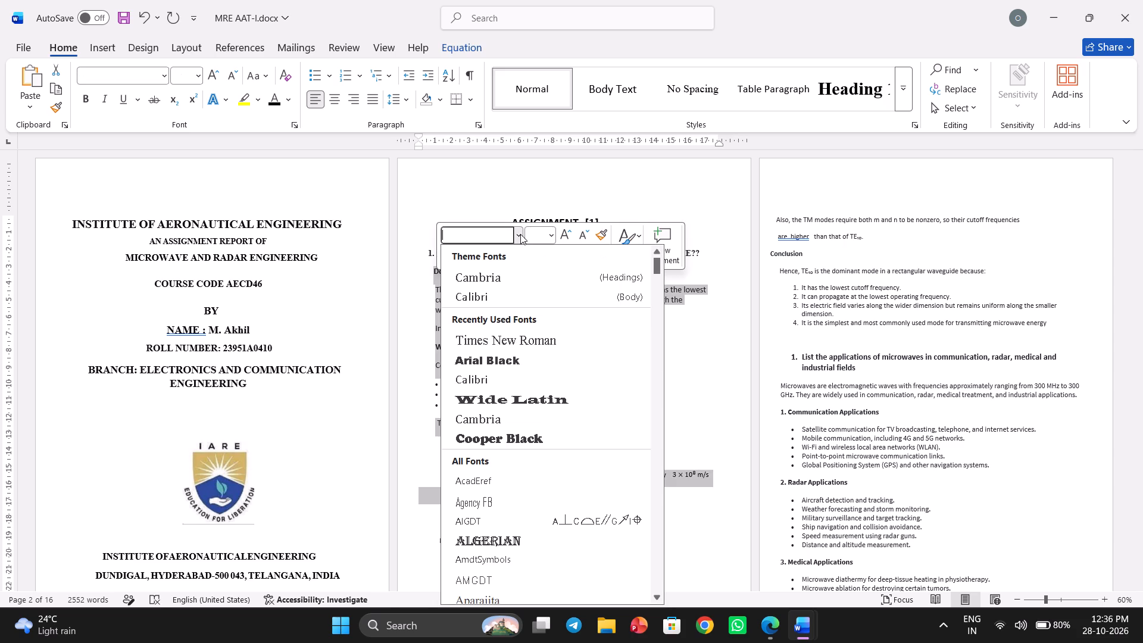
click(499, 343)
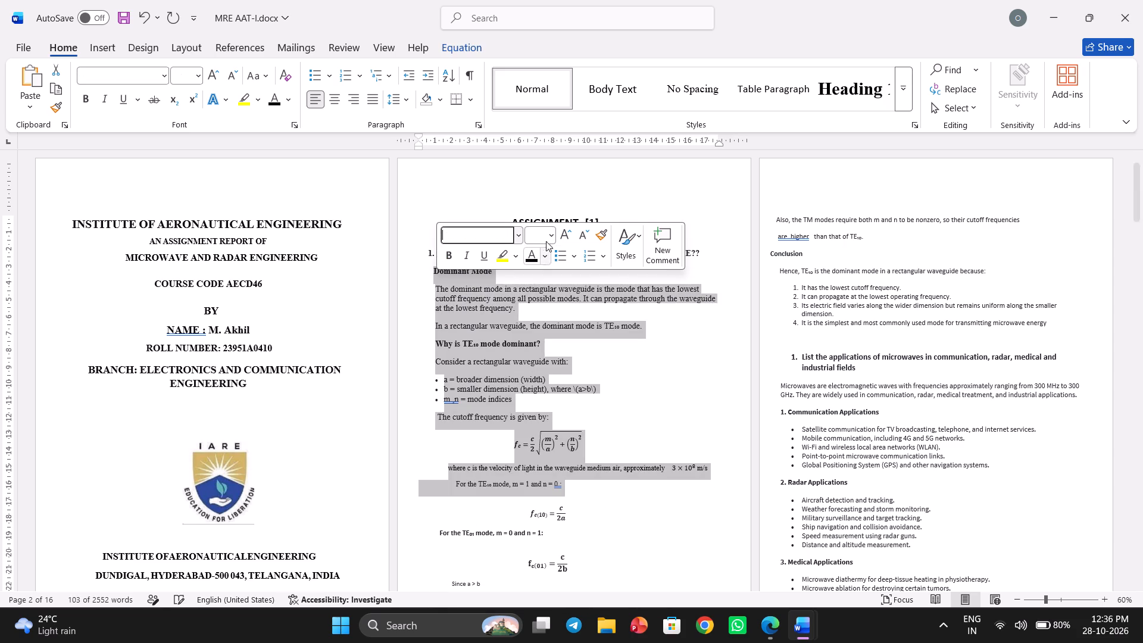
click(555, 234)
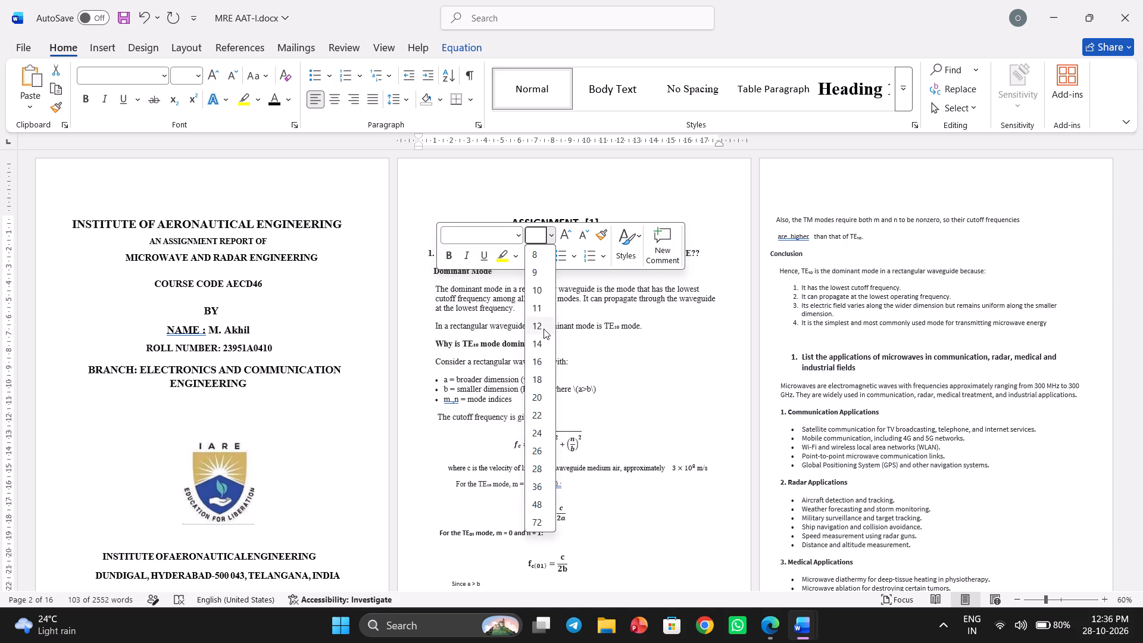
click(544, 329)
click(544, 329)
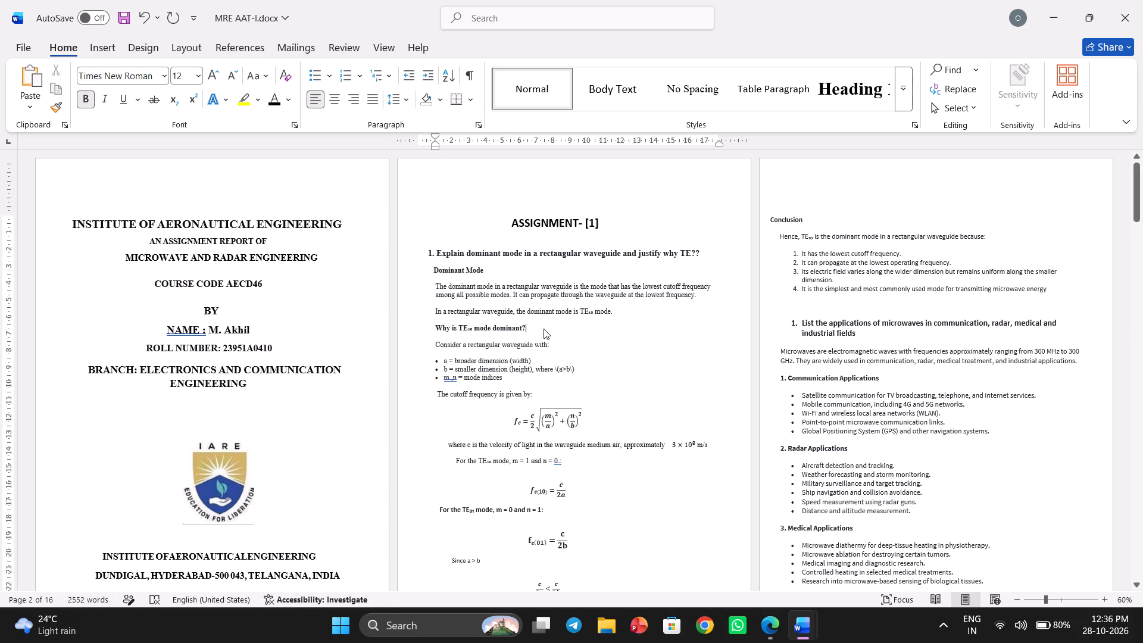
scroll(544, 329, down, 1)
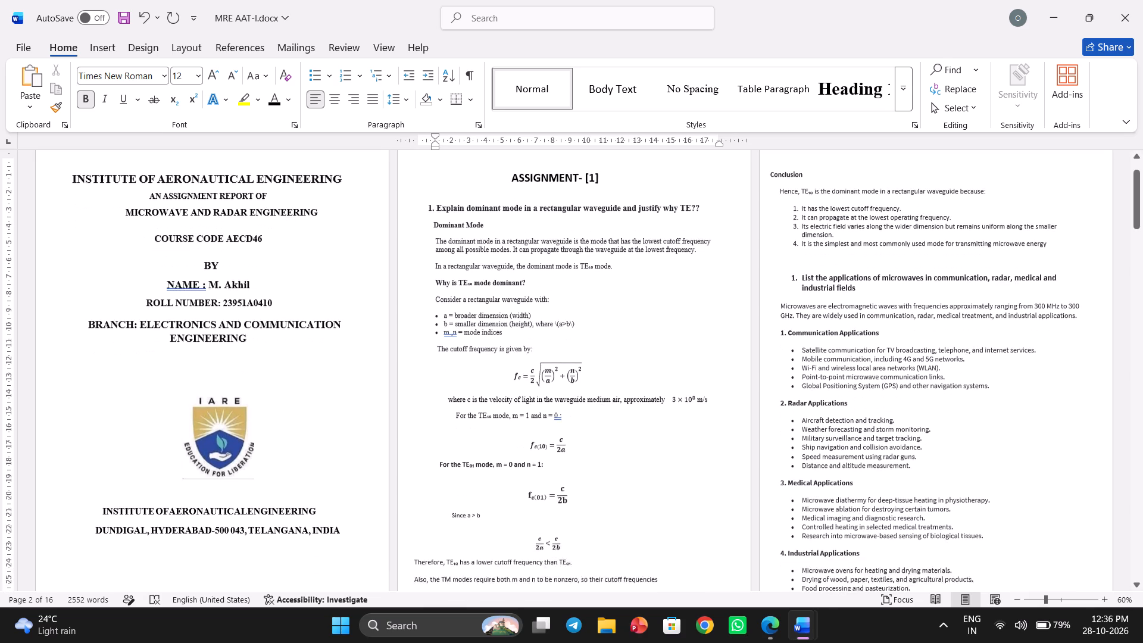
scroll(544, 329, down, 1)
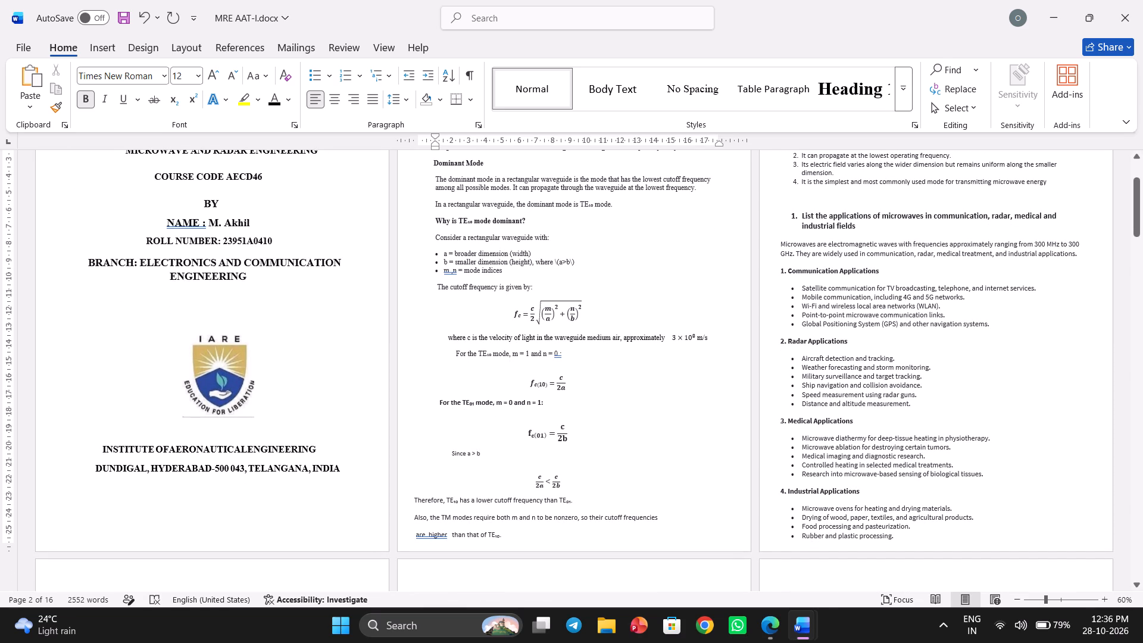
Indent the "For the TE₀₁ mode, m = 0 and n = 1:" and "Since a > b" lines further with four leading spaces each.
click(436, 402)
key(space)
key(space)
key(space)
key(space)
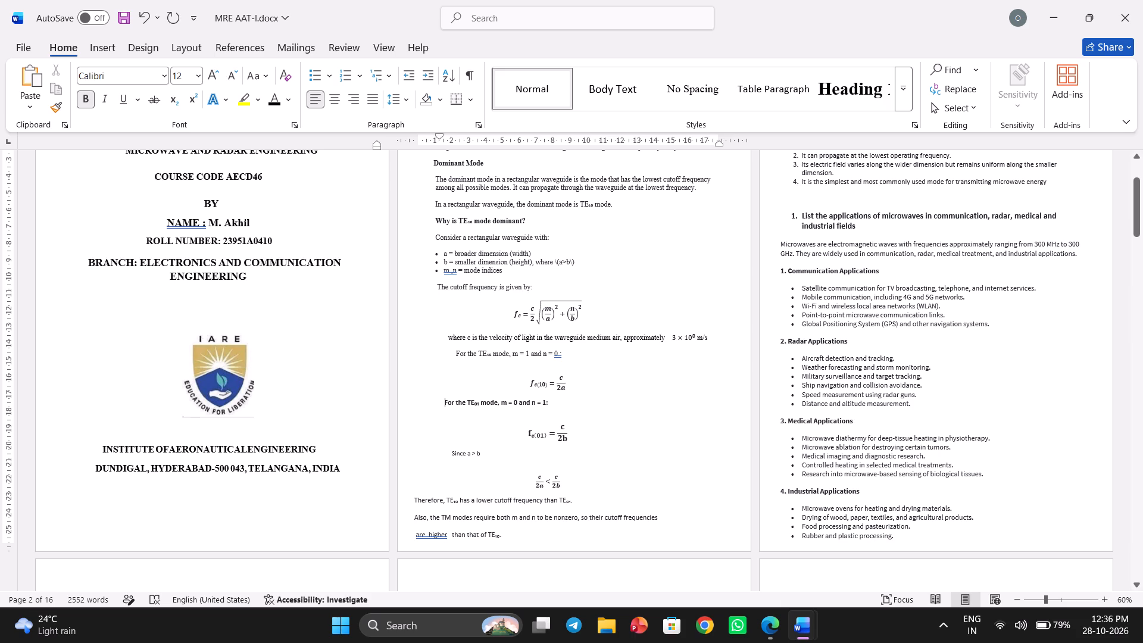
click(444, 454)
key(space)
key(space)
key(space)
key(space)
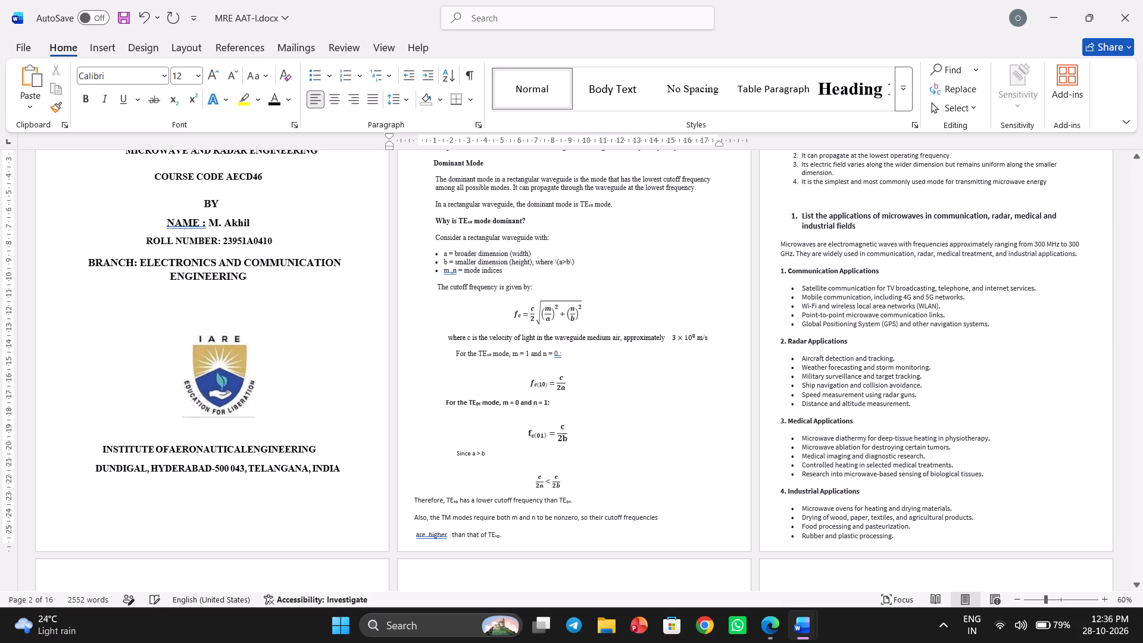
Insert three line breaks after the c/2a < c/2b equation, before the "Therefore" line.
click(591, 475)
key(Return)
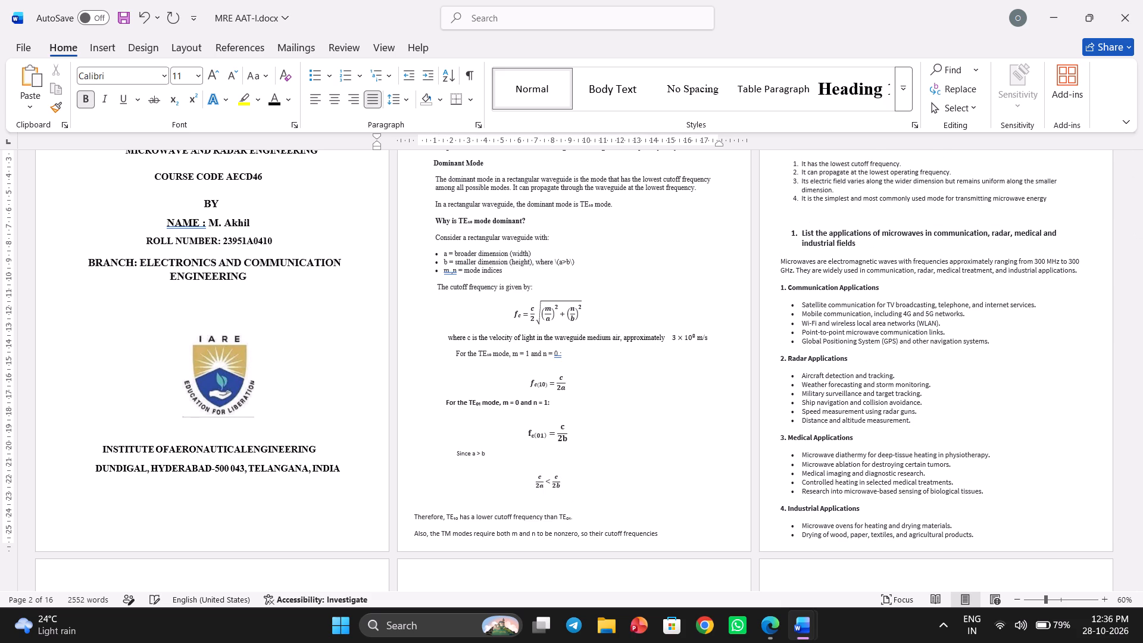
key(Return)
key(Return)
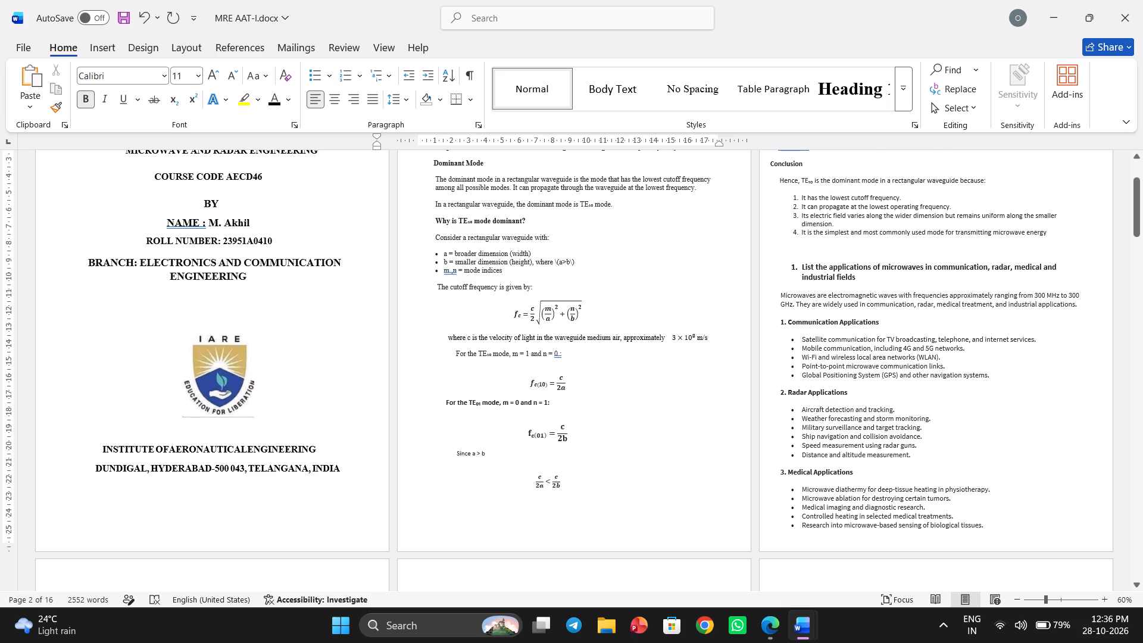
Set the text and equations from "The cutoff frequency is given by:" through c/2a < c/2b to Times New Roman, size 12.
drag(584, 497, 439, 289)
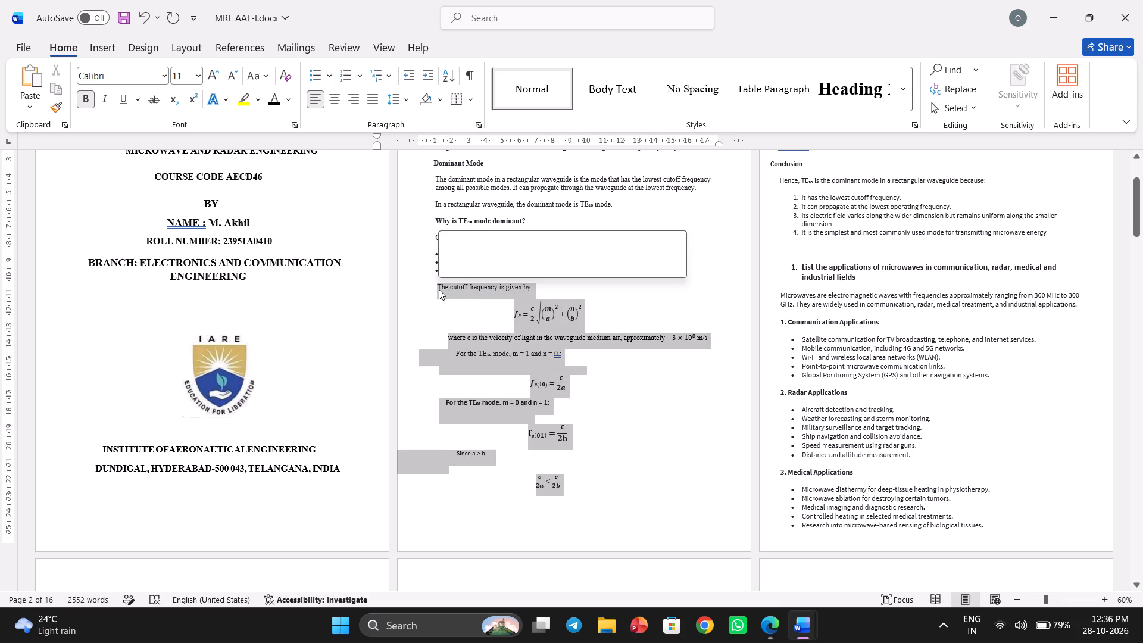
click(519, 244)
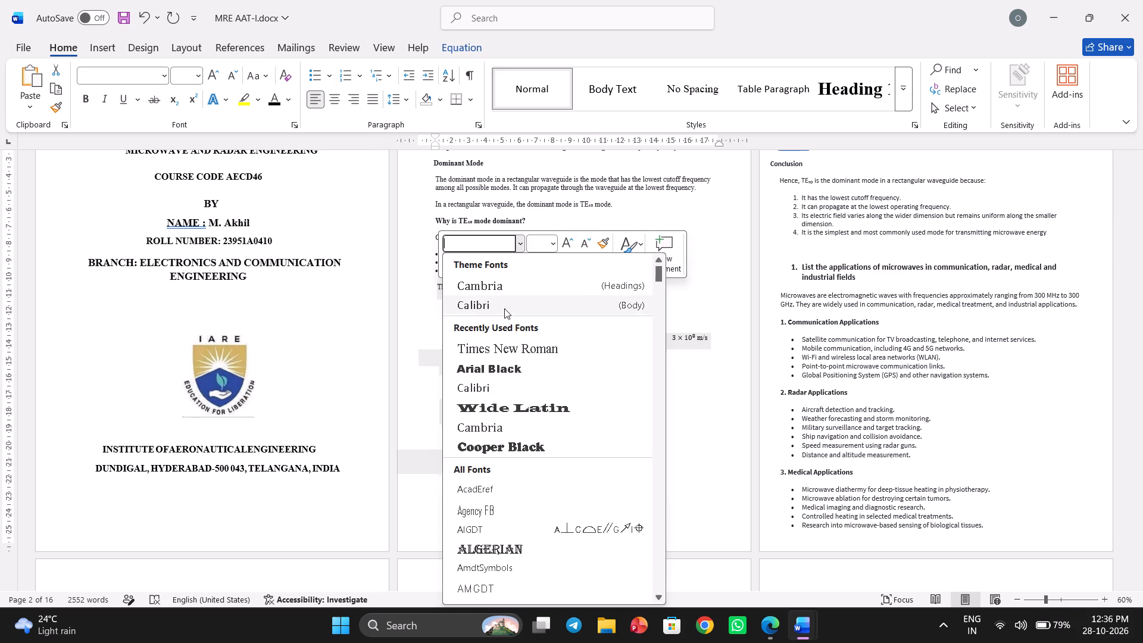
click(489, 349)
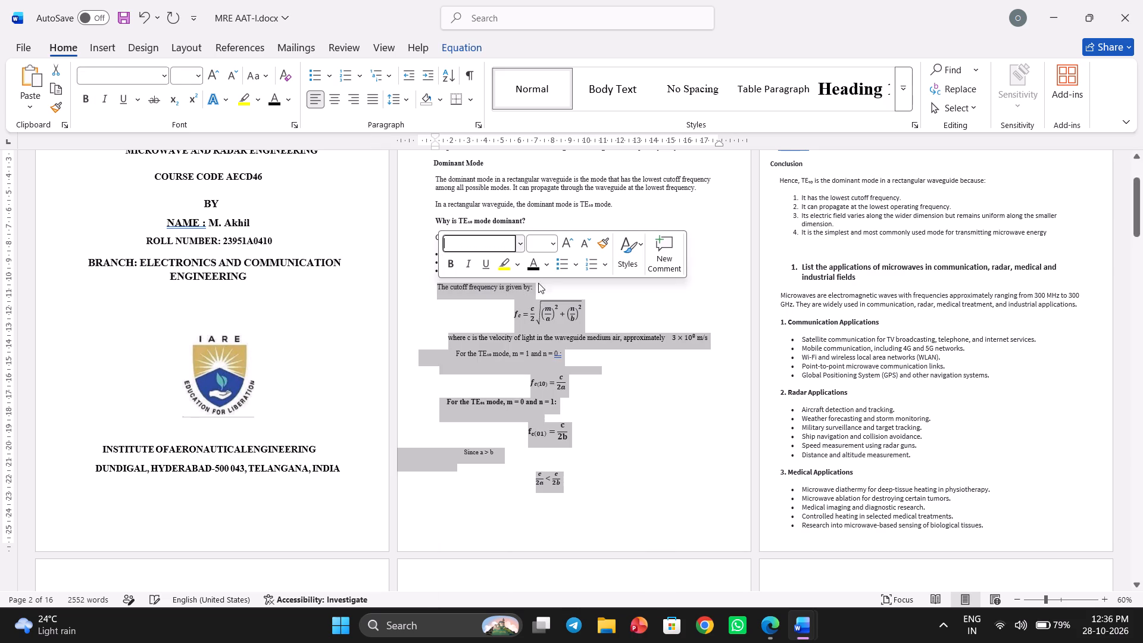
click(557, 241)
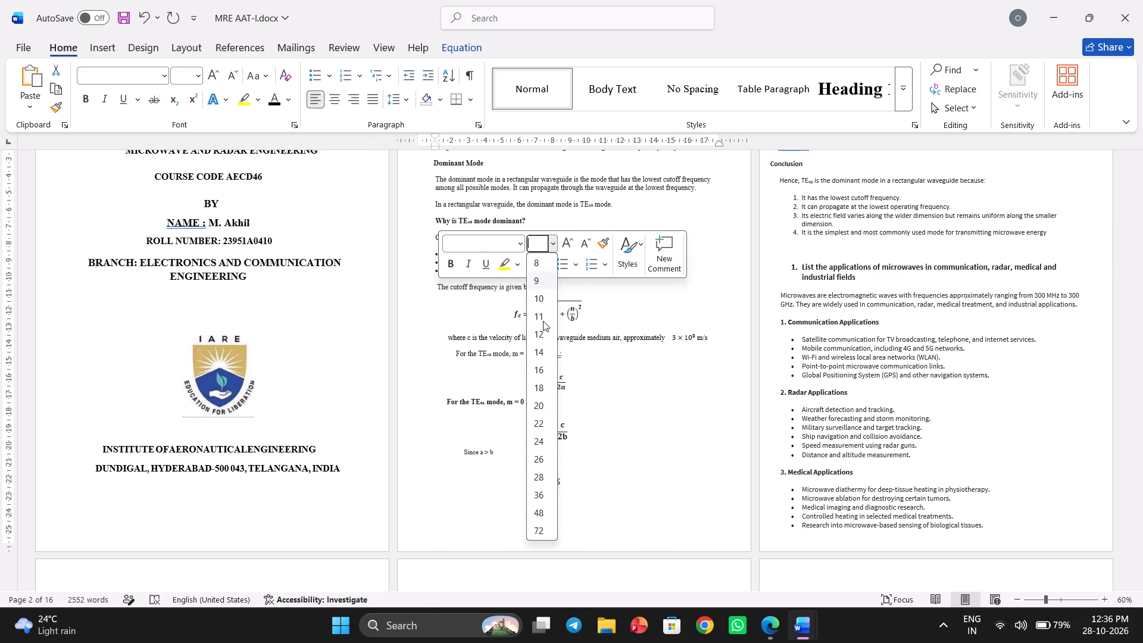
click(541, 333)
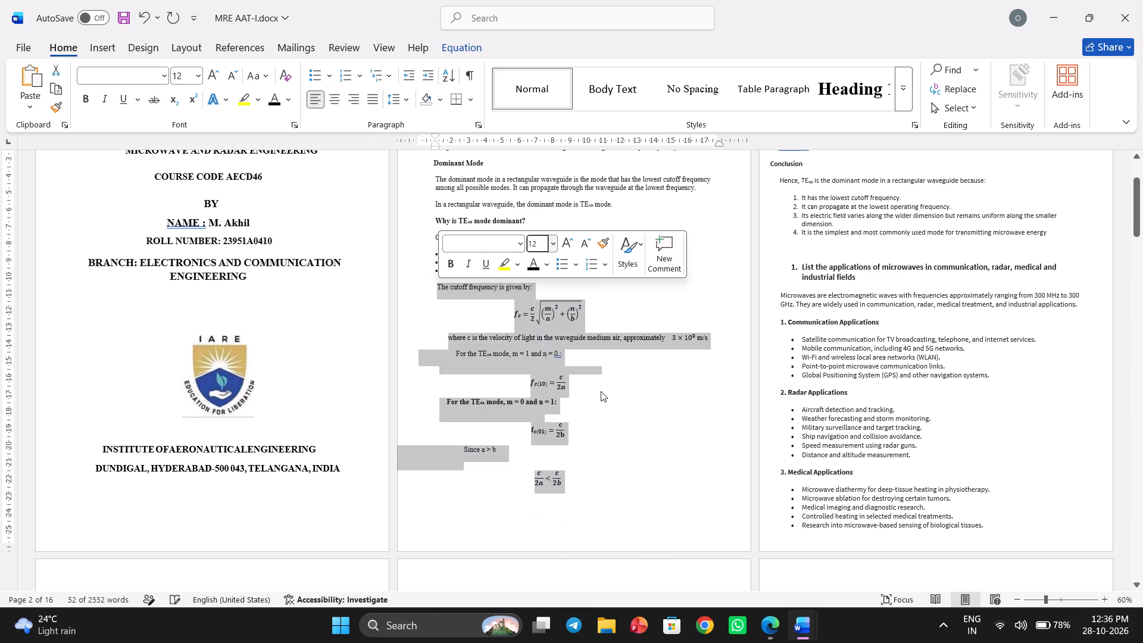
click(604, 398)
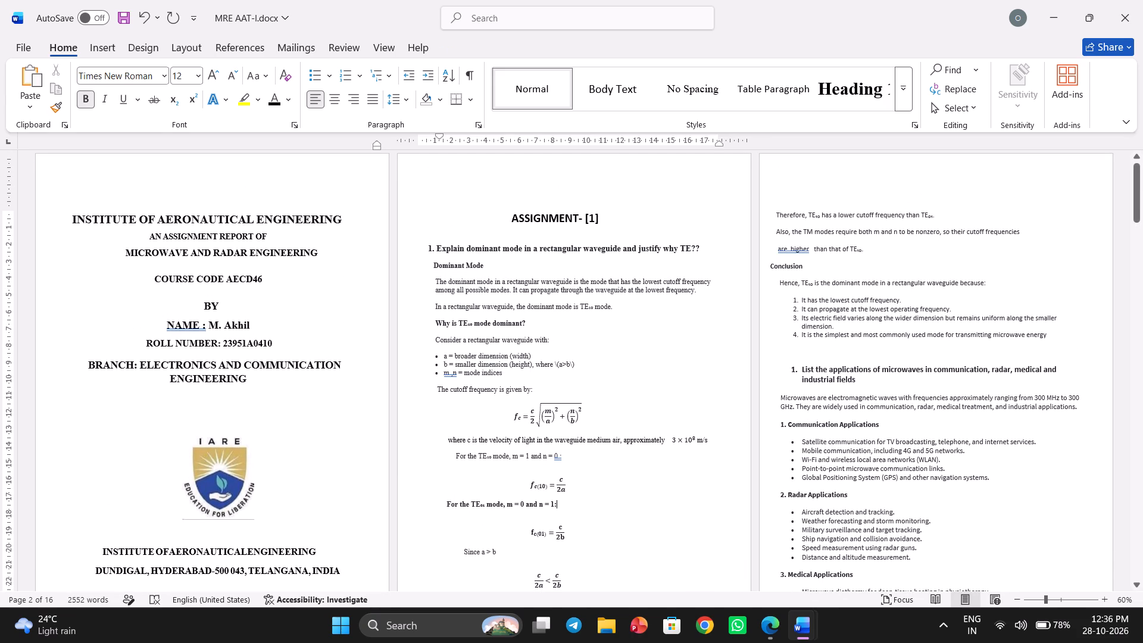
Indent the lines from "Therefore, TE₁₀ has a lower cutoff frequency" through "than that of TE₁₀" to about 0.5 cm.
drag(773, 213, 813, 320)
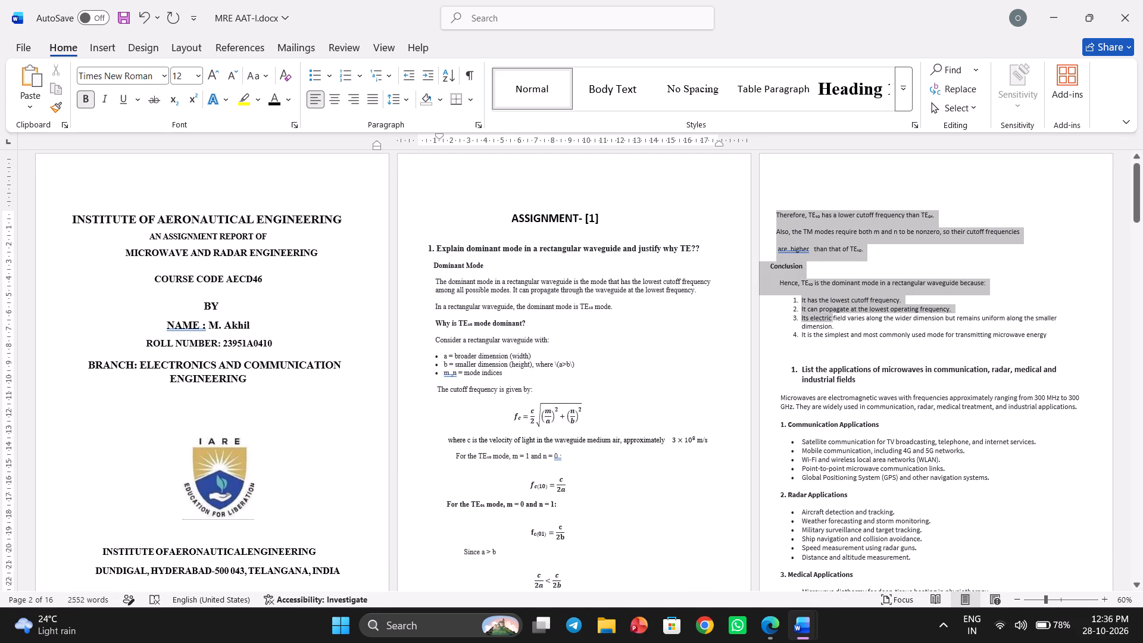
drag(813, 320, 867, 246)
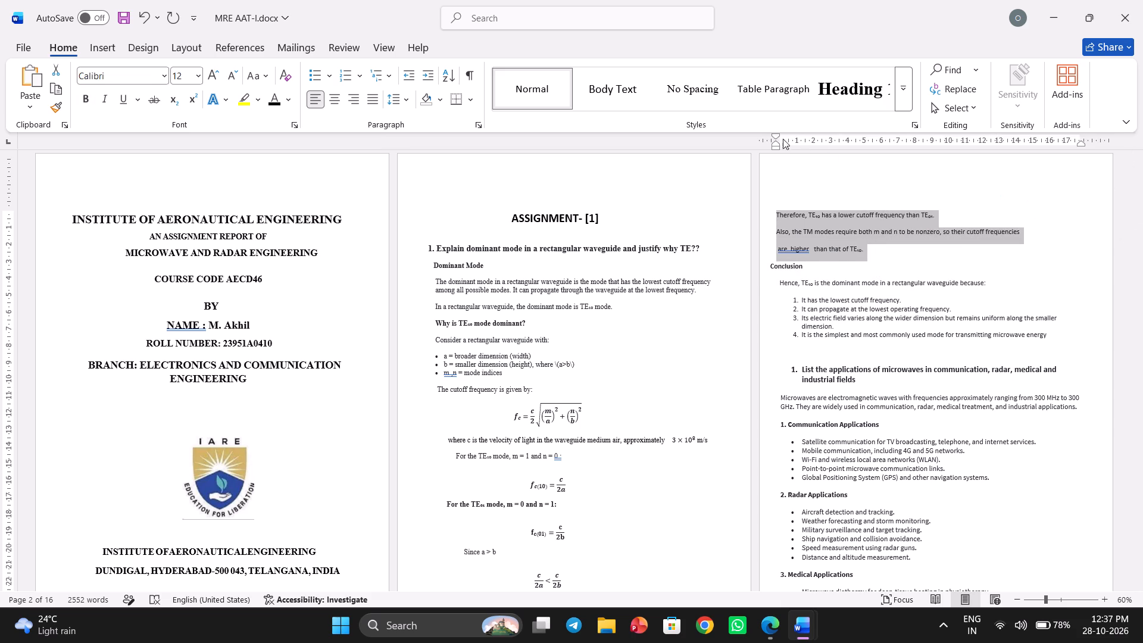
drag(776, 146, 780, 145)
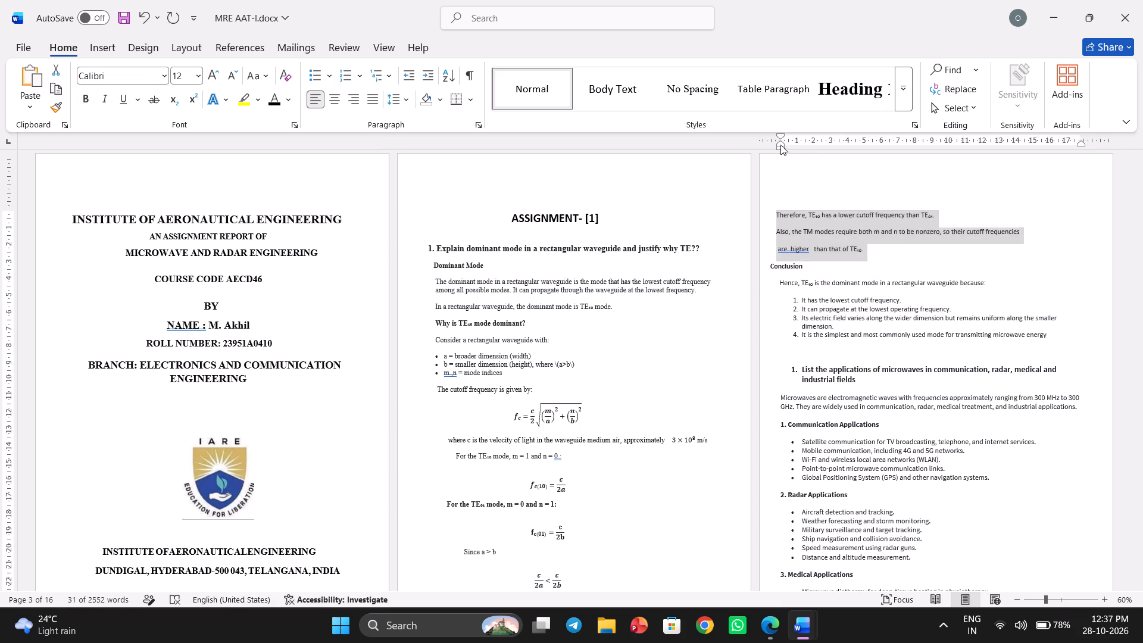
drag(780, 145, 787, 143)
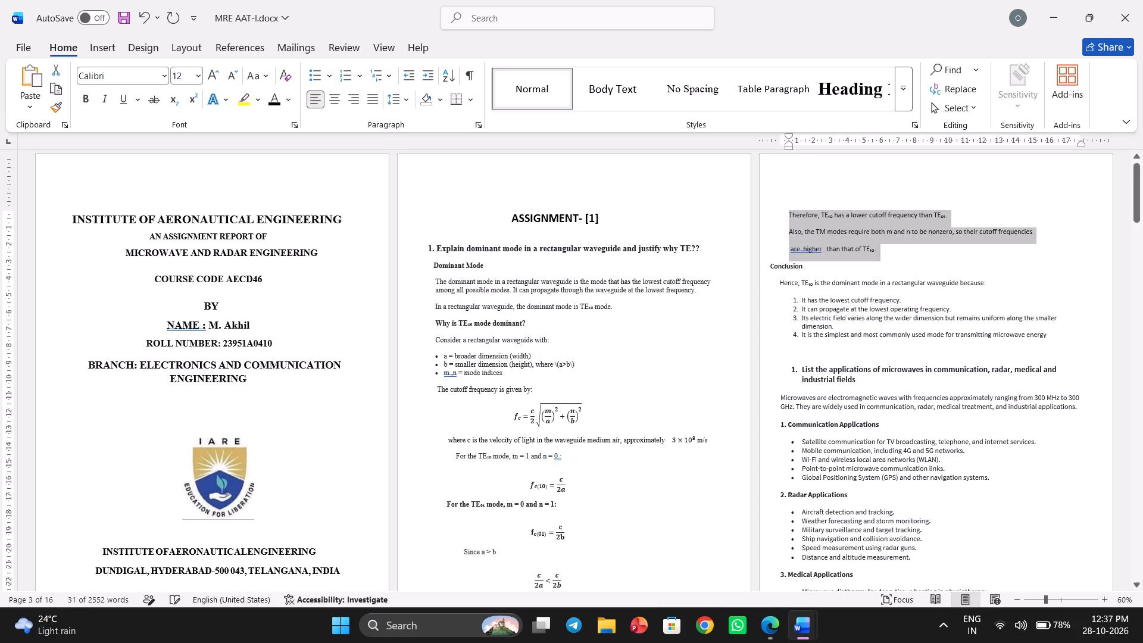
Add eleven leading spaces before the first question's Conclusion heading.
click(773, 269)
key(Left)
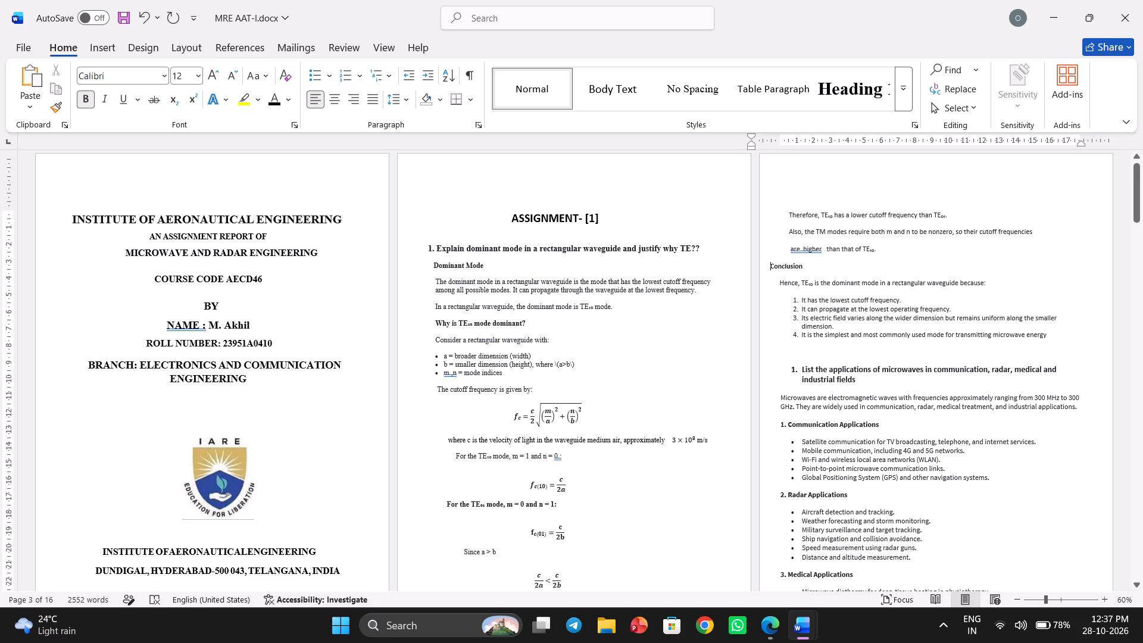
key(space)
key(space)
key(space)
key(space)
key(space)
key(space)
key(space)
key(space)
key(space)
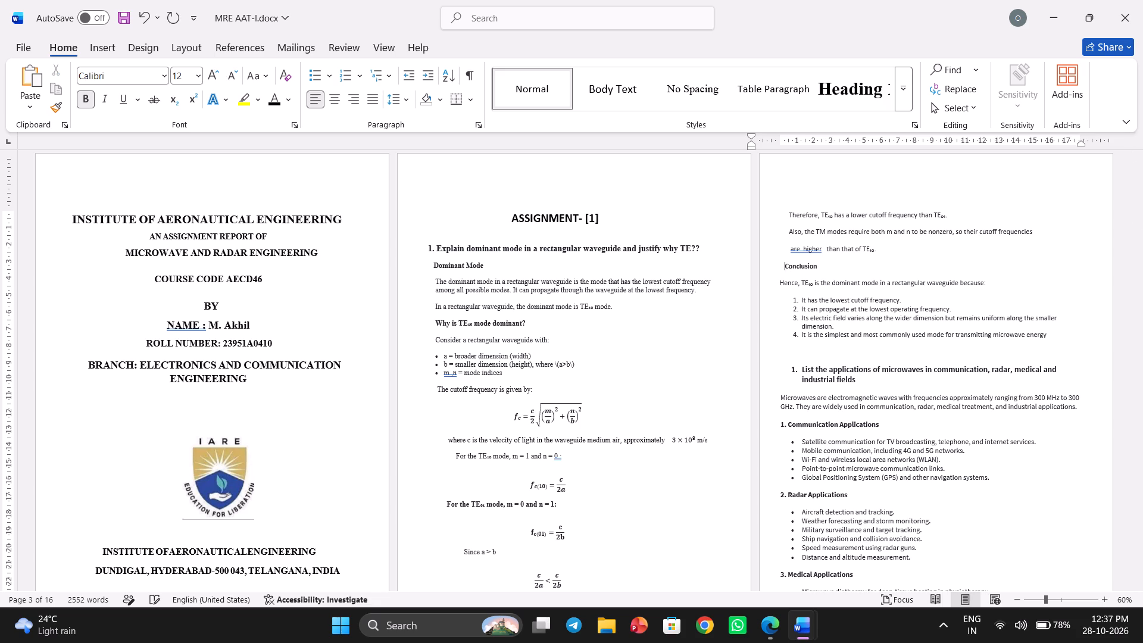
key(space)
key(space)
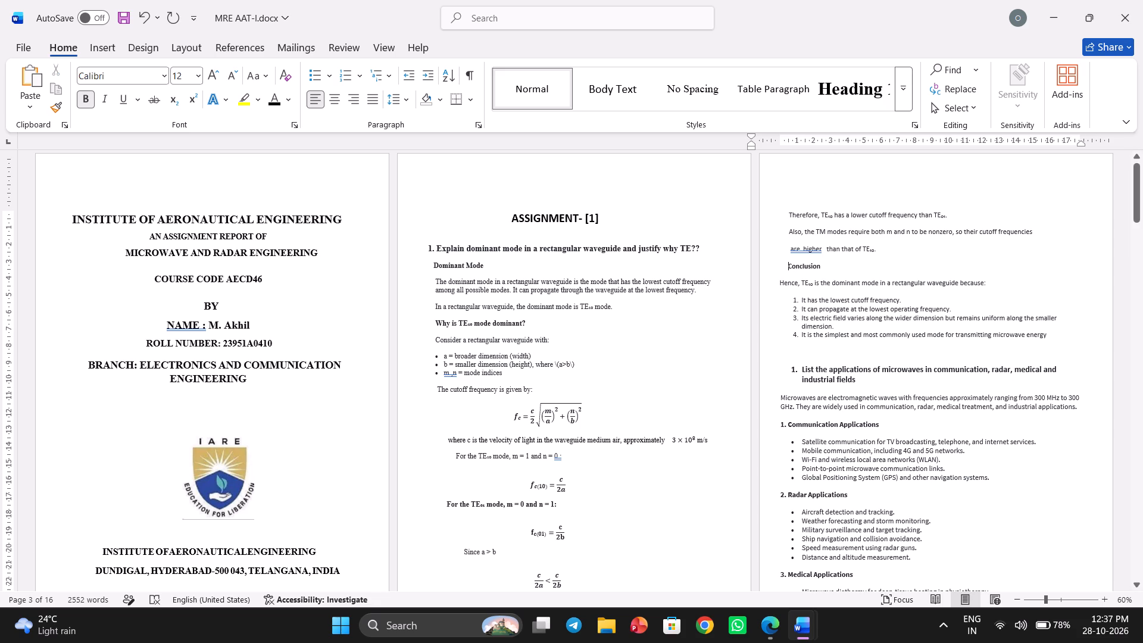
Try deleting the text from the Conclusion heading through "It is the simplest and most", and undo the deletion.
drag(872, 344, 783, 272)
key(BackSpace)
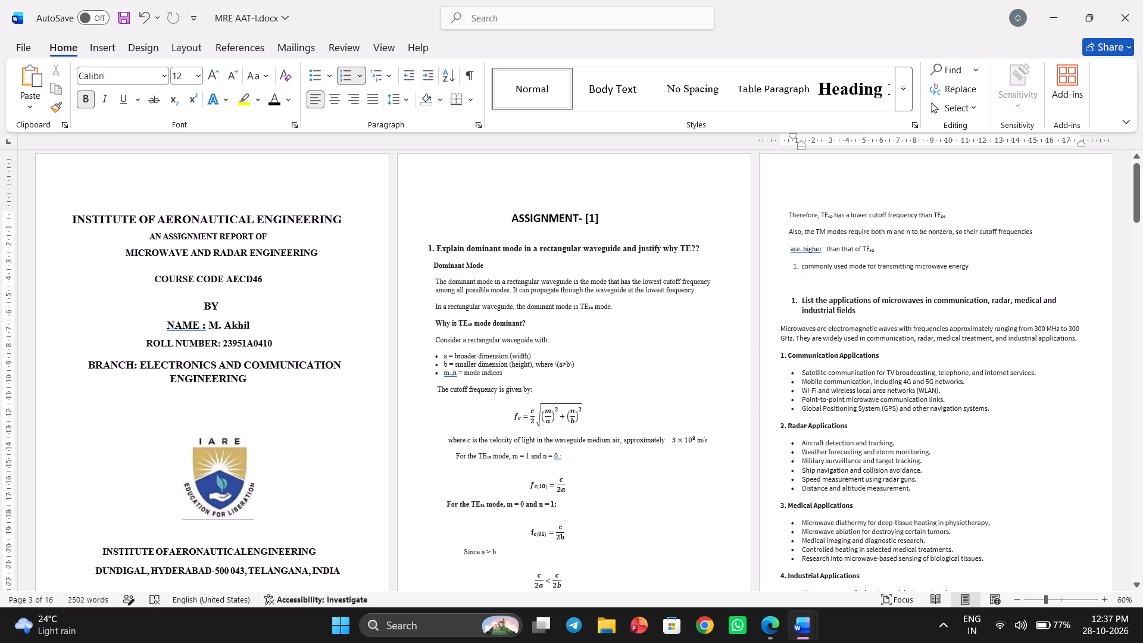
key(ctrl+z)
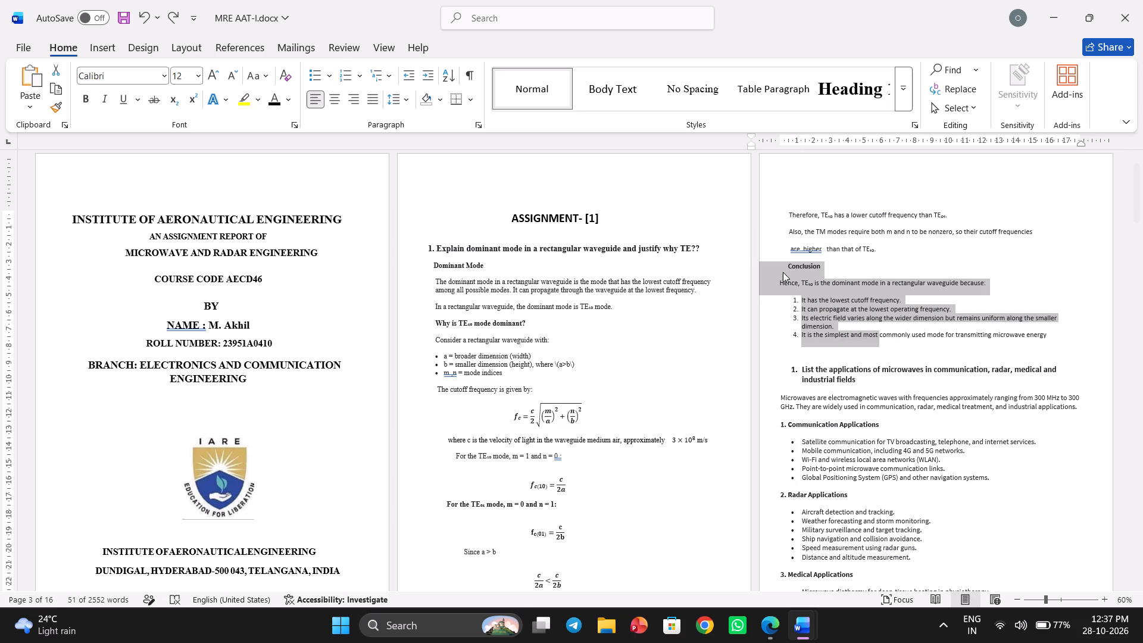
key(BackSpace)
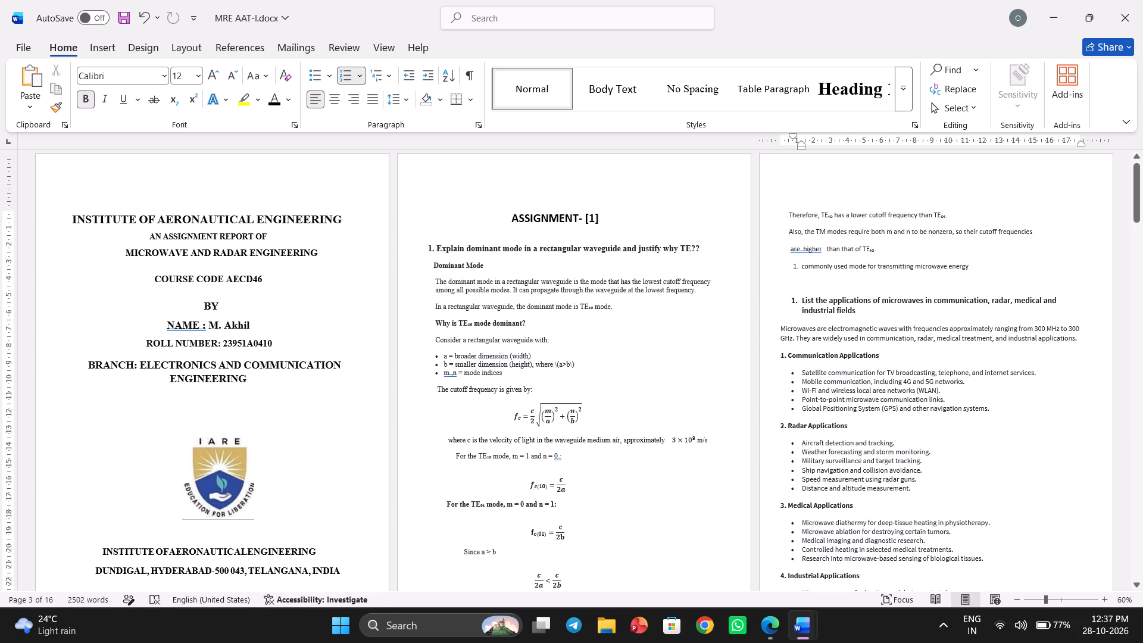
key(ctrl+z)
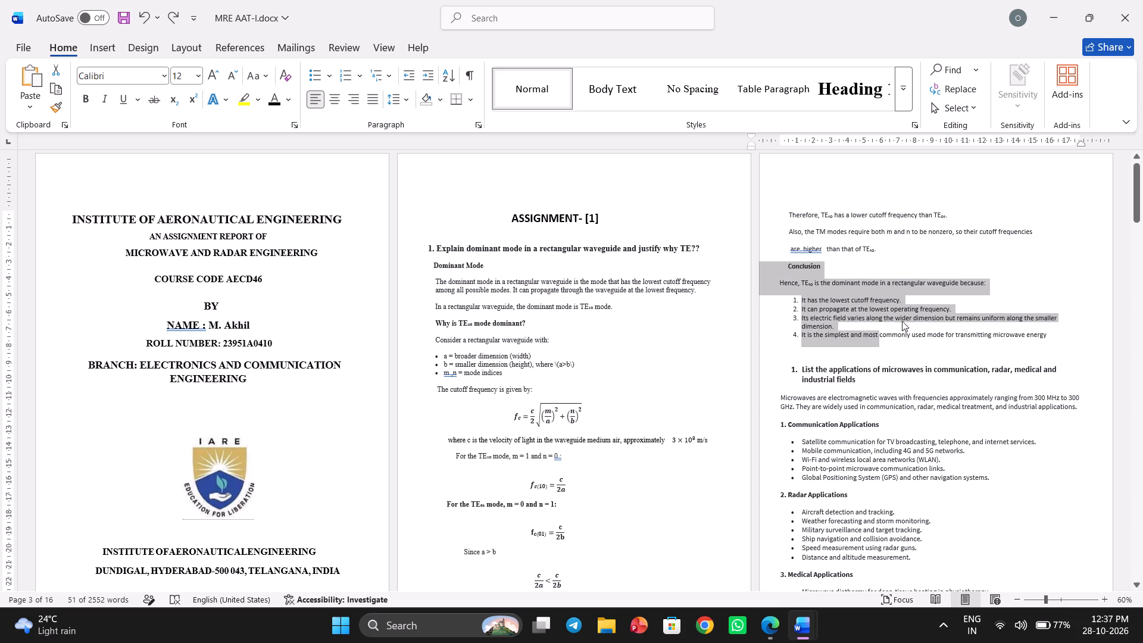
Delete the first question's whole Conclusion section, from its heading through the fourth numbered point.
drag(1049, 336, 795, 274)
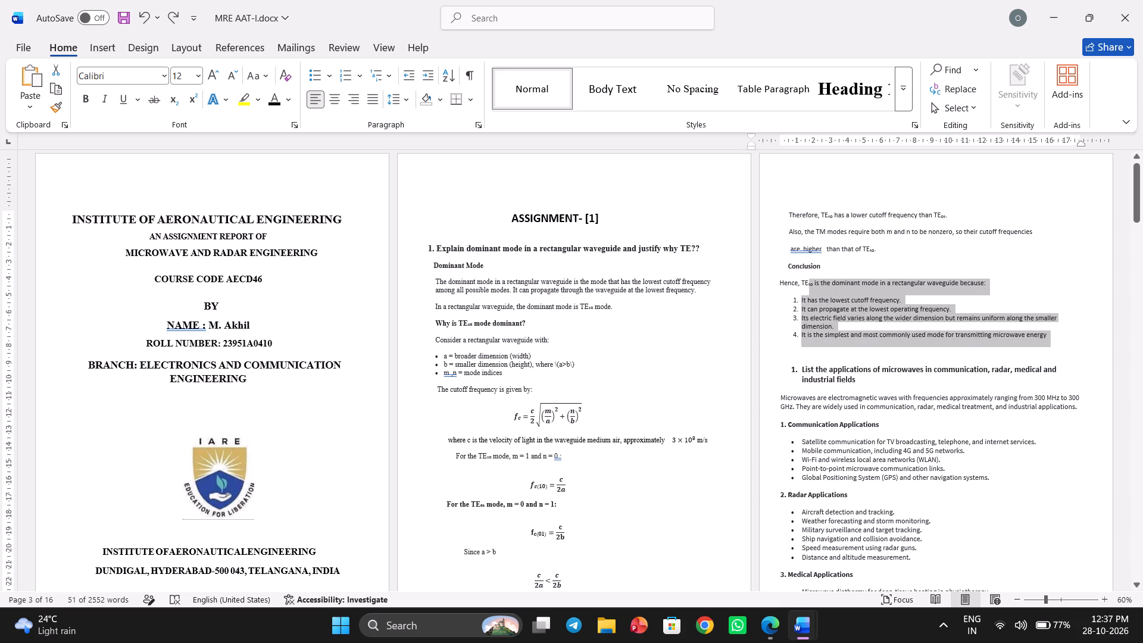
drag(795, 274, 782, 266)
key(BackSpace)
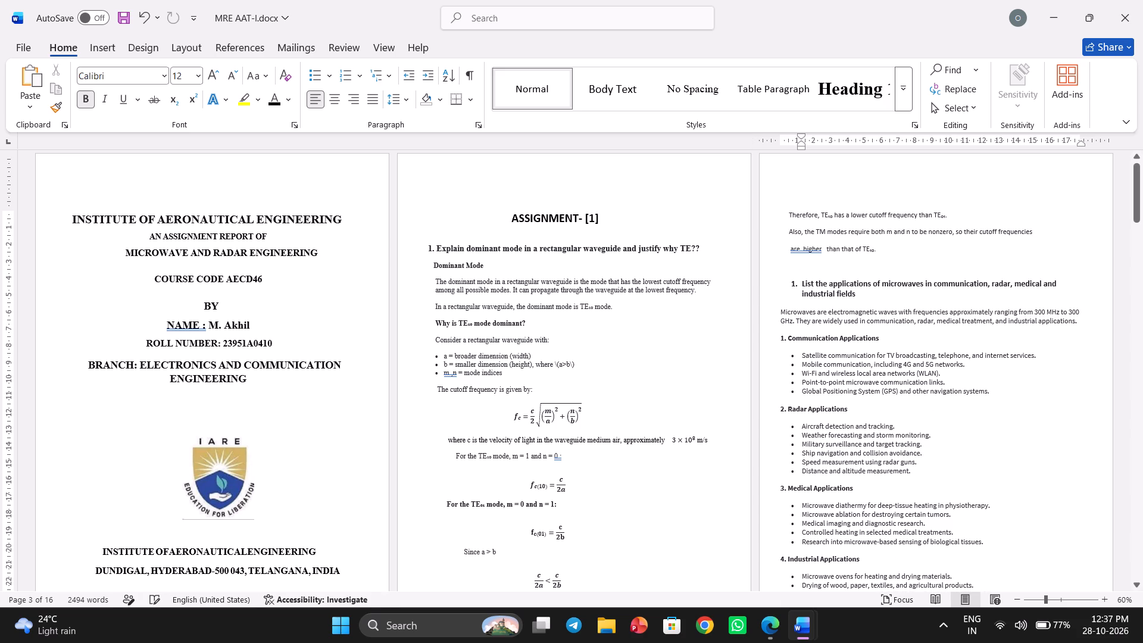
Remove the extra space between "are" and "higher" in the line ending "than that of TE₁₀".
click(800, 251)
key(Right)
key(BackSpace)
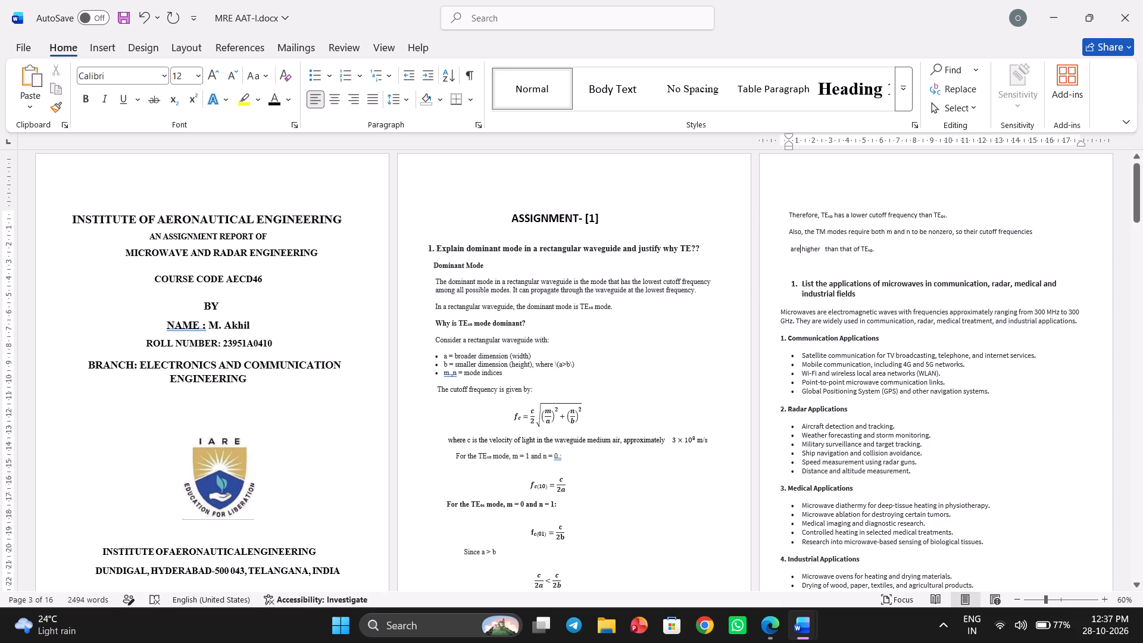
Replace the automatic number of the "List the applications of microwaves" question with "2.".
click(794, 288)
key(2)
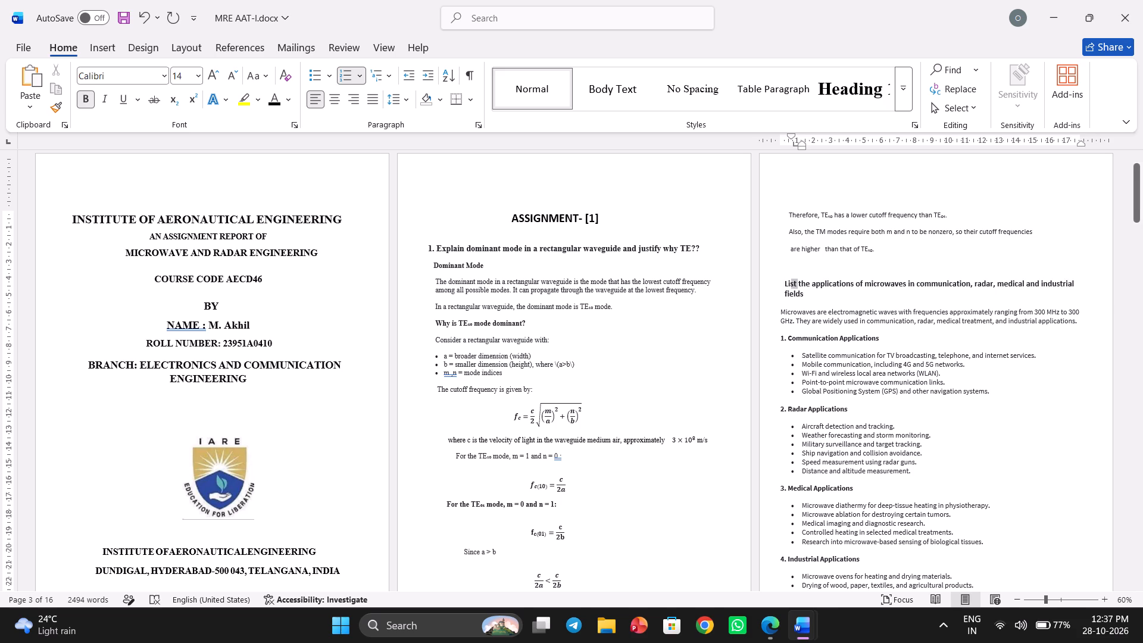
key(period)
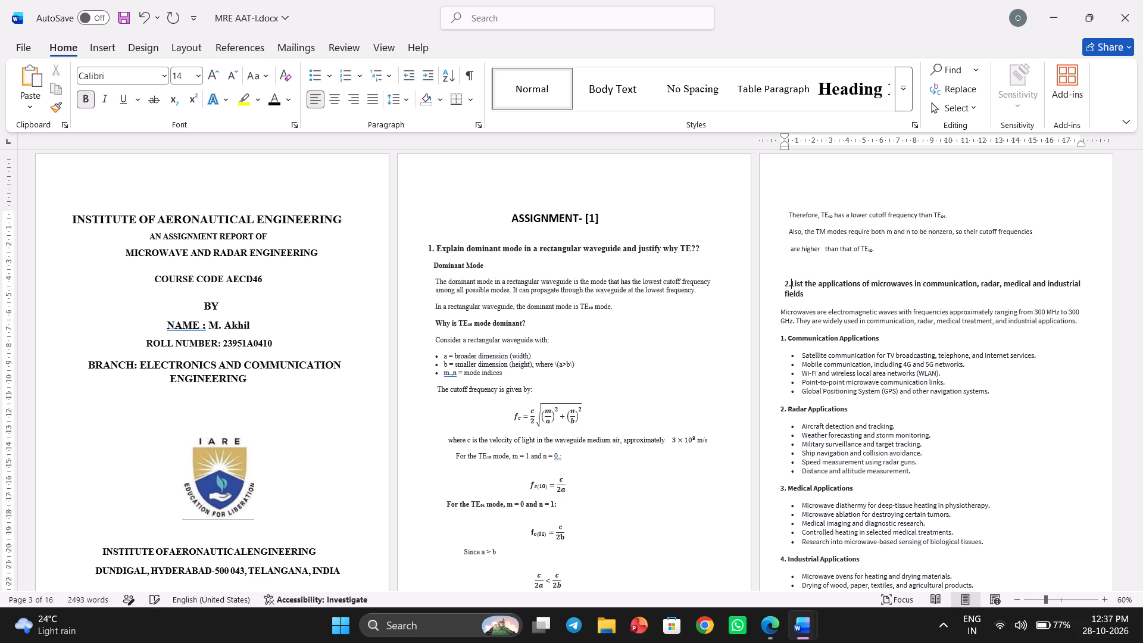
Set the question 2 heading about applications of microwaves to Times New Roman.
drag(819, 298, 773, 277)
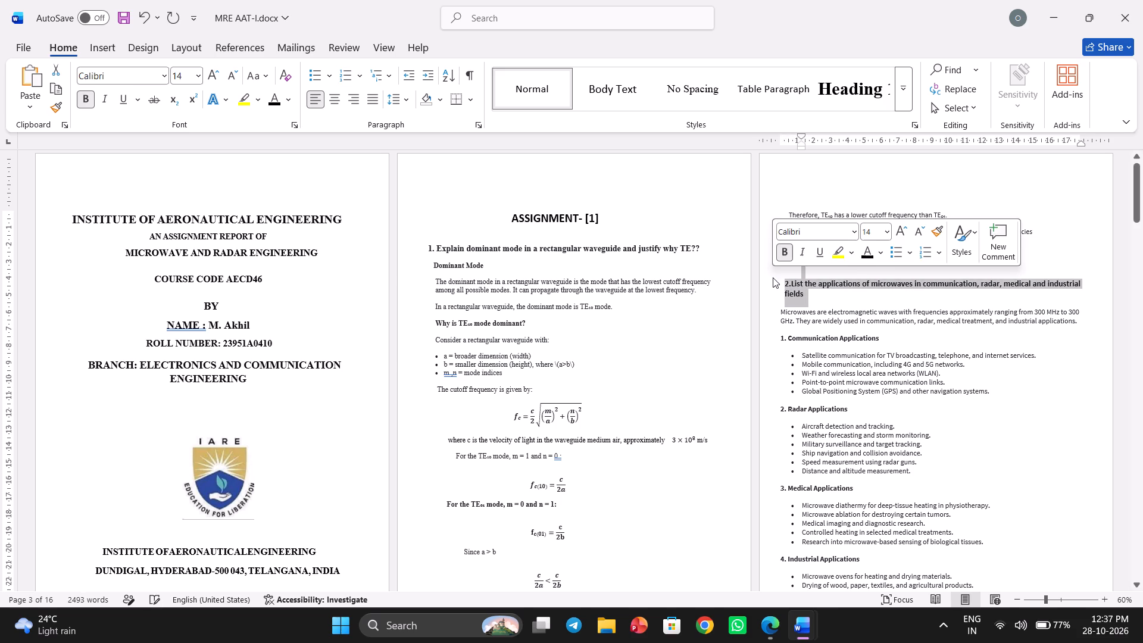
click(852, 233)
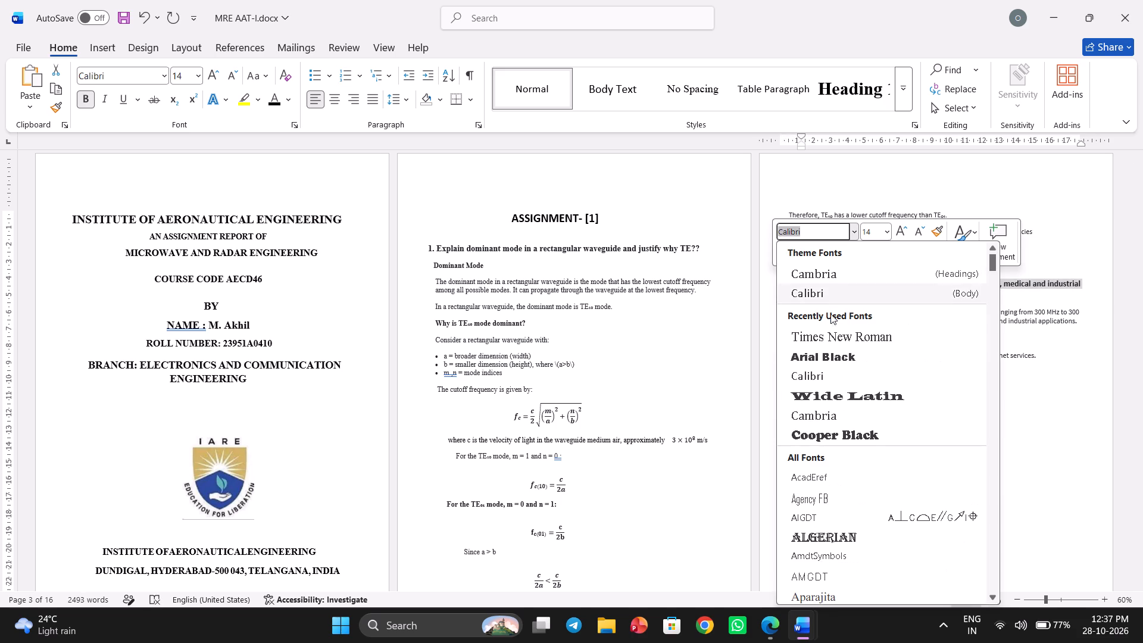
click(825, 335)
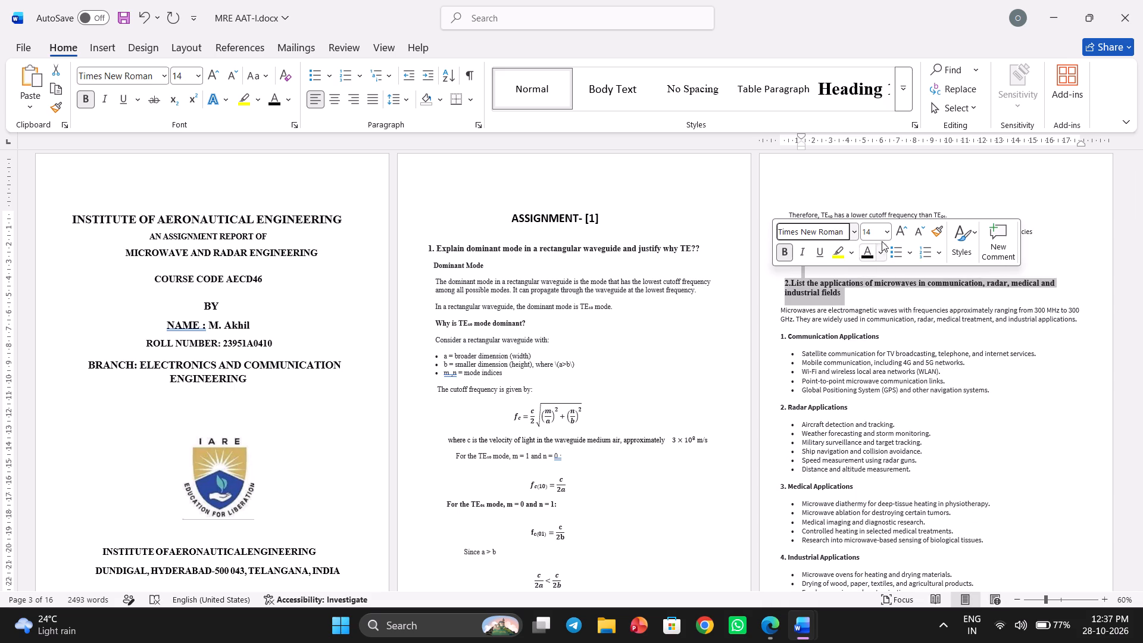
click(863, 294)
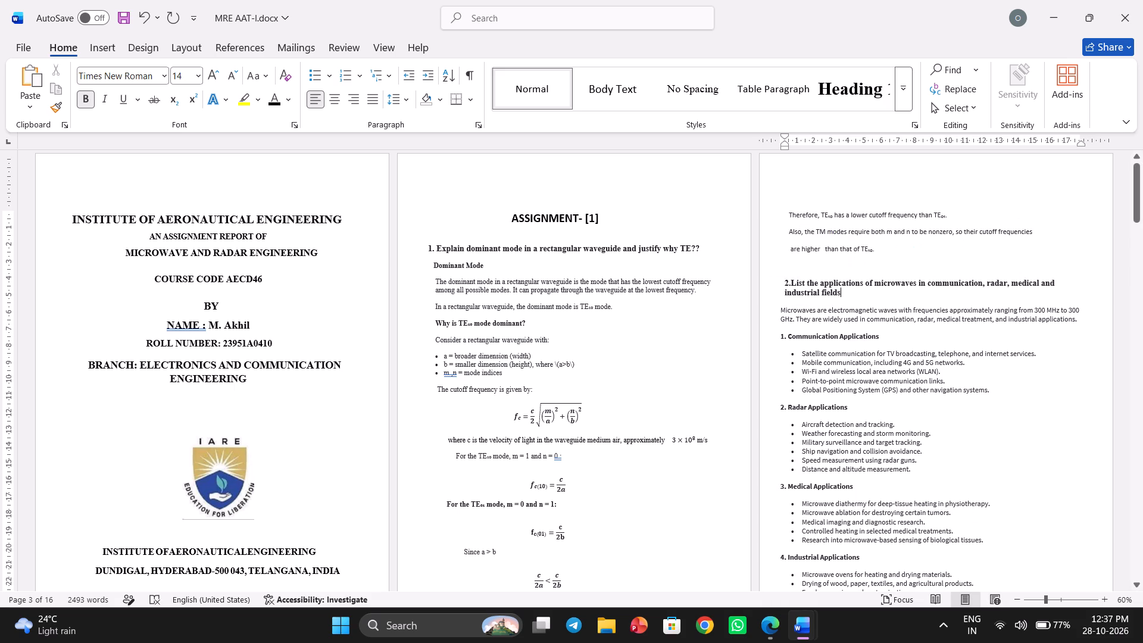
Set question 2's answer, from its introductory paragraph through the Industrial Applications bullets, to Times New Roman.
drag(785, 311, 872, 576)
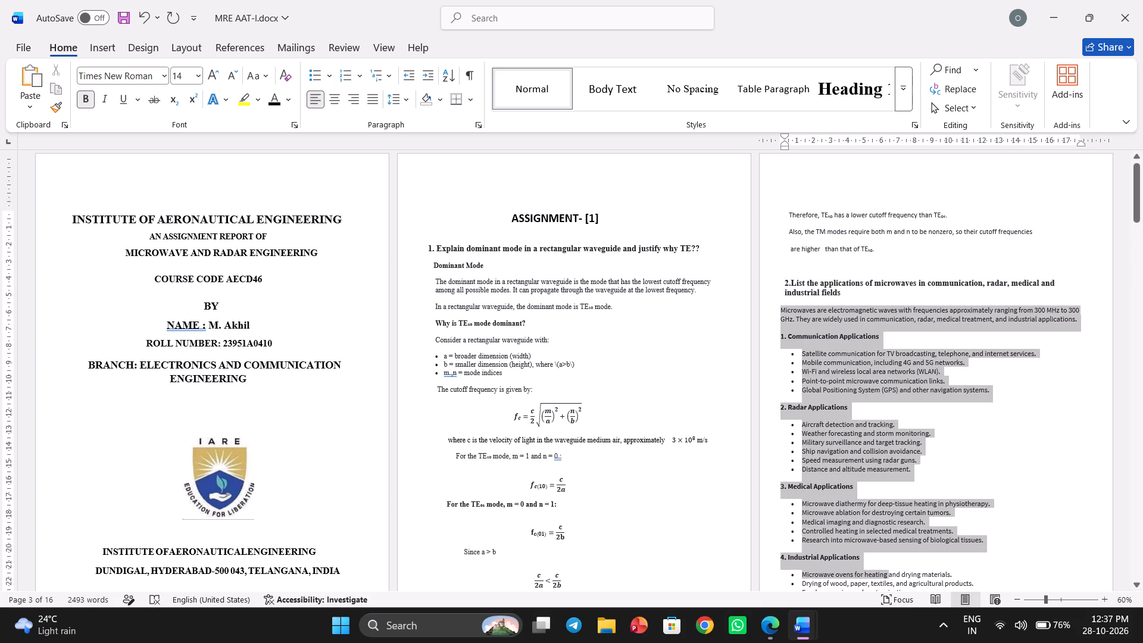
drag(872, 576, 851, 480)
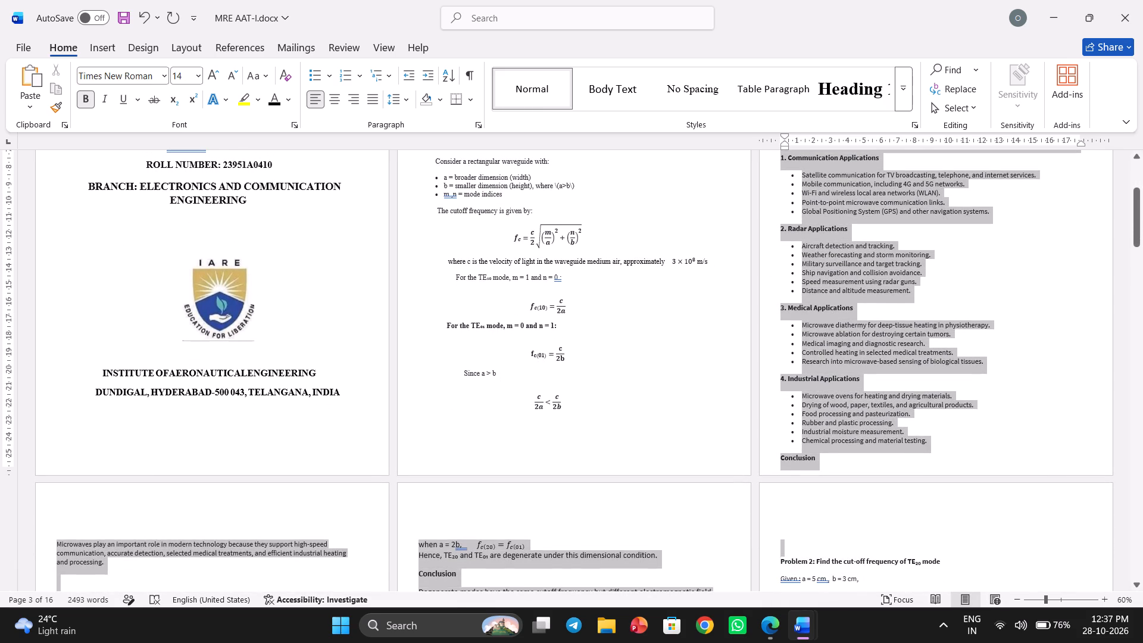
drag(851, 480, 927, 445)
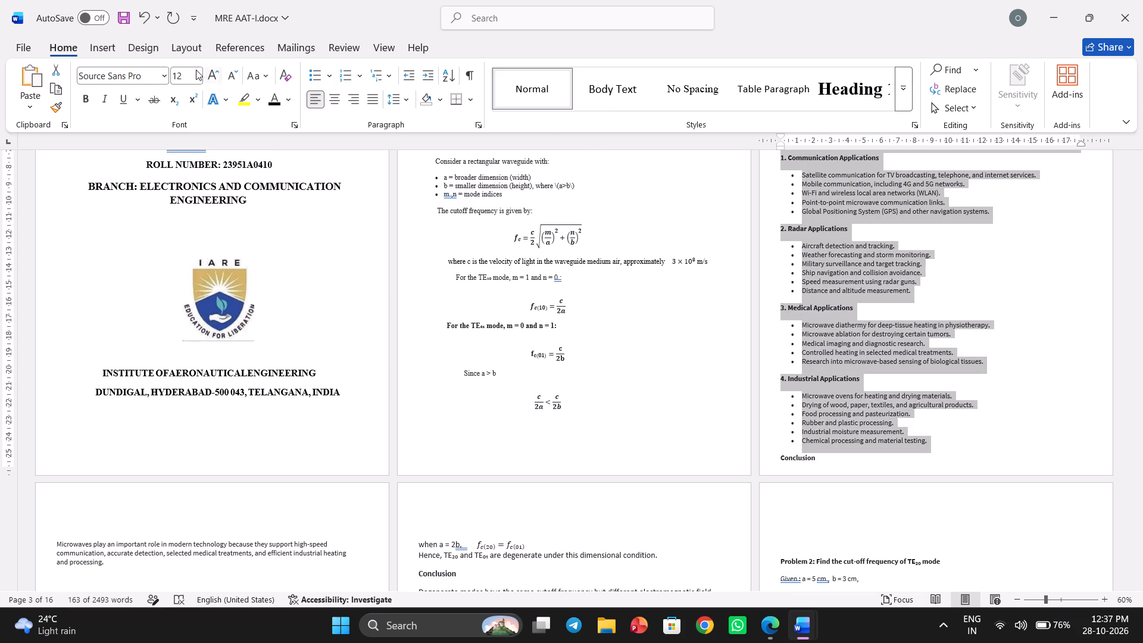
click(163, 77)
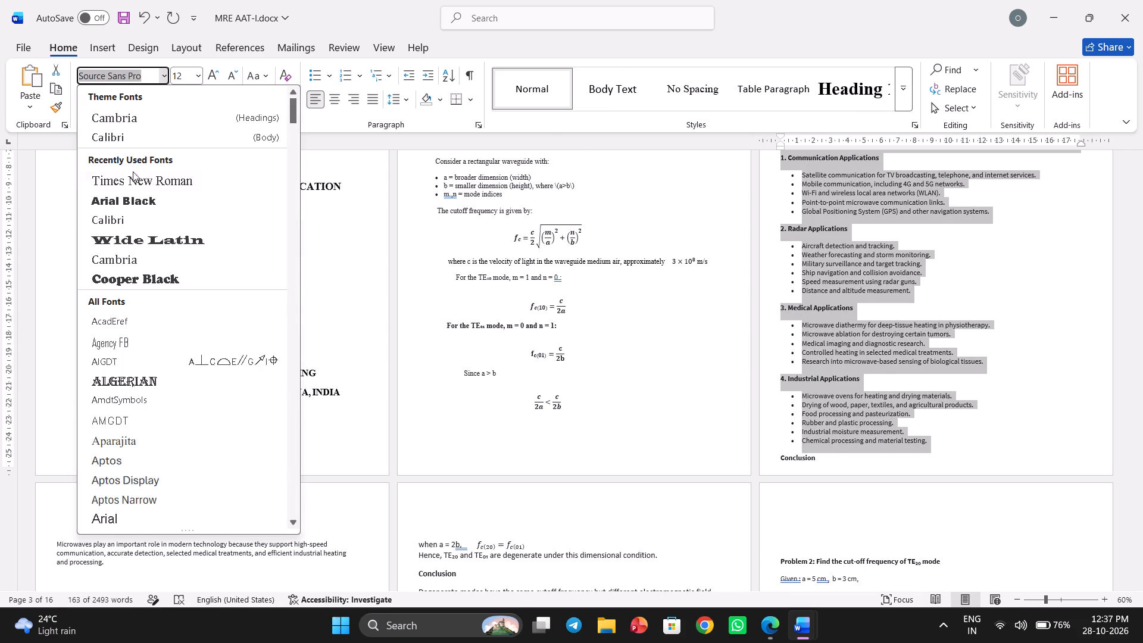
click(133, 177)
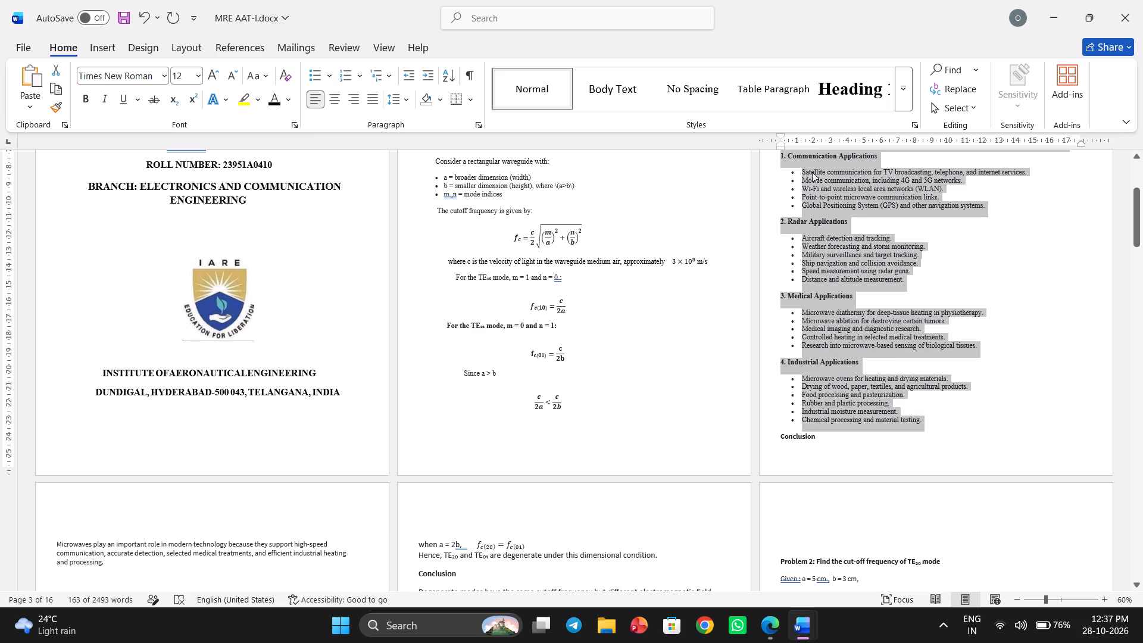
Set the hanging indent of question 2's introduction and application lists to about 1.5 cm.
drag(780, 143, 791, 143)
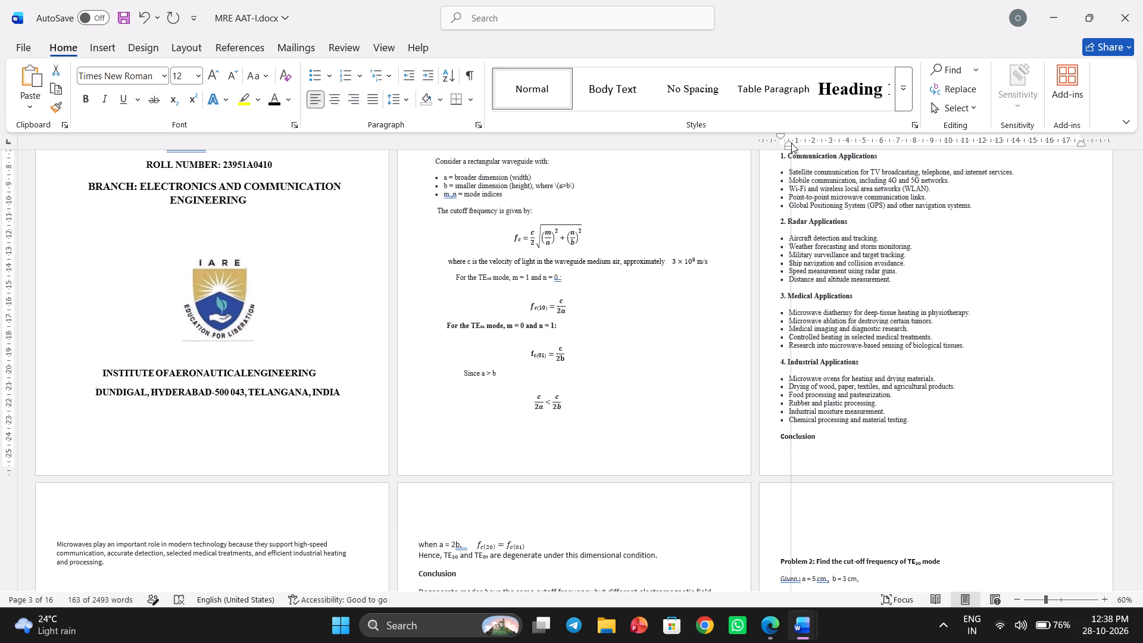
drag(791, 143, 804, 146)
Delete question 2's Conclusion heading and its closing paragraph, and add a blank line after the Industrial Applications bullets.
drag(819, 444, 777, 448)
key(BackSpace)
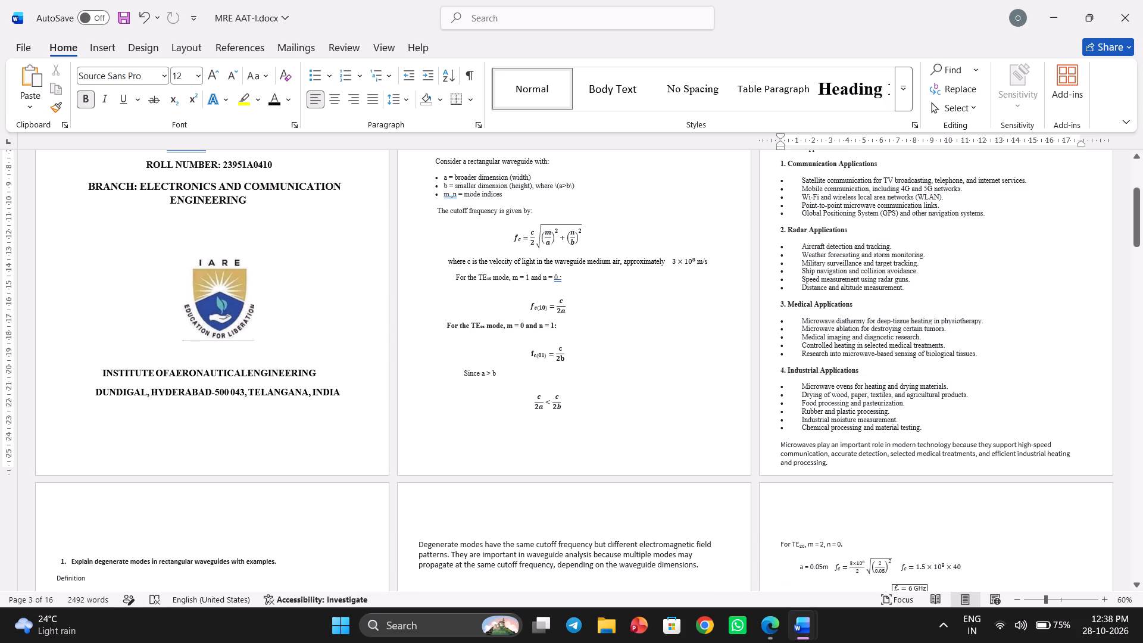
drag(835, 466, 779, 441)
key(BackSpace)
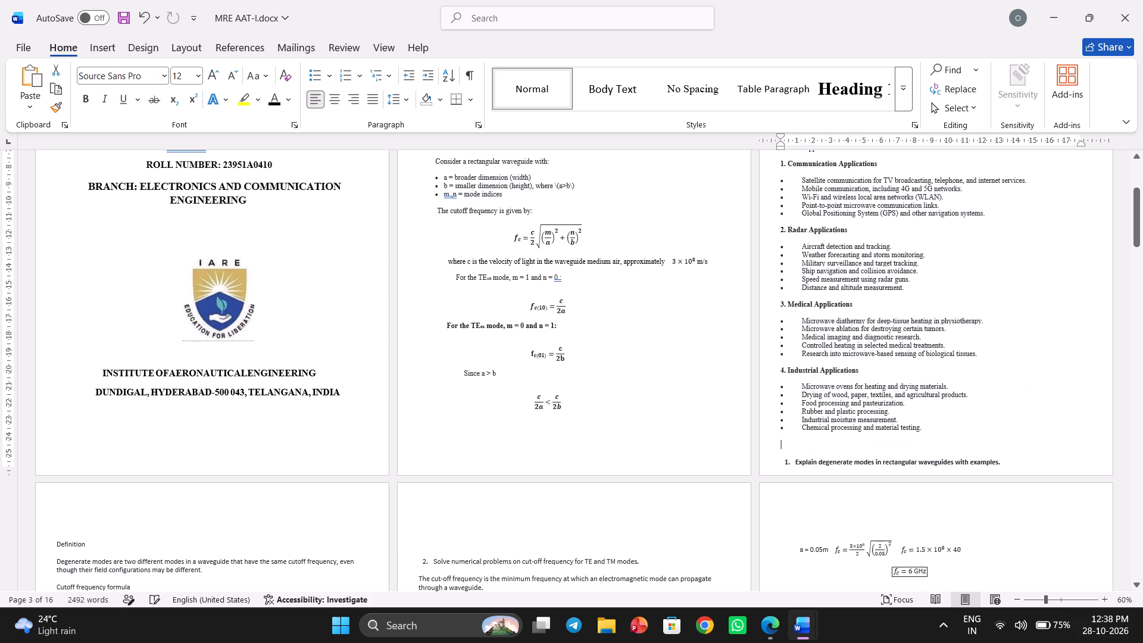
key(Return)
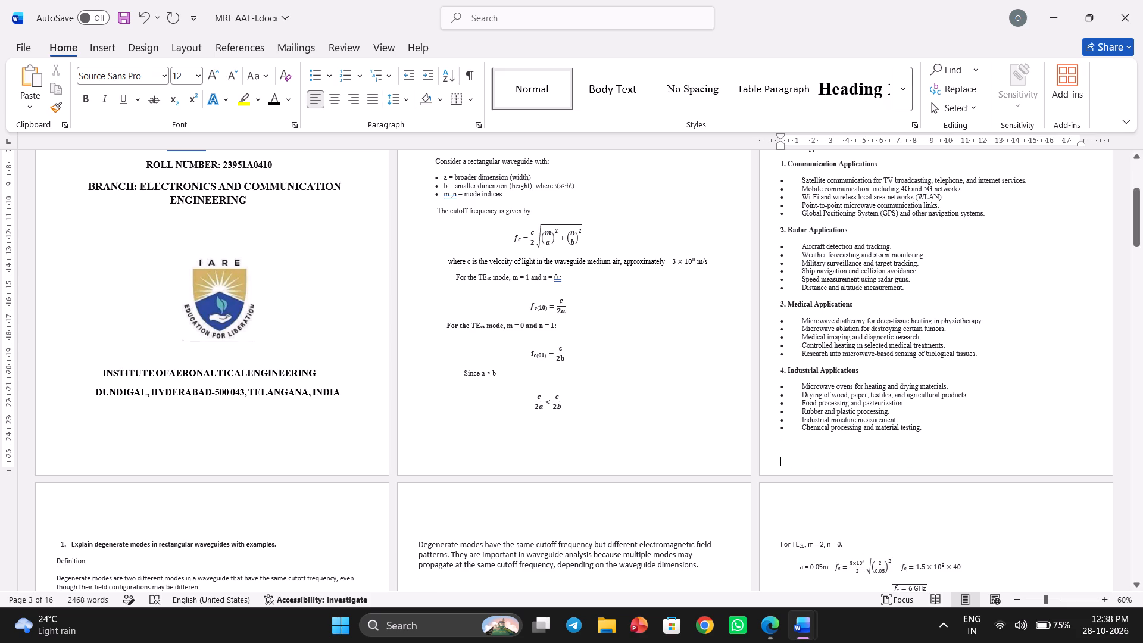
Insert six spaces before "Microwaves are electromagnetic waves" at the start of question 2's answer.
scroll(828, 415, up, 1)
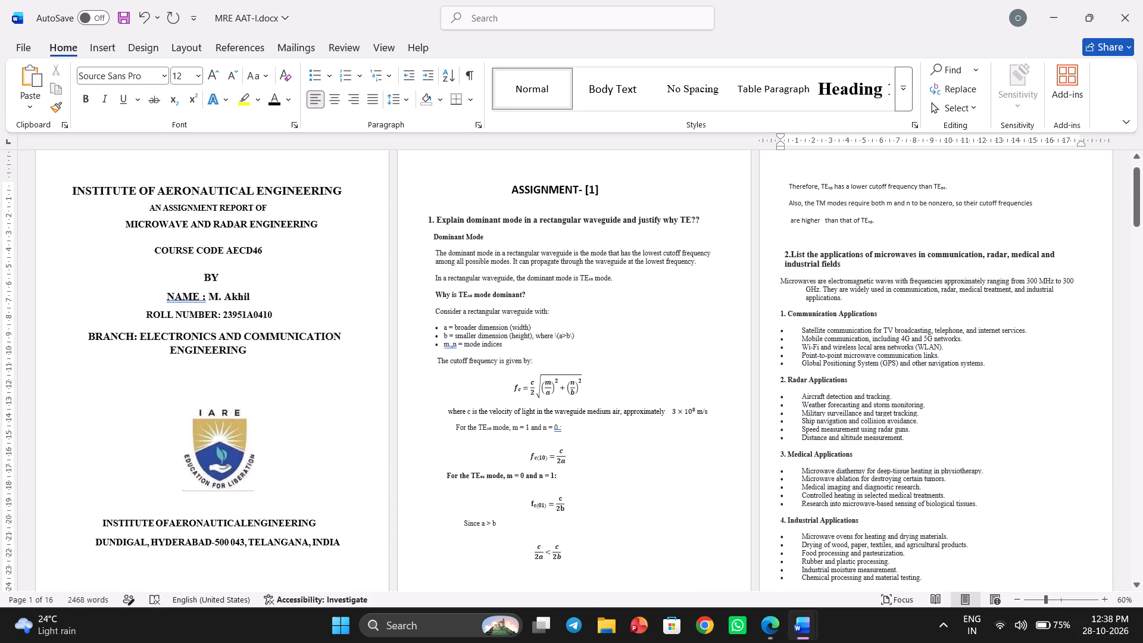
click(780, 282)
key(space)
key(space)
key(space)
key(space)
key(space)
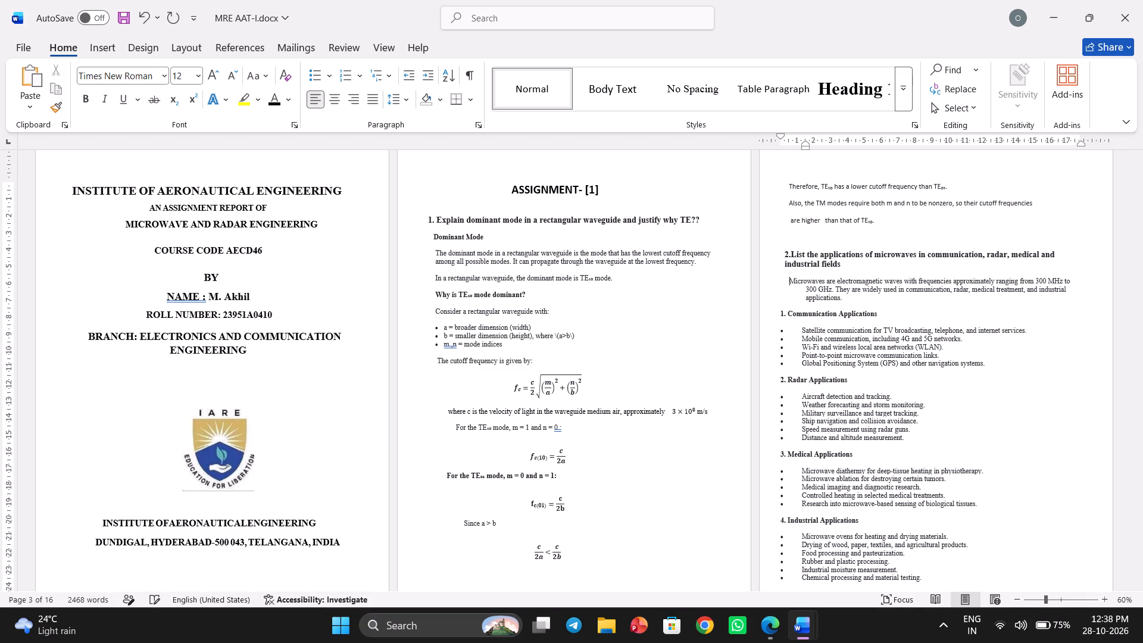
key(space)
Indent the question 2 heading about applications of microwaves to about 0.8 cm.
drag(783, 244, 830, 262)
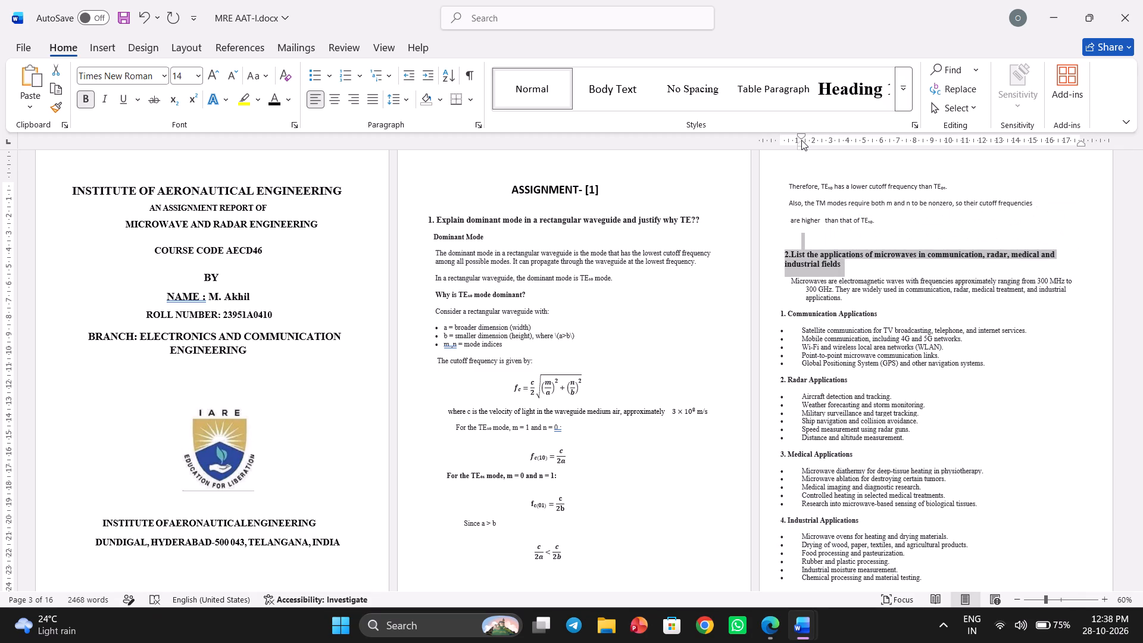
drag(801, 144, 794, 146)
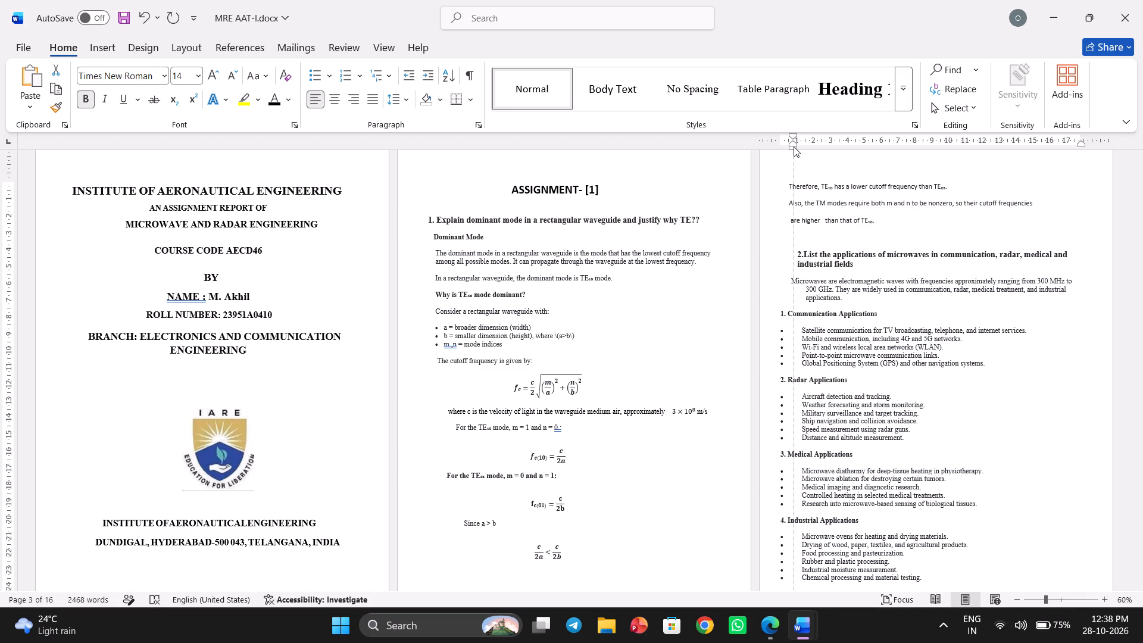
drag(794, 146, 791, 149)
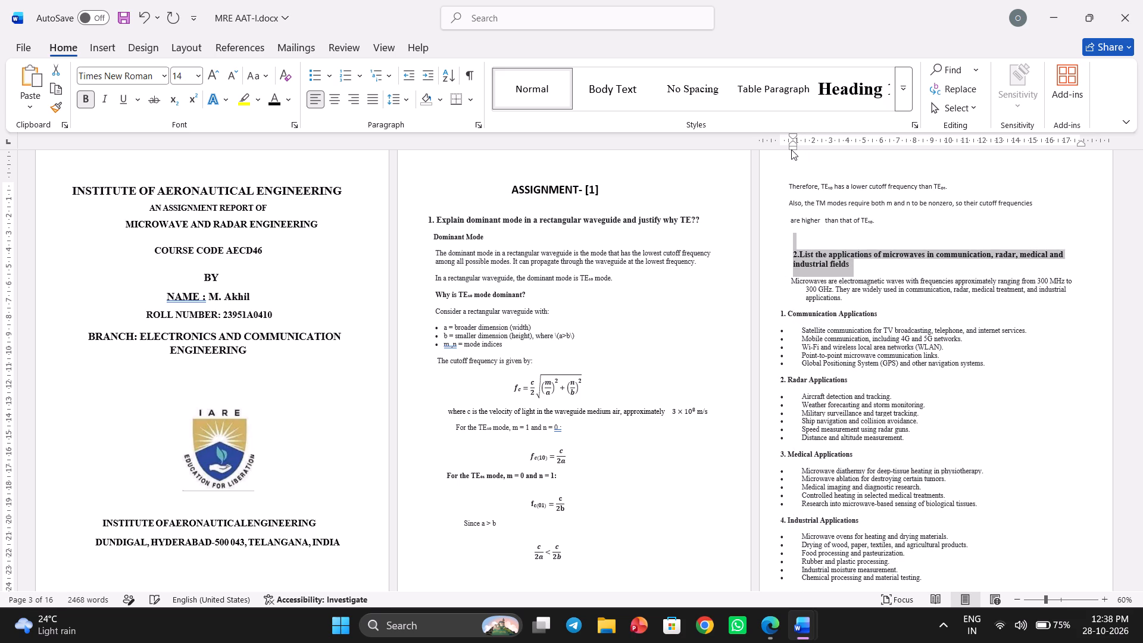
Add one more space at the start of question 2's introductory paragraph to line it up with the heading.
click(794, 260)
click(791, 279)
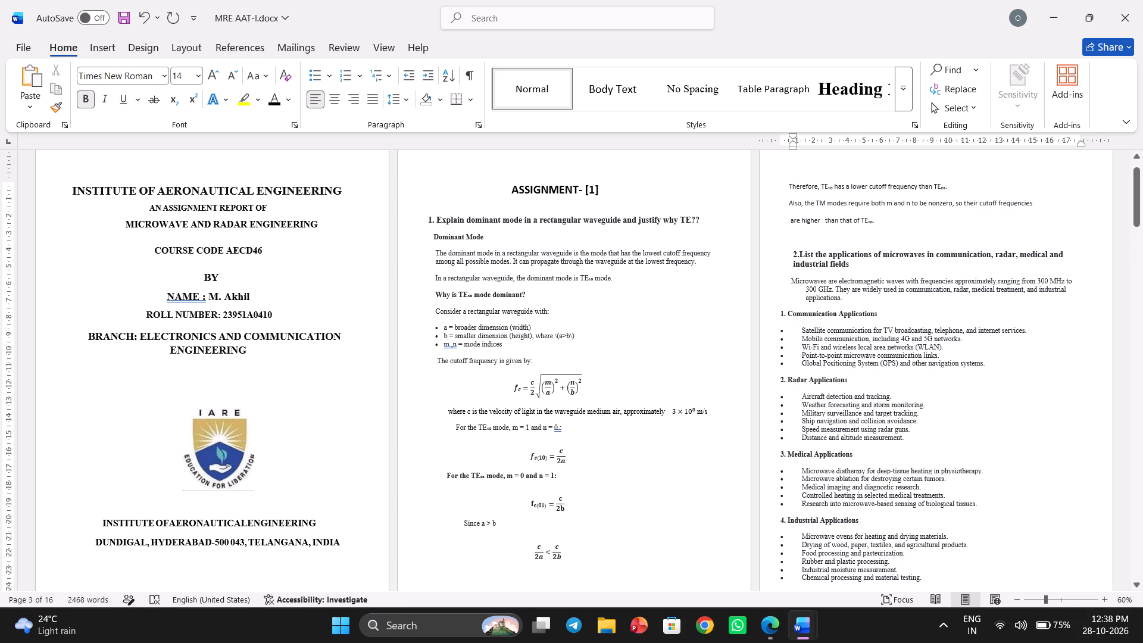
key(space)
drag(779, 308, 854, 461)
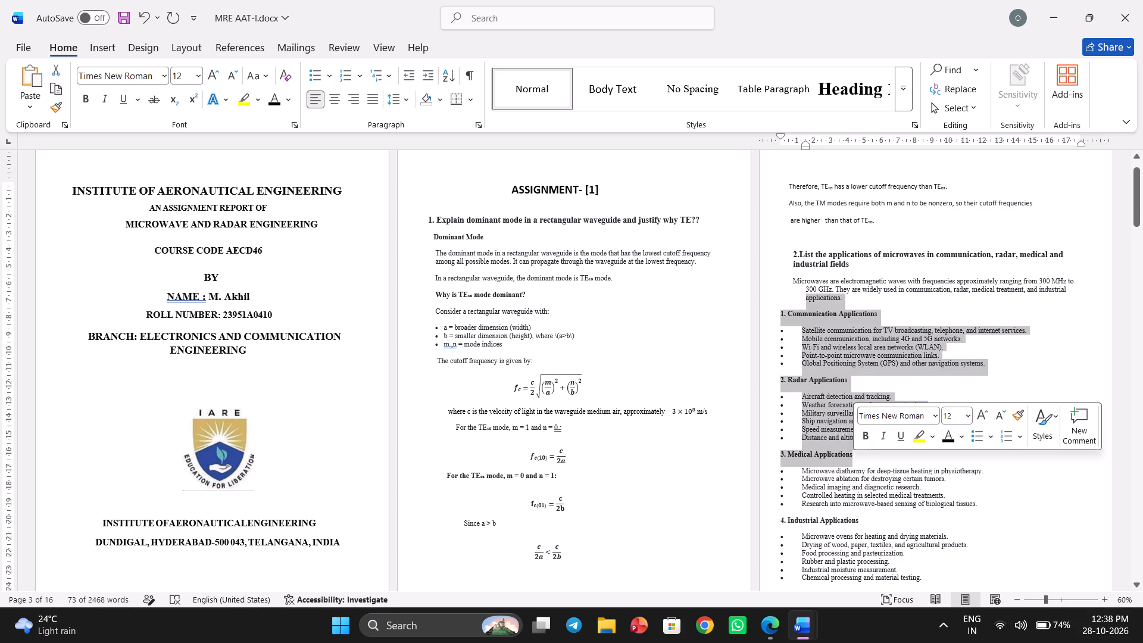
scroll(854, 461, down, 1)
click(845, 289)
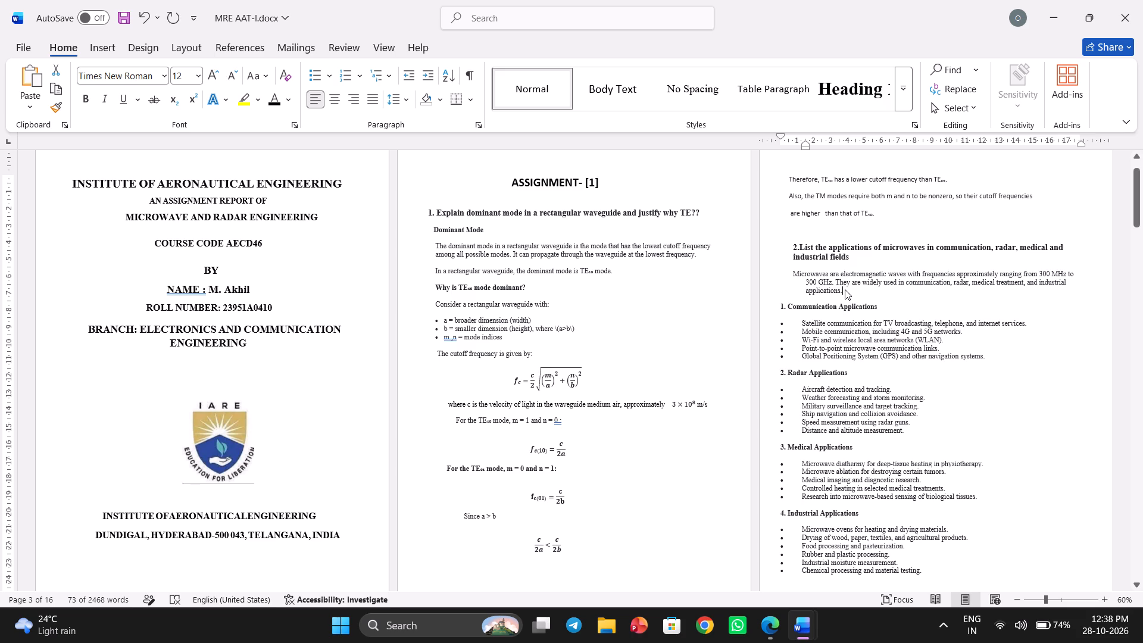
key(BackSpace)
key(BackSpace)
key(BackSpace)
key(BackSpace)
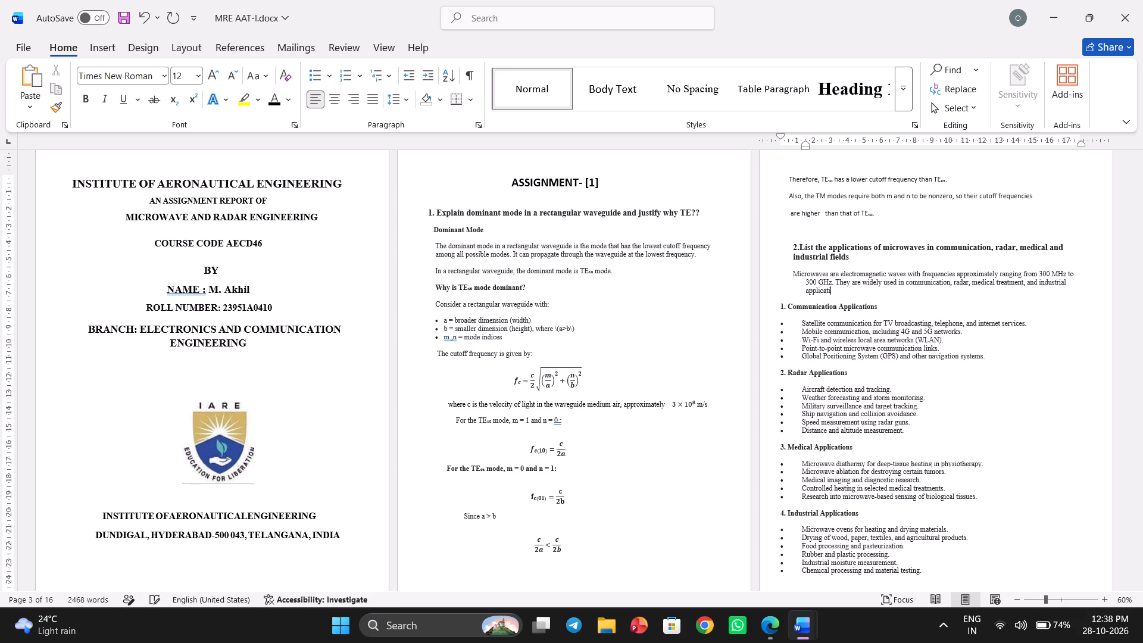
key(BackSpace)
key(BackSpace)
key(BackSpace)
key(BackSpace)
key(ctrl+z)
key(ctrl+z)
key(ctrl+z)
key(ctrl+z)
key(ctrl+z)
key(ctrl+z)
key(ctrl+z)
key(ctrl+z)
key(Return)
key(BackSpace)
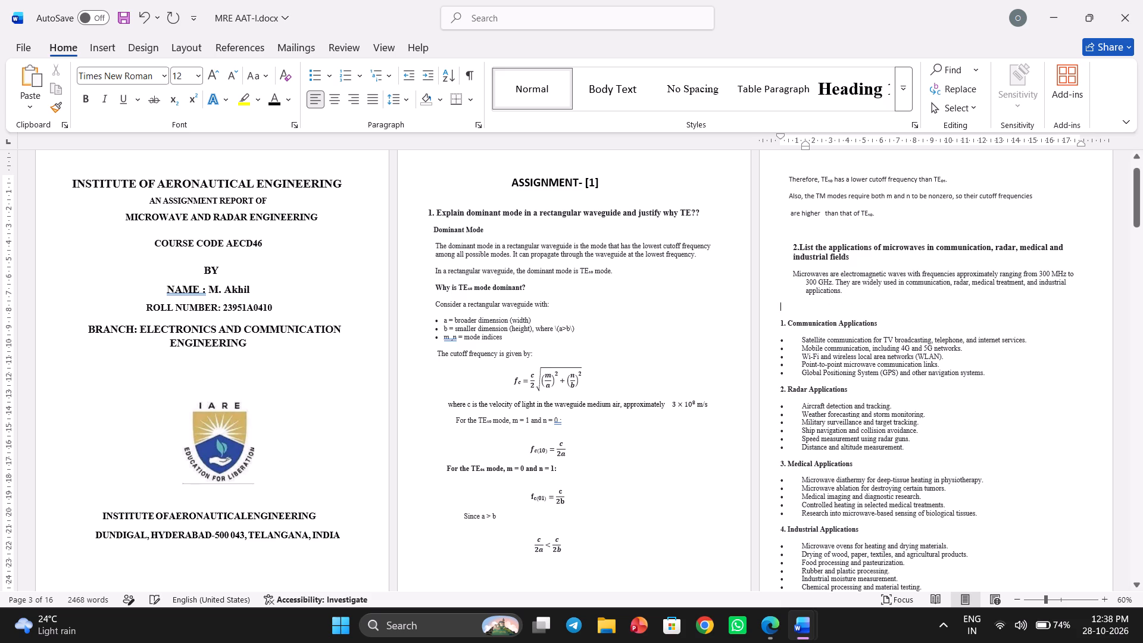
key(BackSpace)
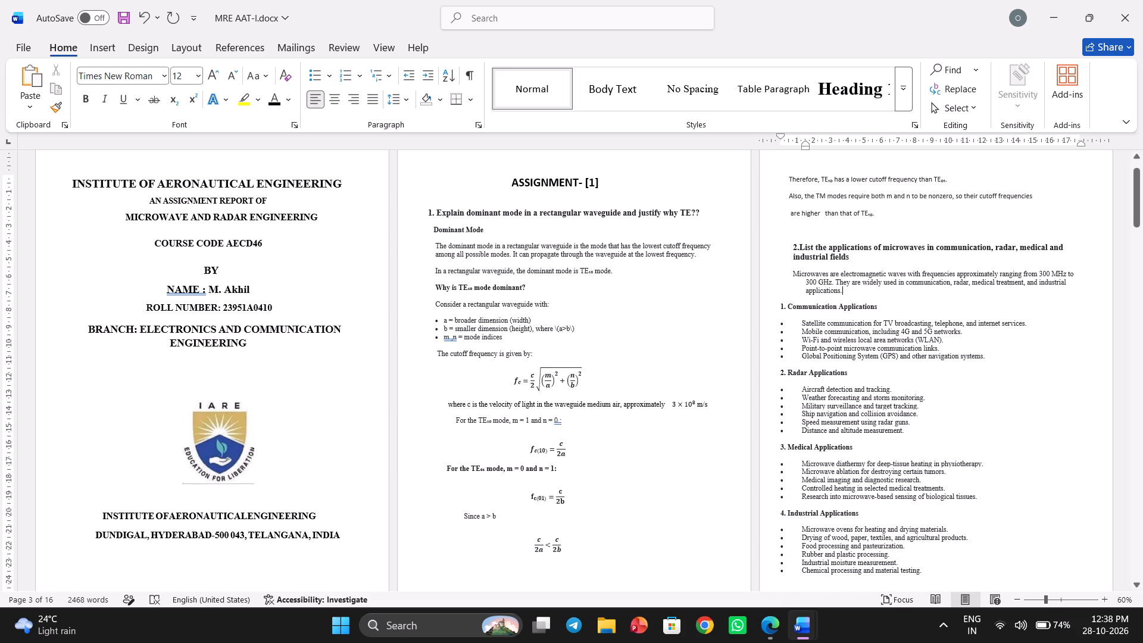
Indent question 2's four application sections so headings and bullets start at about 0.8 cm, with the hanging indent at about 2.5 cm.
drag(782, 302, 905, 580)
click(905, 580)
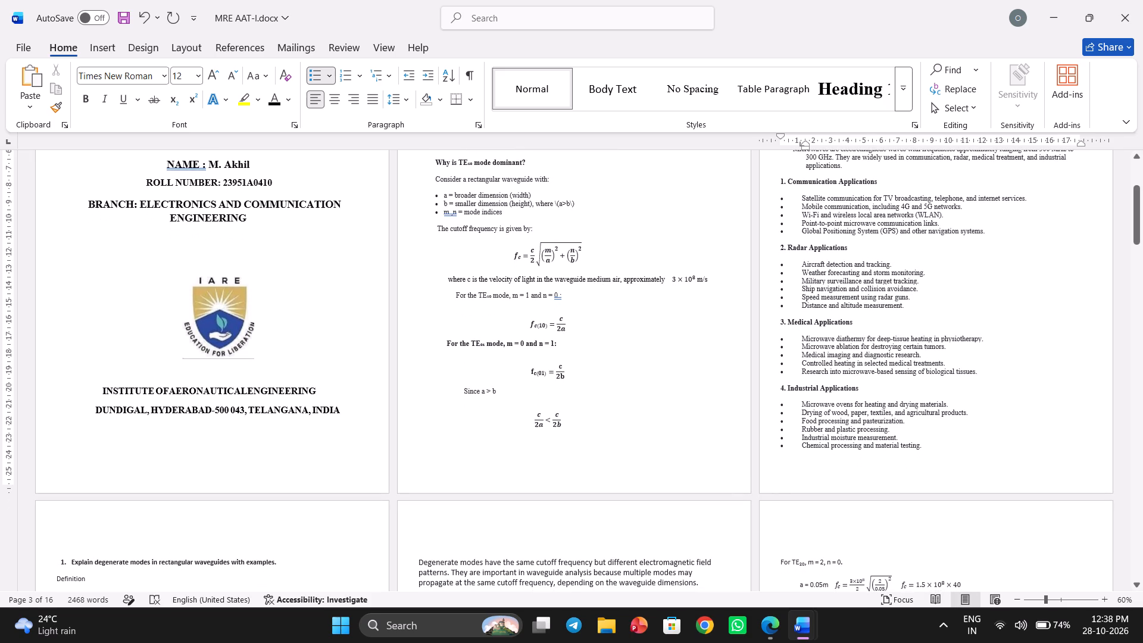
drag(926, 455, 778, 212)
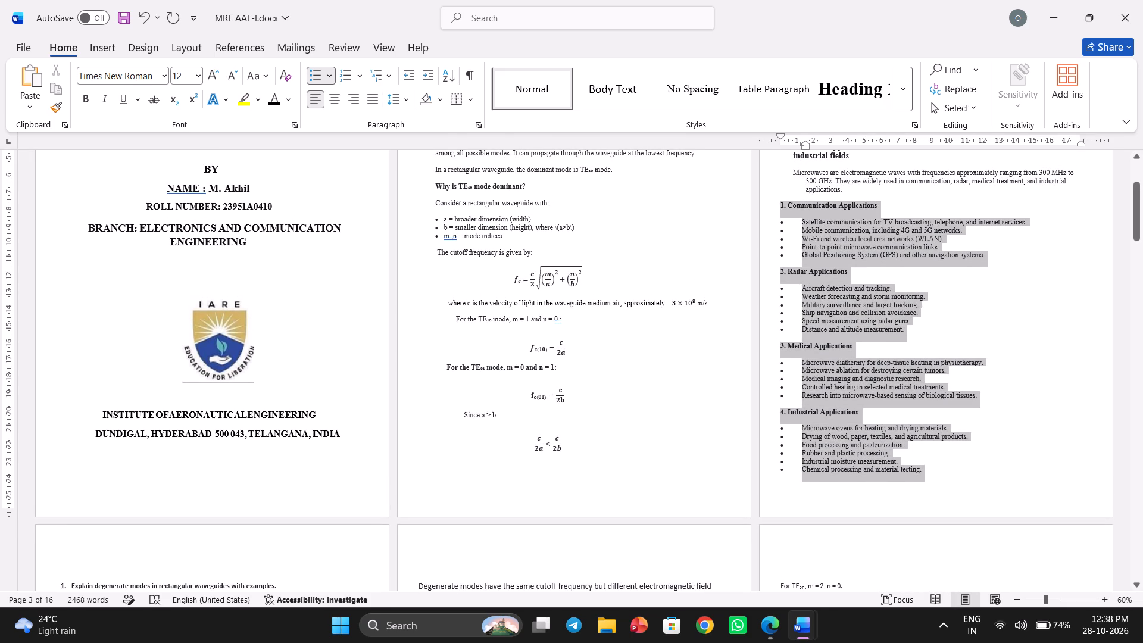
drag(778, 212, 778, 210)
drag(804, 144, 822, 143)
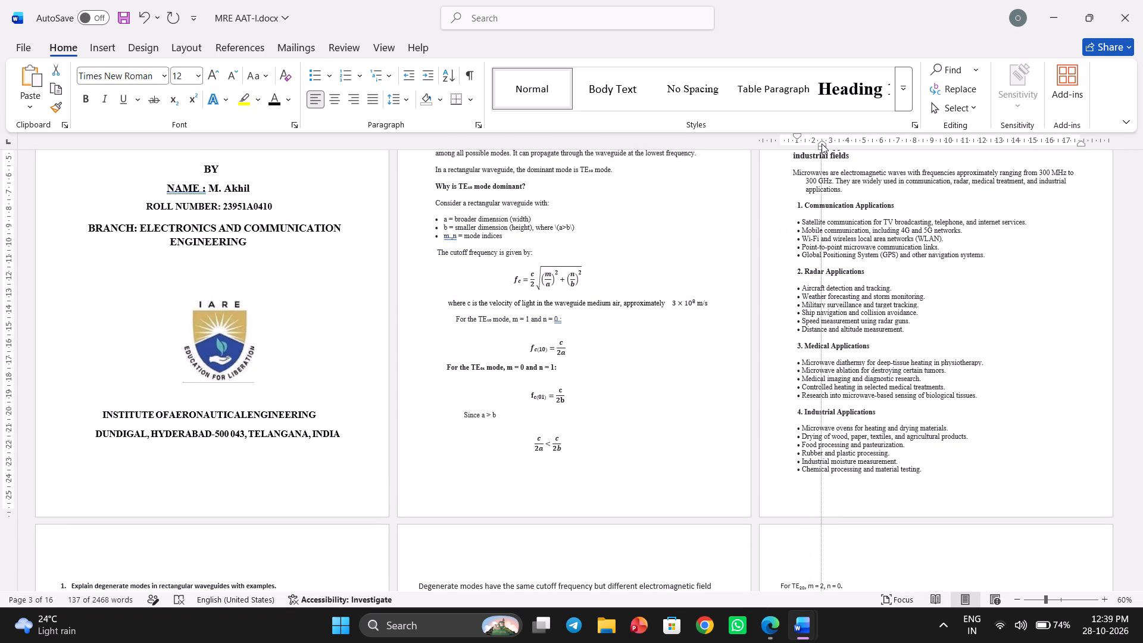
drag(822, 143, 822, 143)
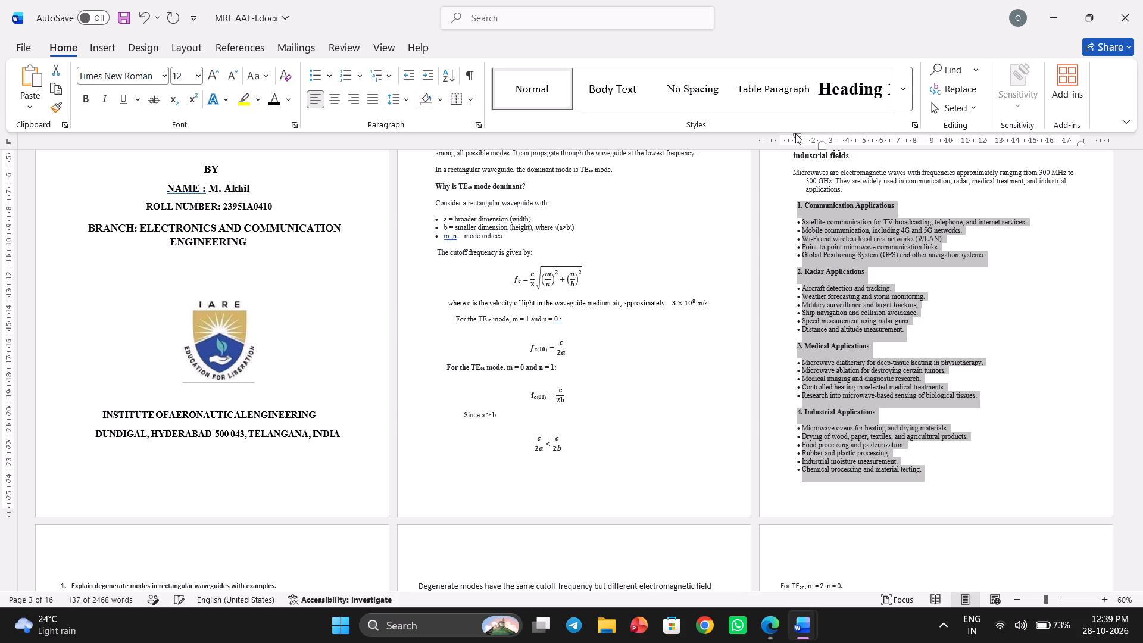
drag(795, 135, 802, 134)
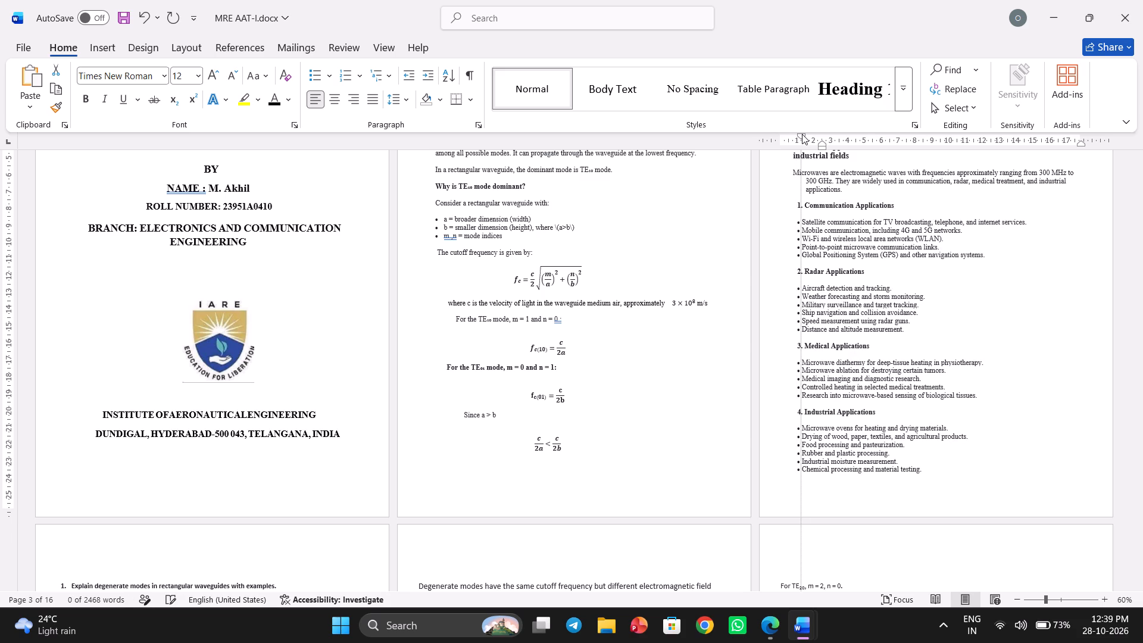
drag(802, 134, 798, 142)
click(821, 142)
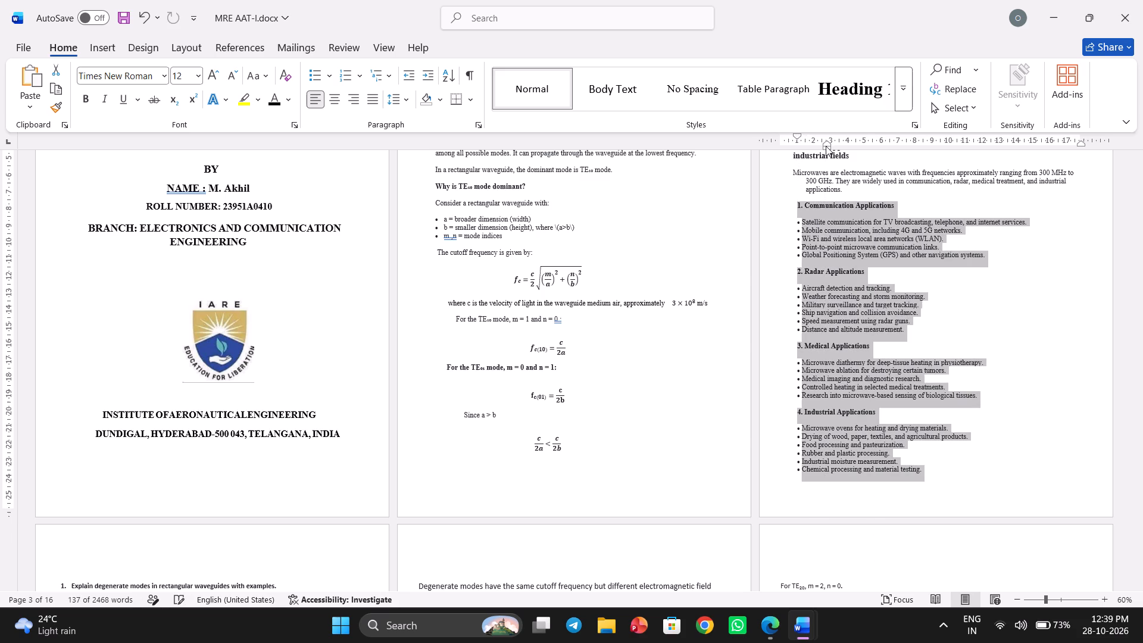
click(826, 146)
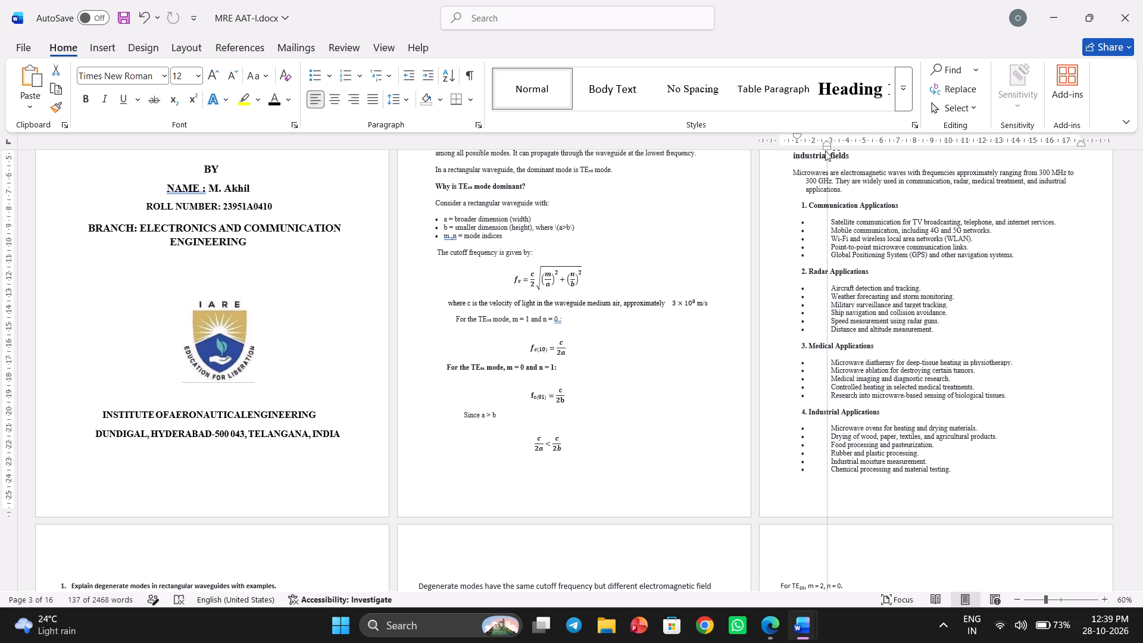
drag(828, 146, 823, 149)
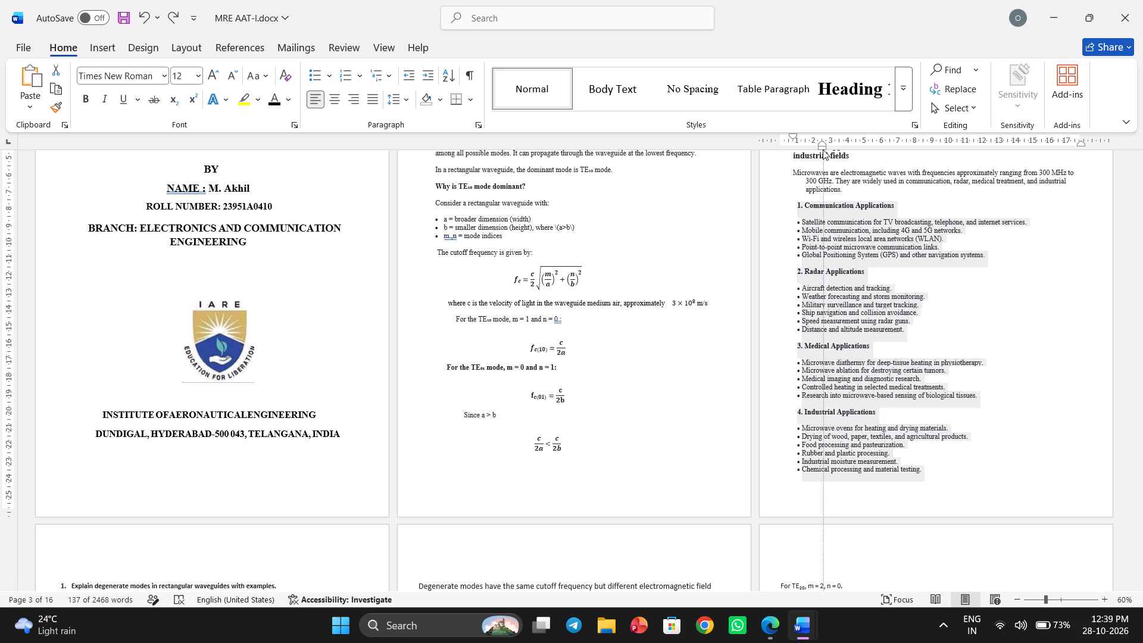
drag(823, 149, 822, 152)
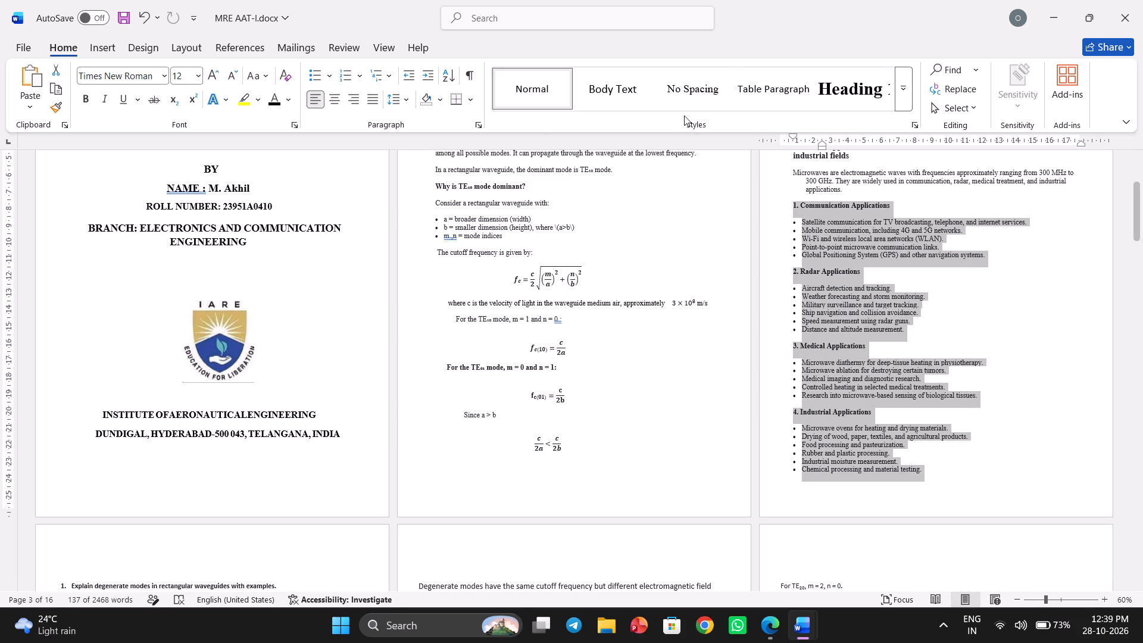
Set the line spacing of question 2's four application sections to 1.5.
click(407, 100)
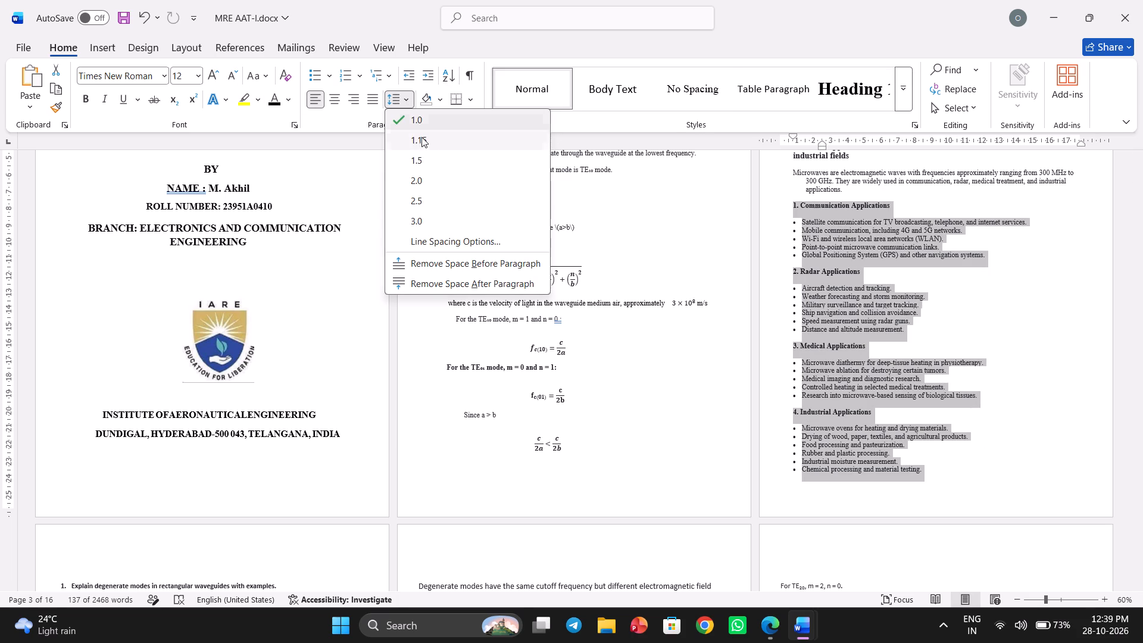
click(423, 166)
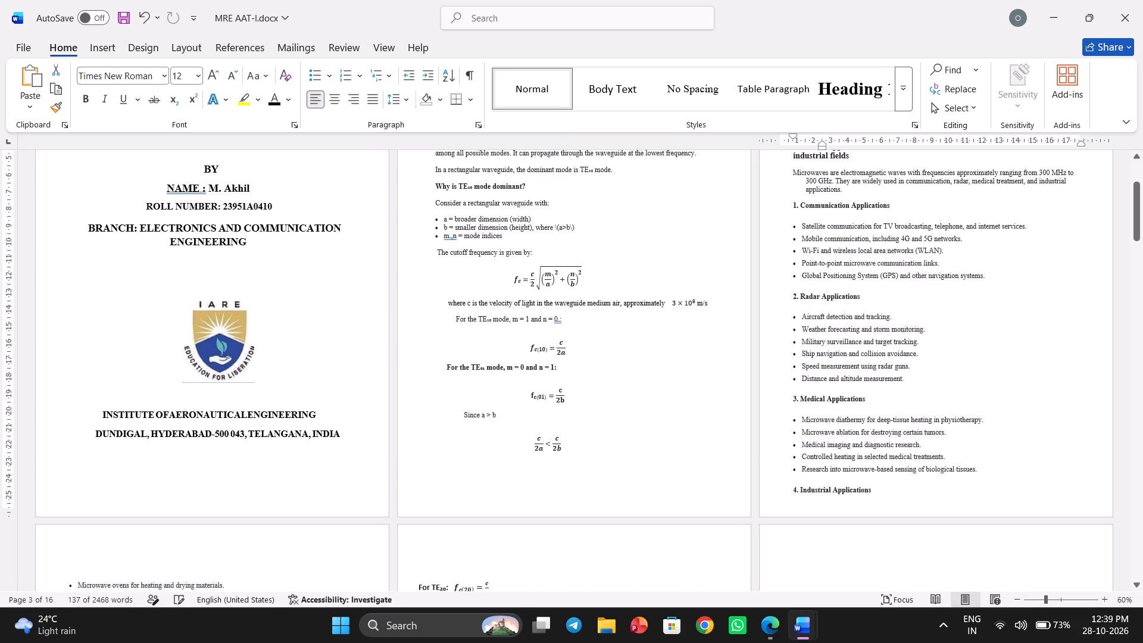
Justify the text of question 2's four application sections.
click(375, 99)
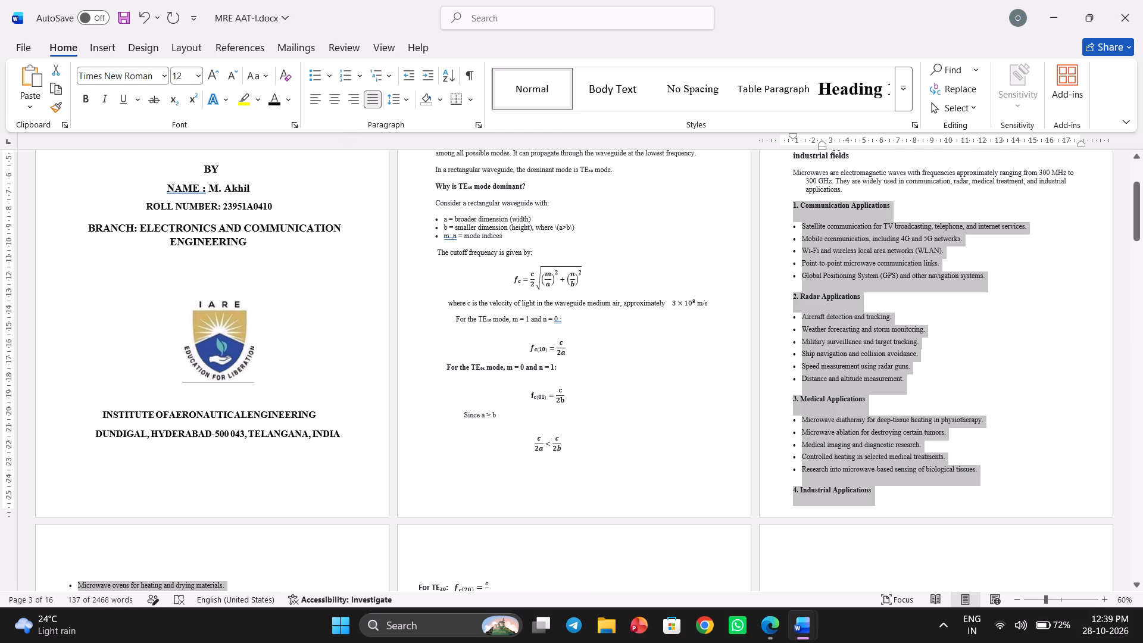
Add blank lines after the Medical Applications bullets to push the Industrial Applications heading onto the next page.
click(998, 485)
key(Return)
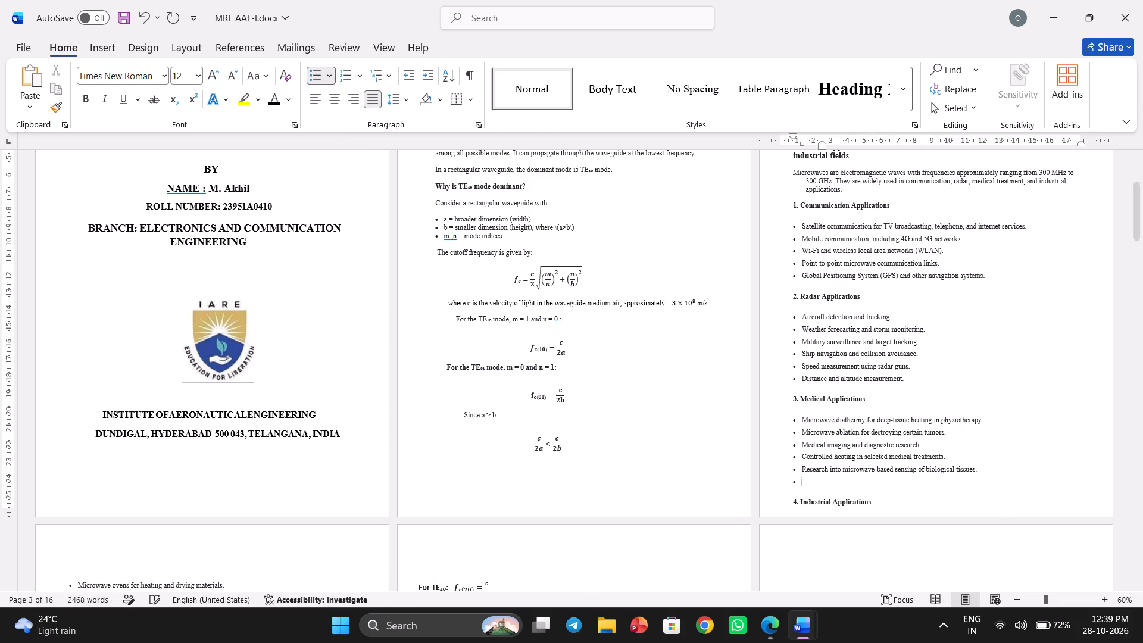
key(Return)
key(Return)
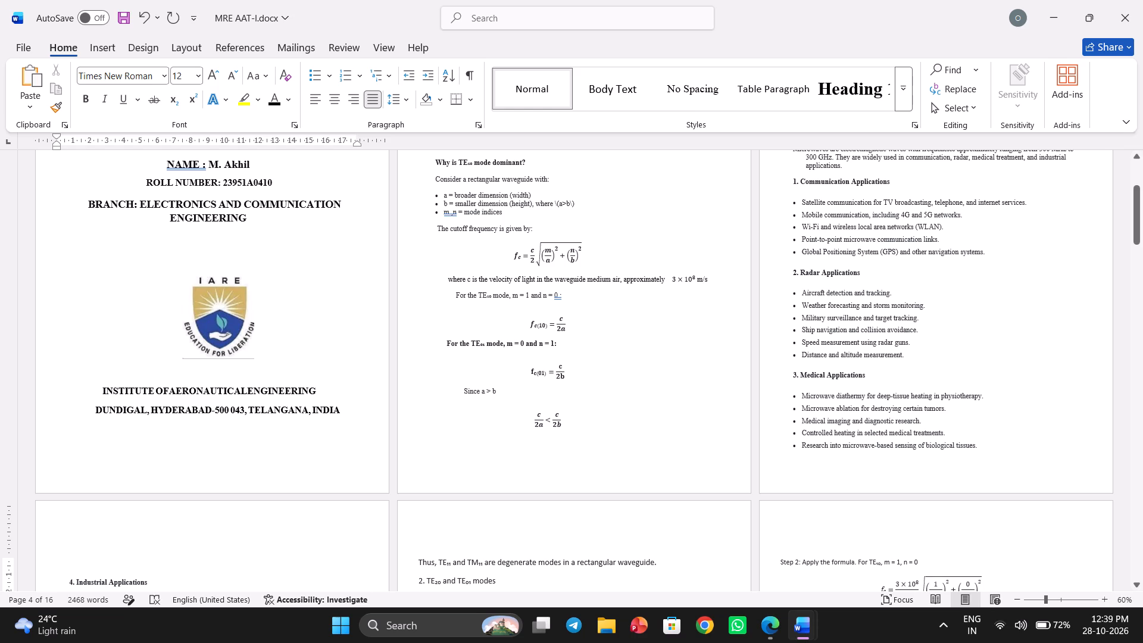
Justify question 1 from its heading through the cutoff-frequency inequality and set the line spacing to 1.5.
drag(645, 451, 442, 279)
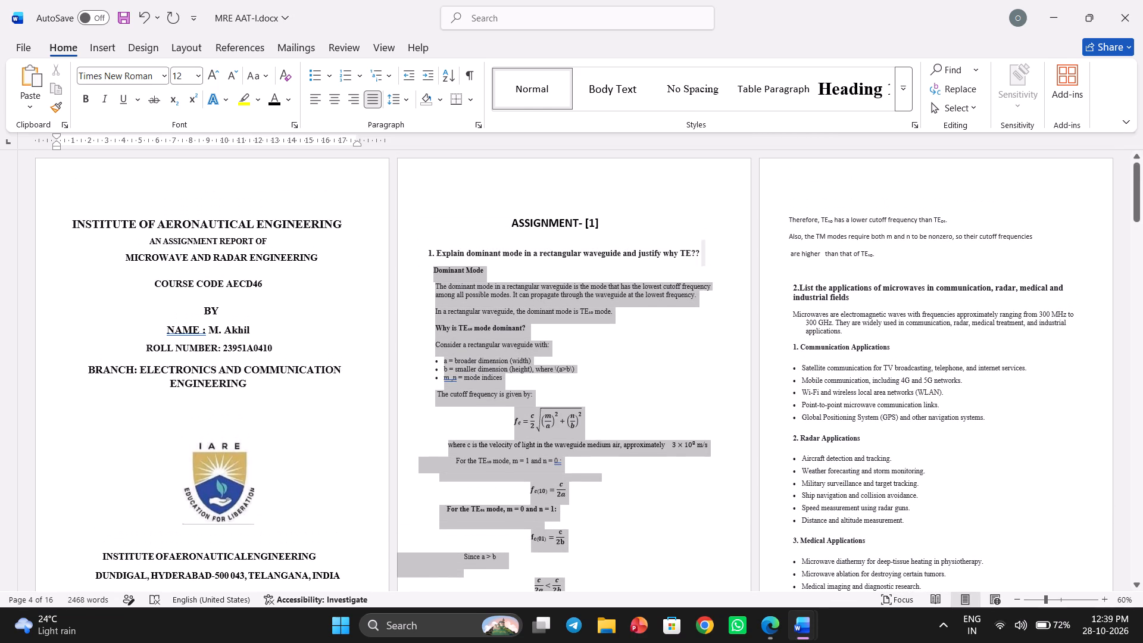
drag(442, 279, 427, 258)
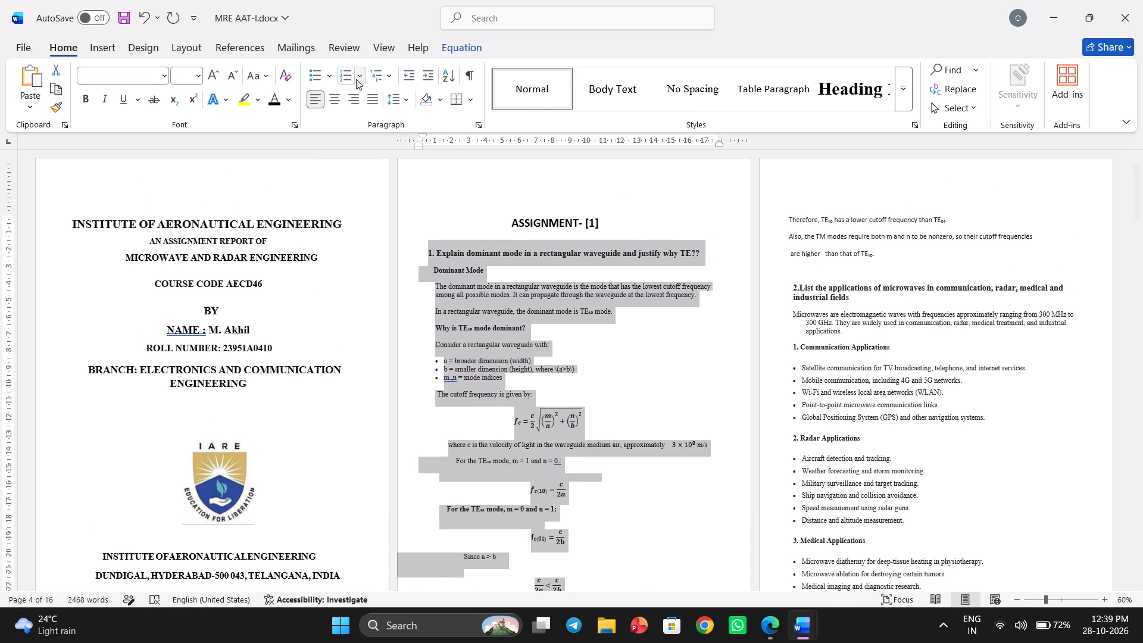
click(373, 98)
click(402, 98)
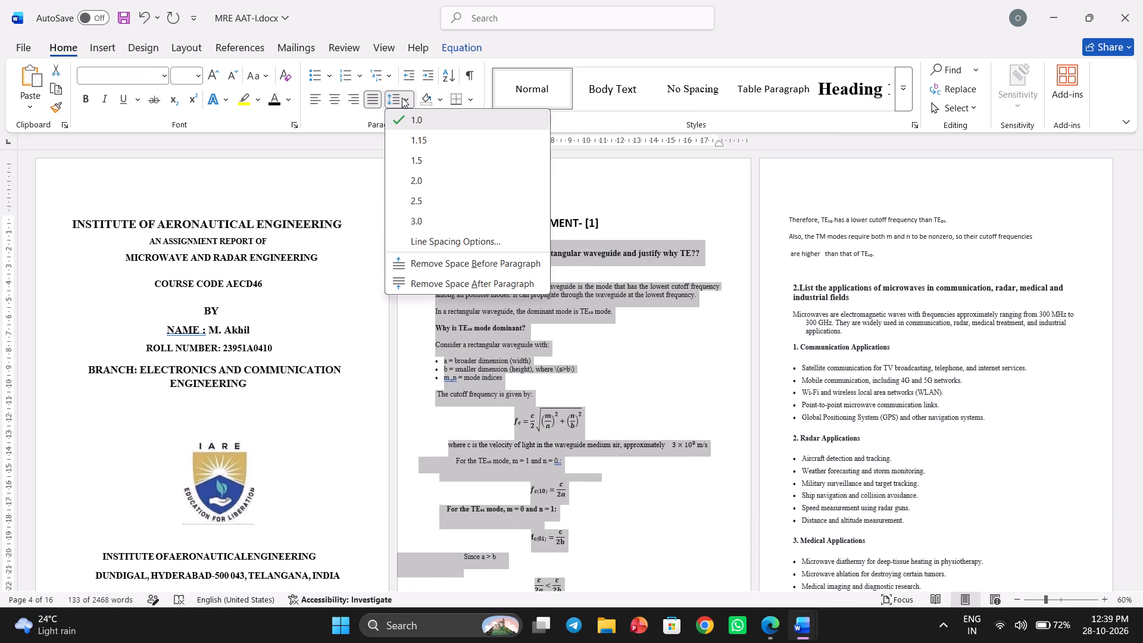
click(417, 158)
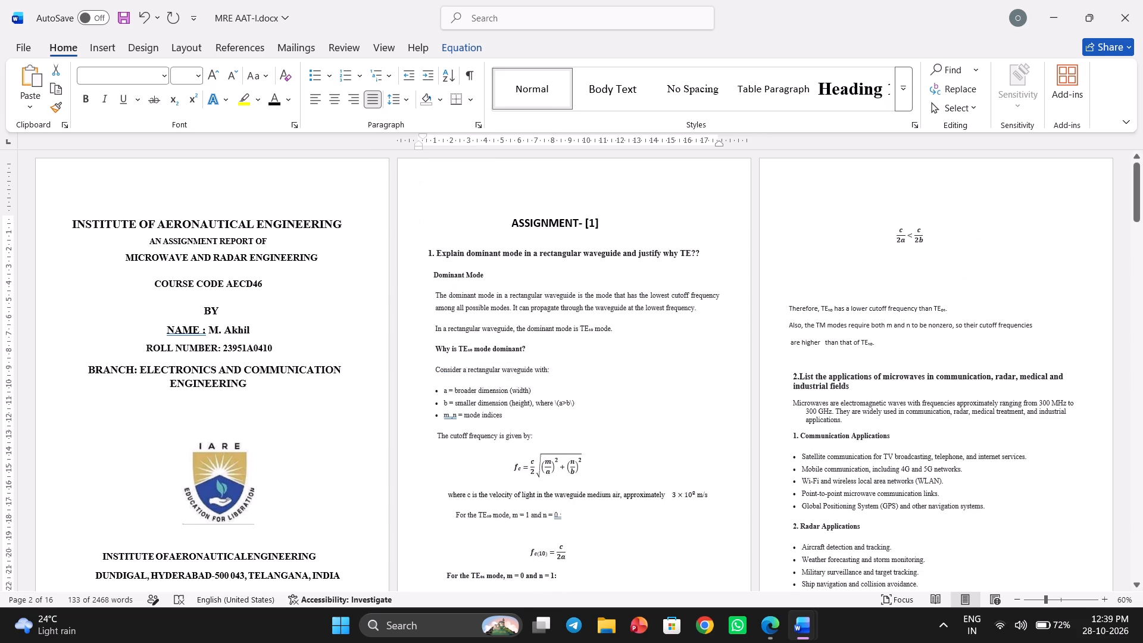
Insert a blank line after the TE₀₁ cutoff formula to move "Since a > b" onto the next page.
click(579, 335)
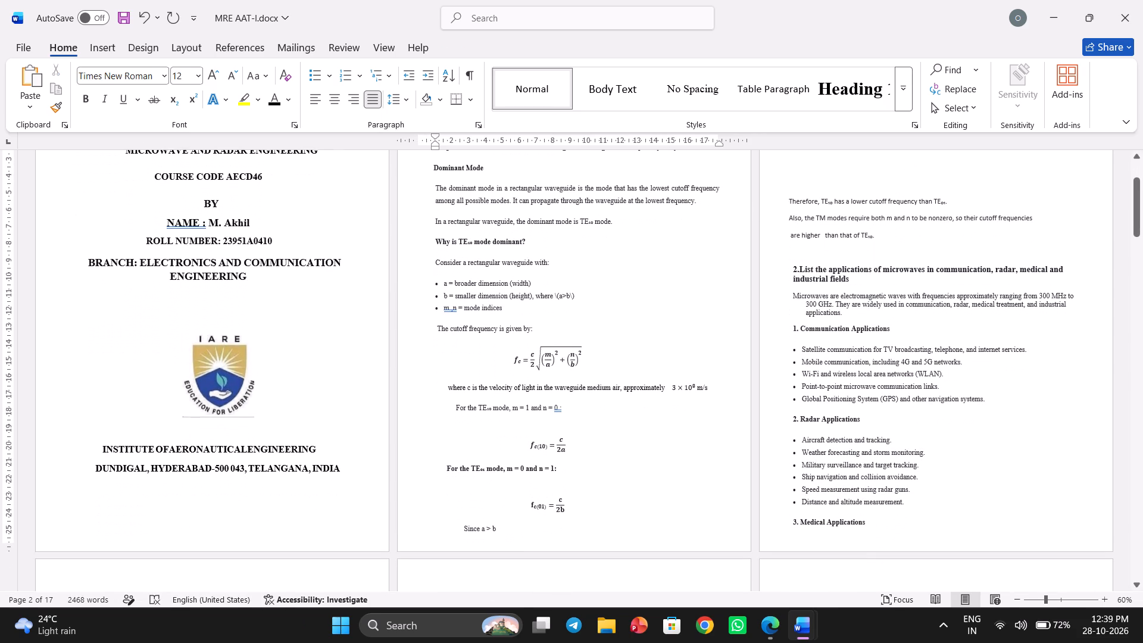
click(574, 504)
key(Return)
Delete the blank lines between the cutoff-frequency inequality and the "Therefore" sentence in question 1.
scroll(873, 418, up, 1)
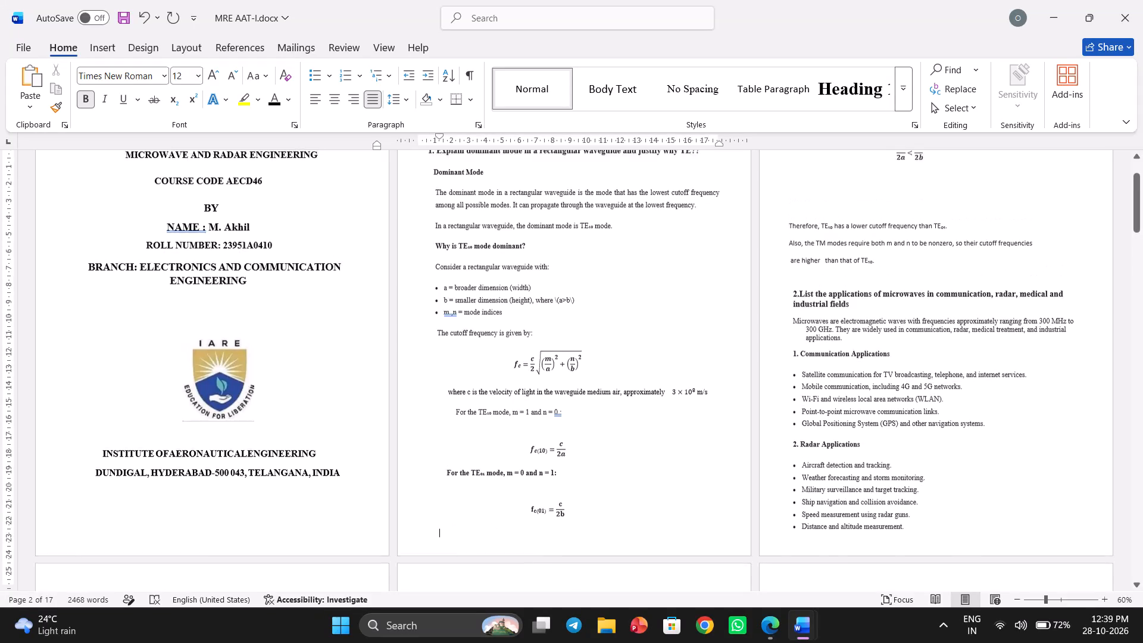
scroll(873, 418, up, 1)
drag(838, 301, 827, 288)
click(821, 304)
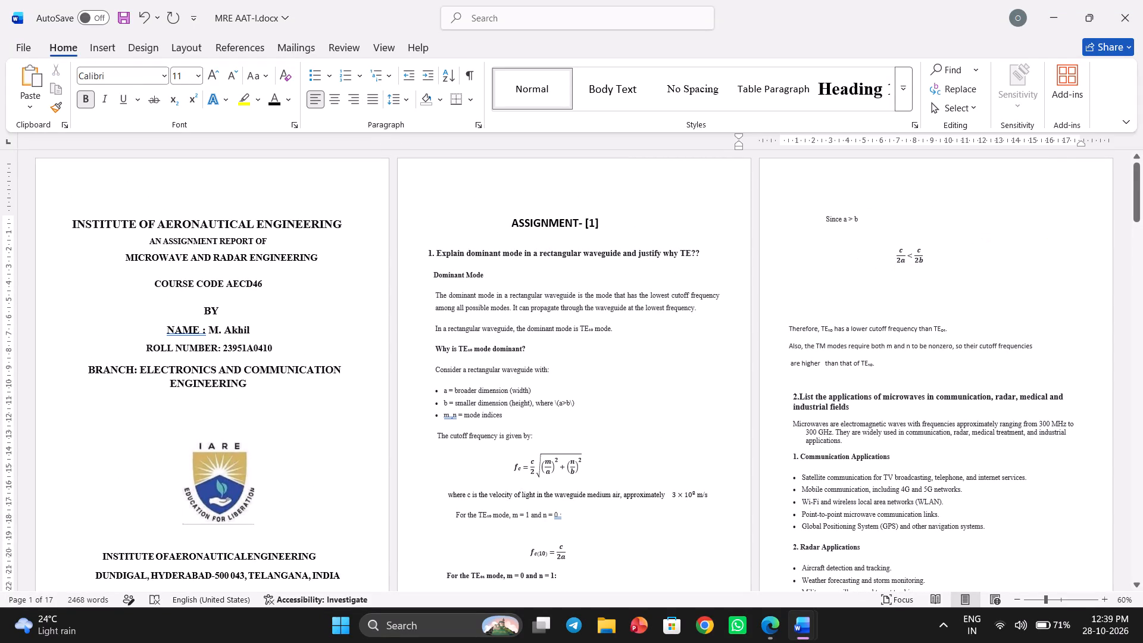
key(Down)
key(BackSpace)
key(BackSpace)
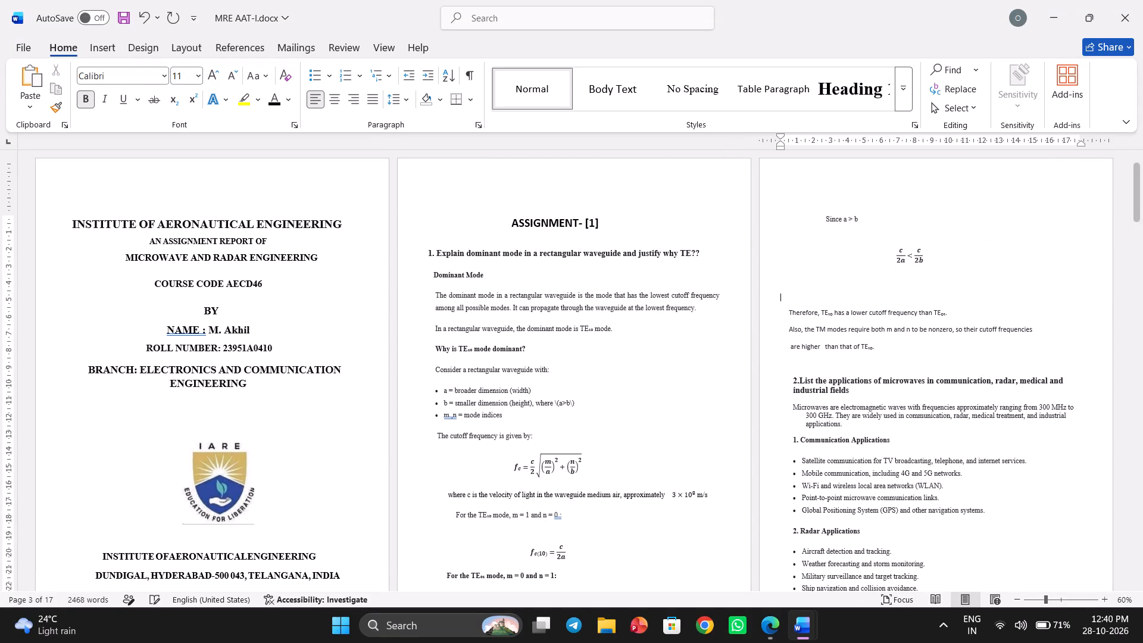
key(BackSpace)
key(BackSpace)
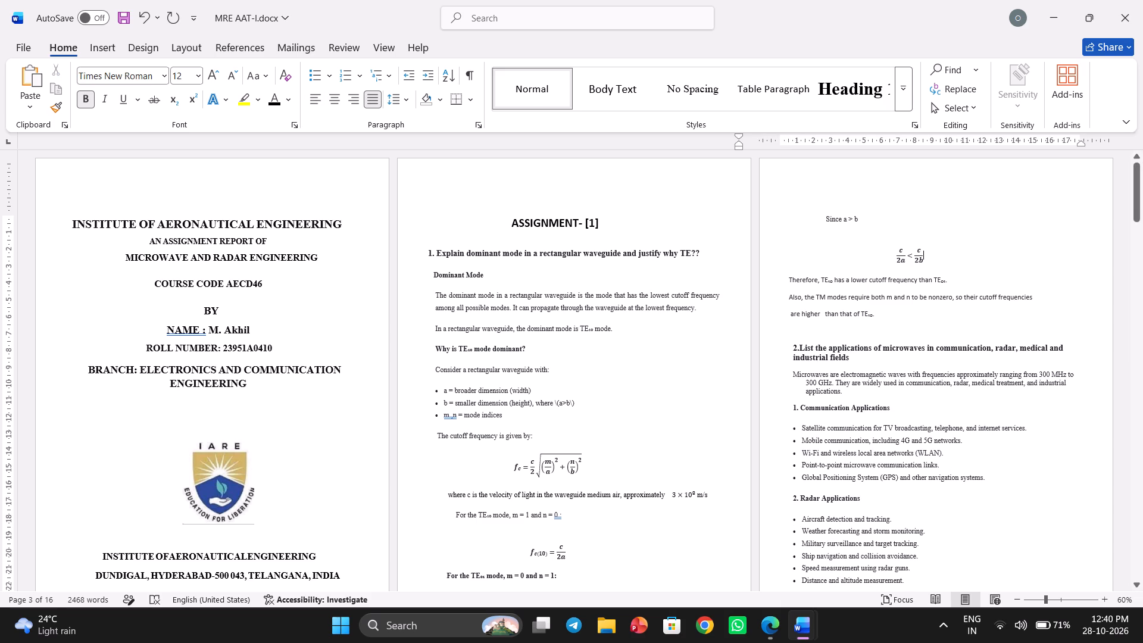
Add blank lines after the Radar Applications bullets to push the Medical Applications section onto the next page.
scroll(795, 354, down, 1)
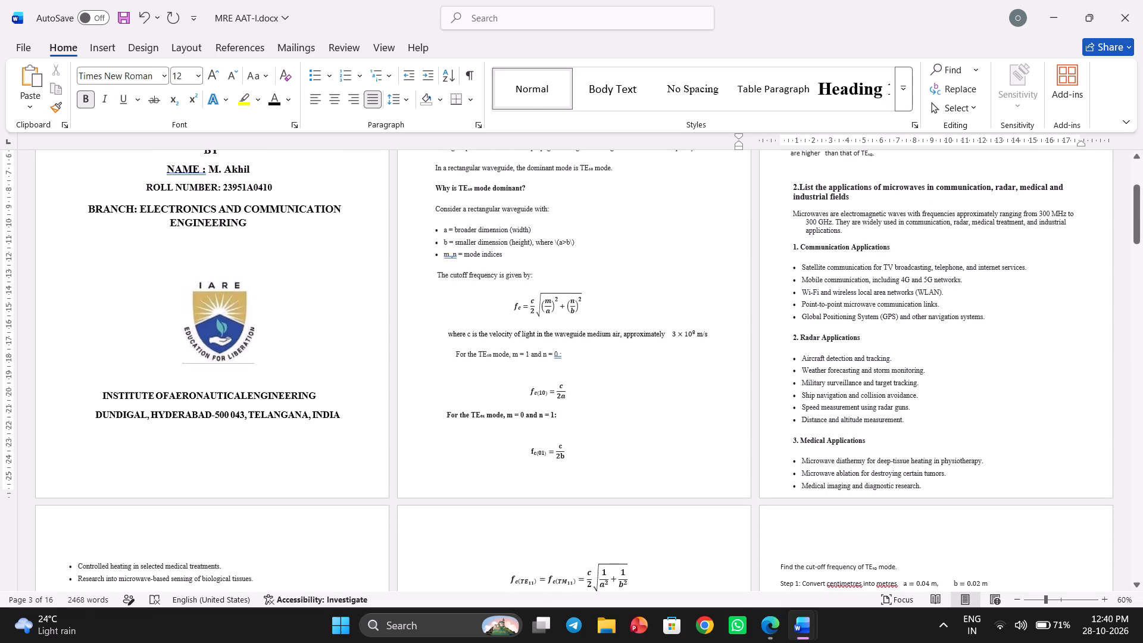
click(926, 423)
key(Return)
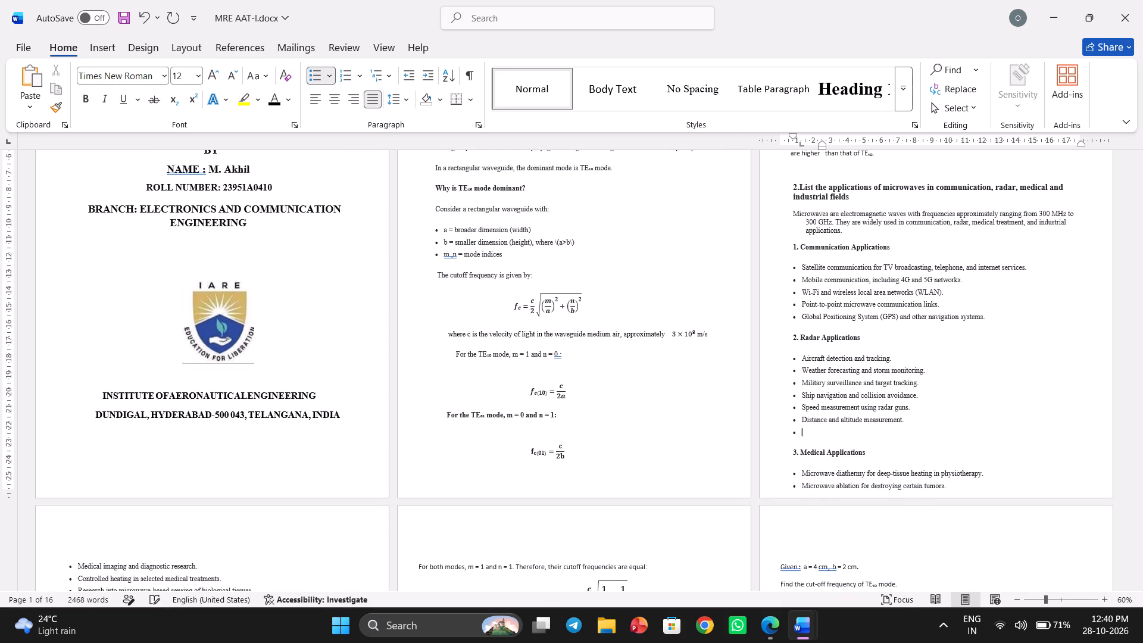
key(Return)
key(Return)
key(Return)
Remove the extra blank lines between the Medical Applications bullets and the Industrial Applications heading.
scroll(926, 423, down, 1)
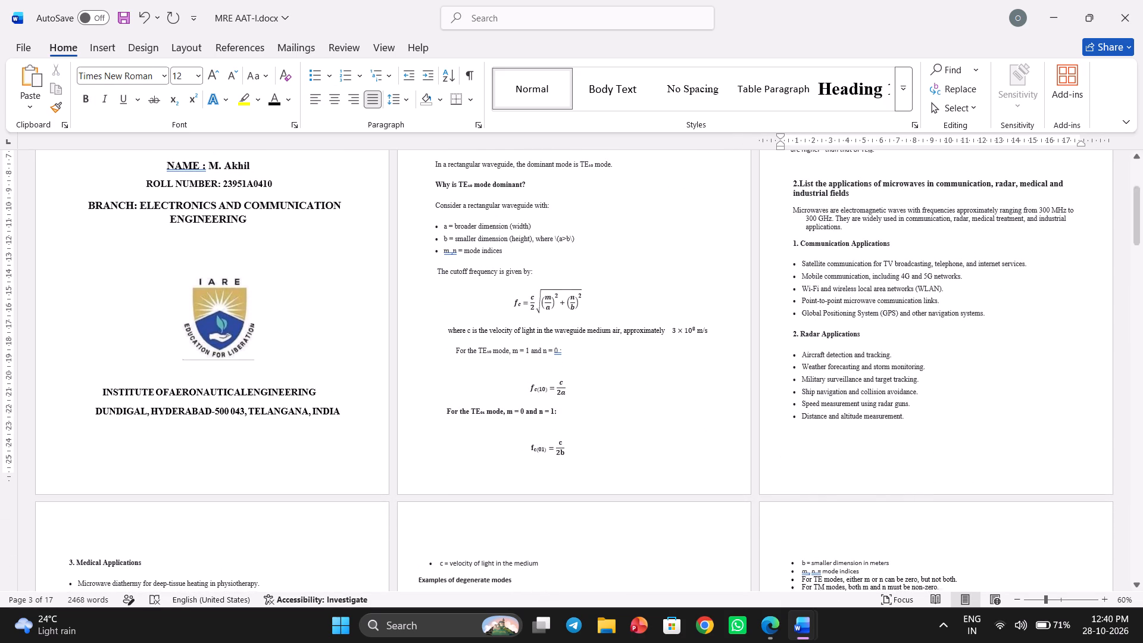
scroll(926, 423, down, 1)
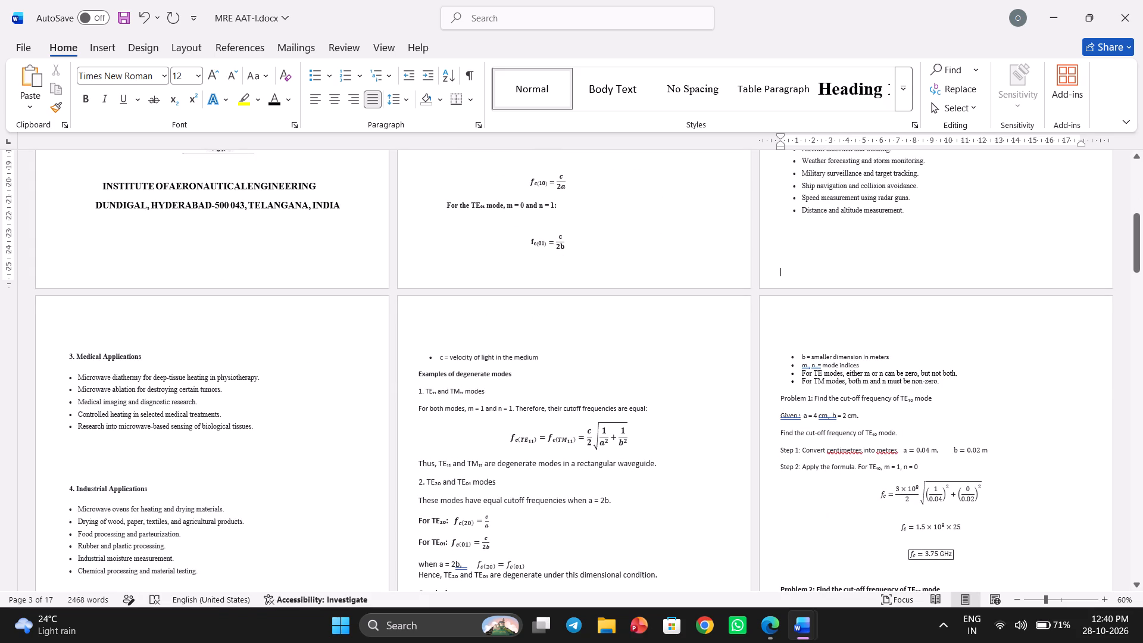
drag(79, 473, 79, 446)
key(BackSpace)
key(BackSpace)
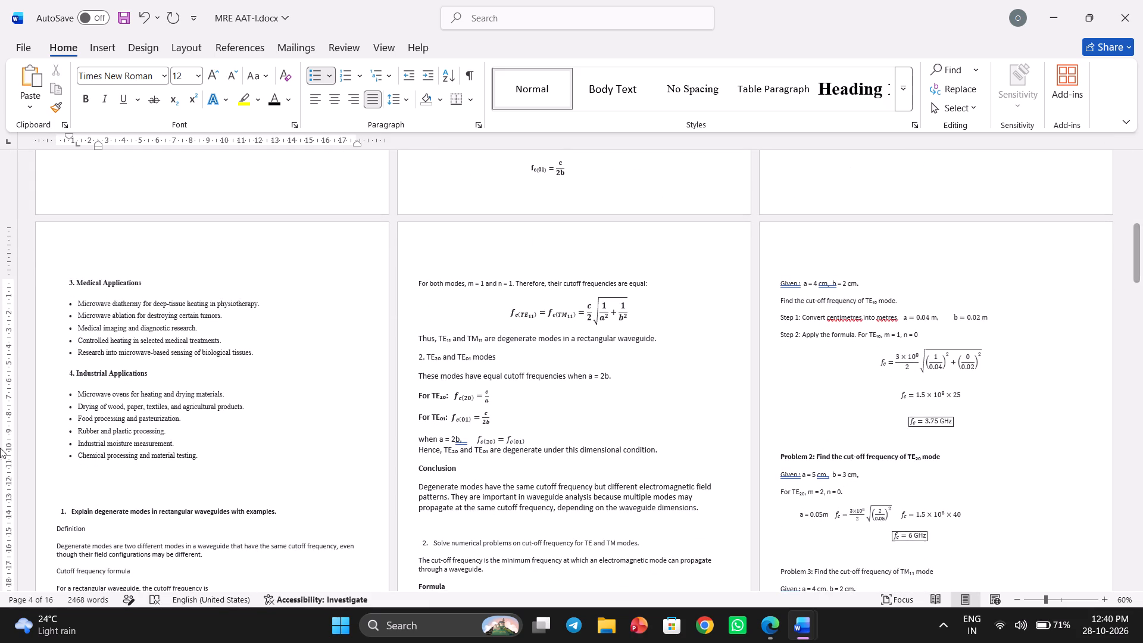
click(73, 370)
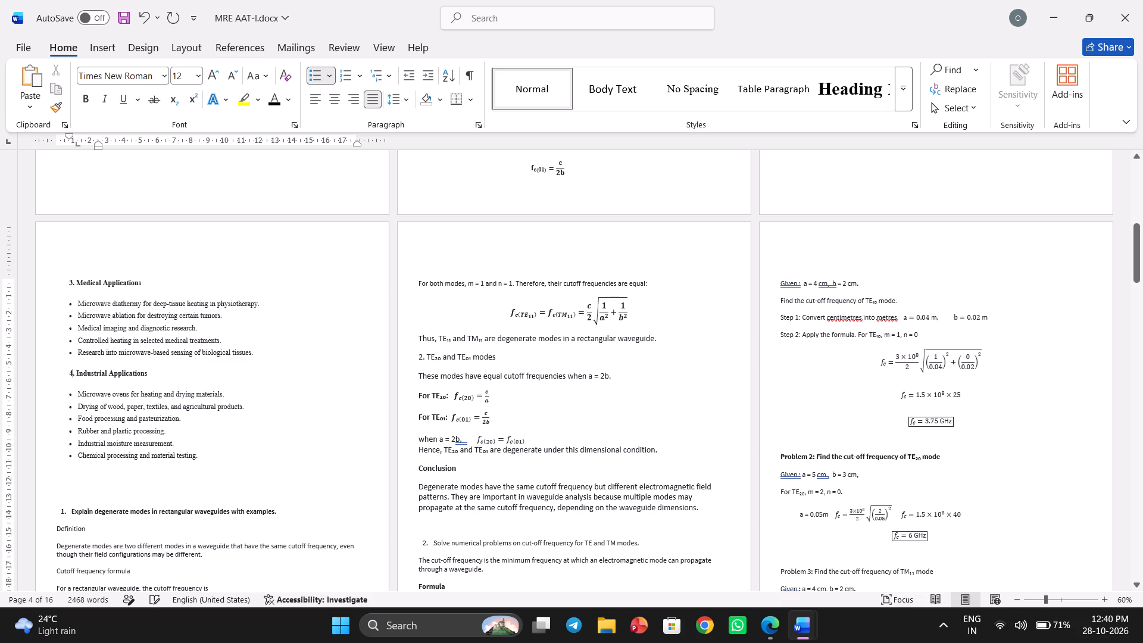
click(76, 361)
Insert a single space after the number in question 2's heading.
scroll(104, 477, up, 1)
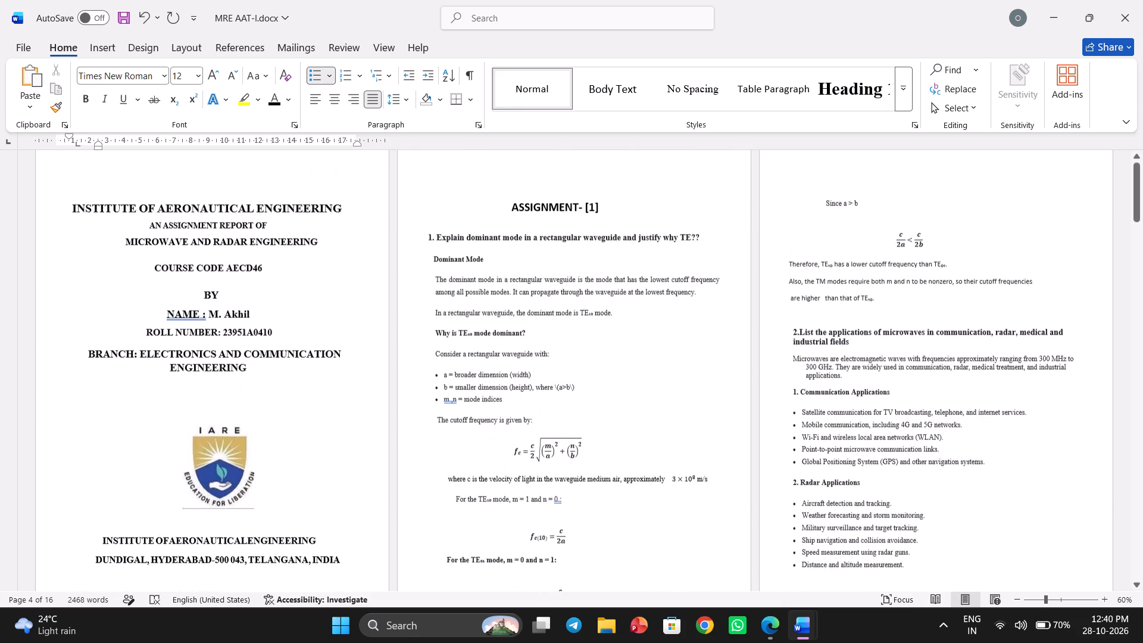
scroll(104, 477, up, 2)
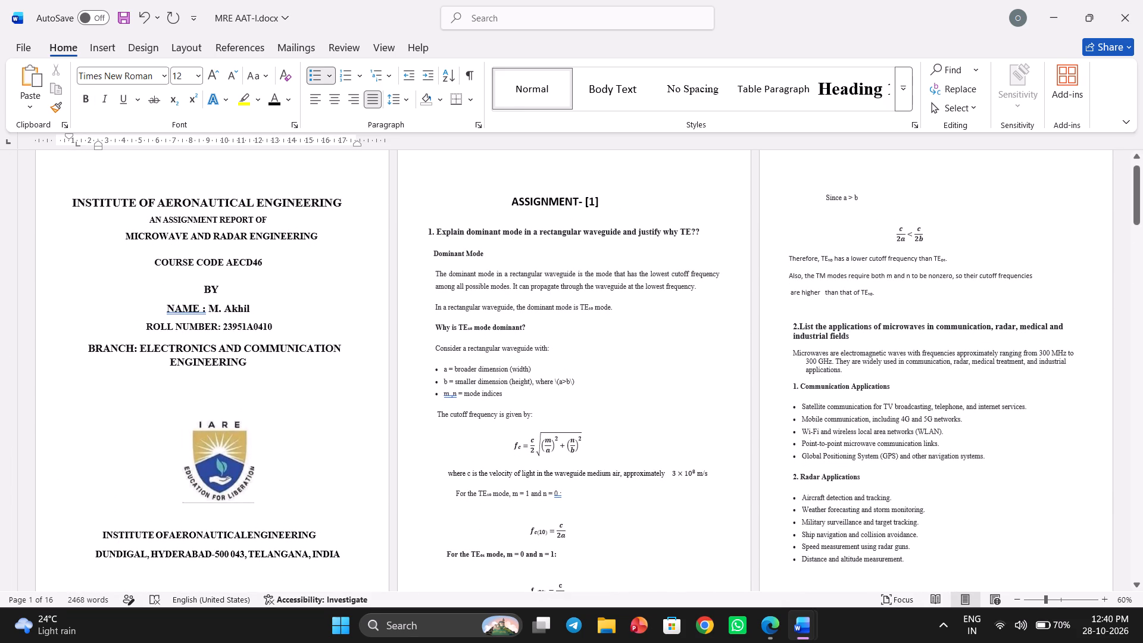
click(800, 331)
click(800, 324)
key(space)
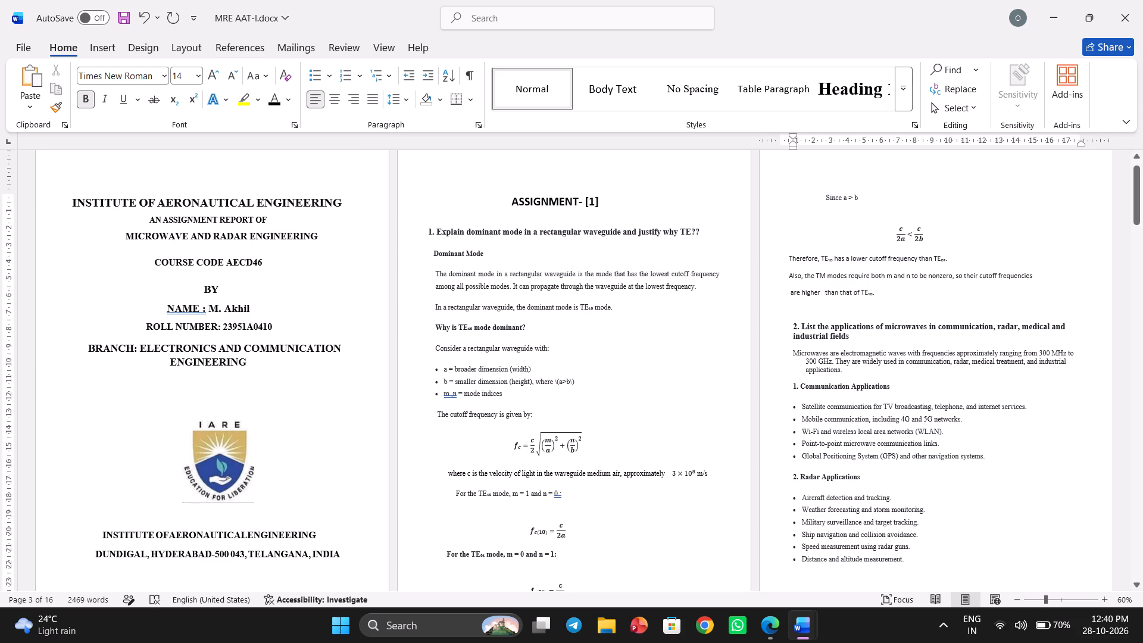
key(space)
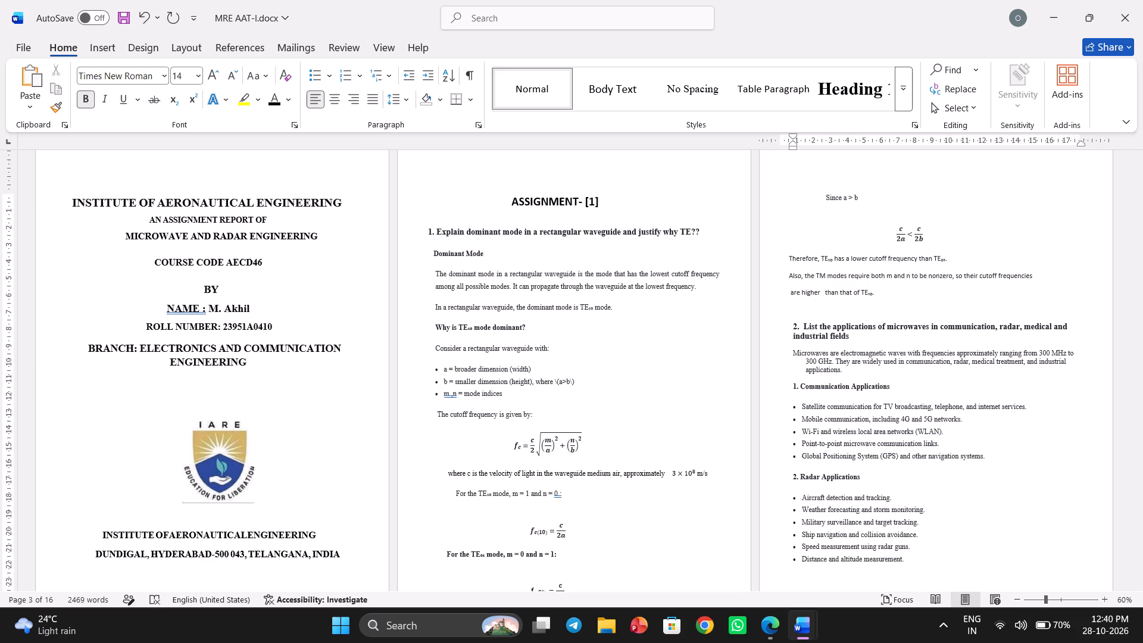
key(BackSpace)
Set question 2's heading to a hanging indent of about 1.2 cm so its second line aligns with the text.
click(790, 335)
key(space)
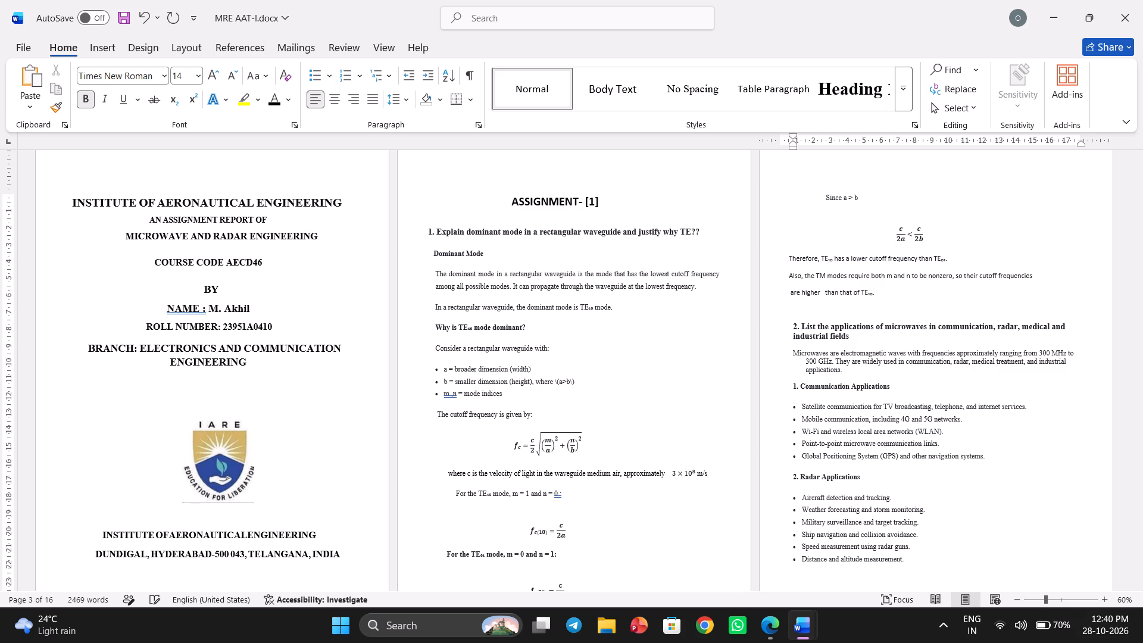
key(space)
drag(791, 143, 799, 143)
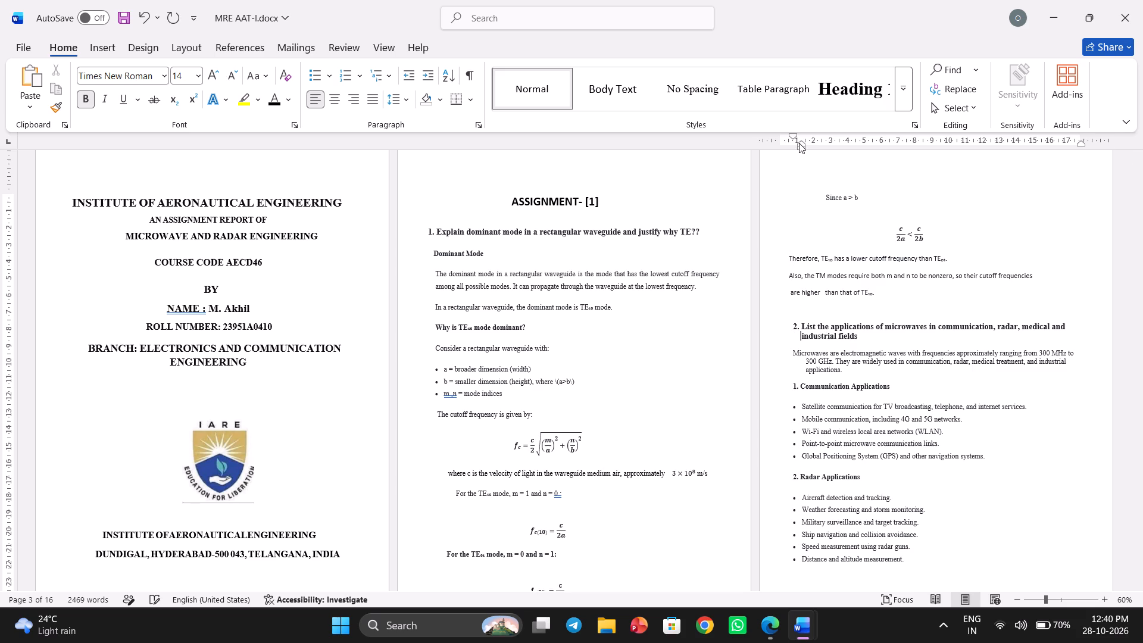
Replace the automatic number of the degenerate modes question with a typed "3." followed by a space.
scroll(833, 407, down, 1)
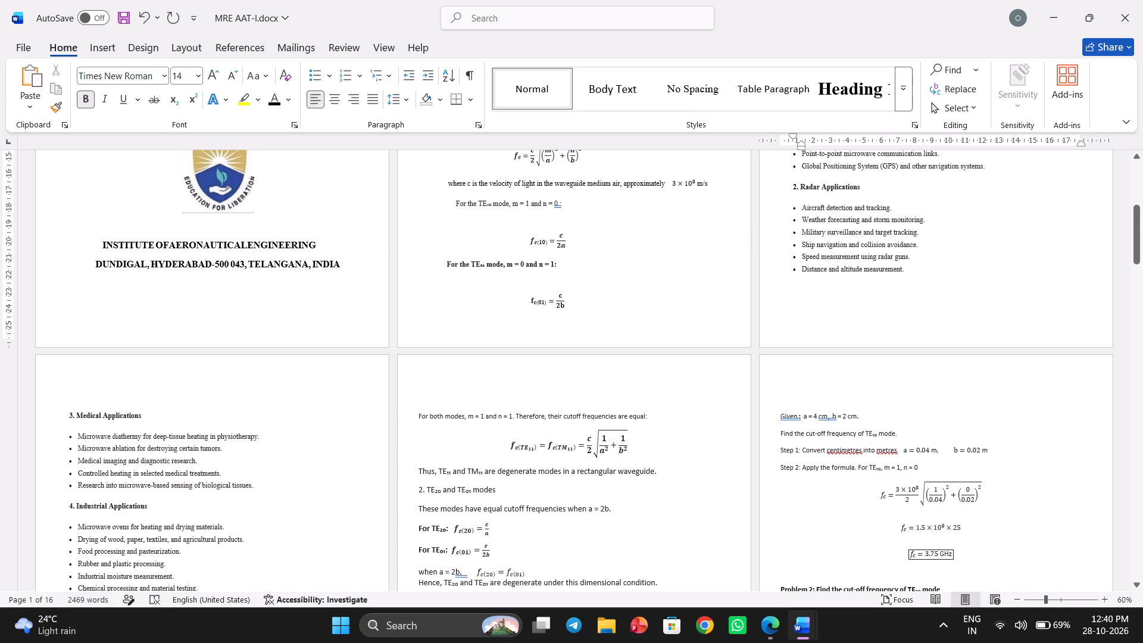
scroll(247, 544, down, 1)
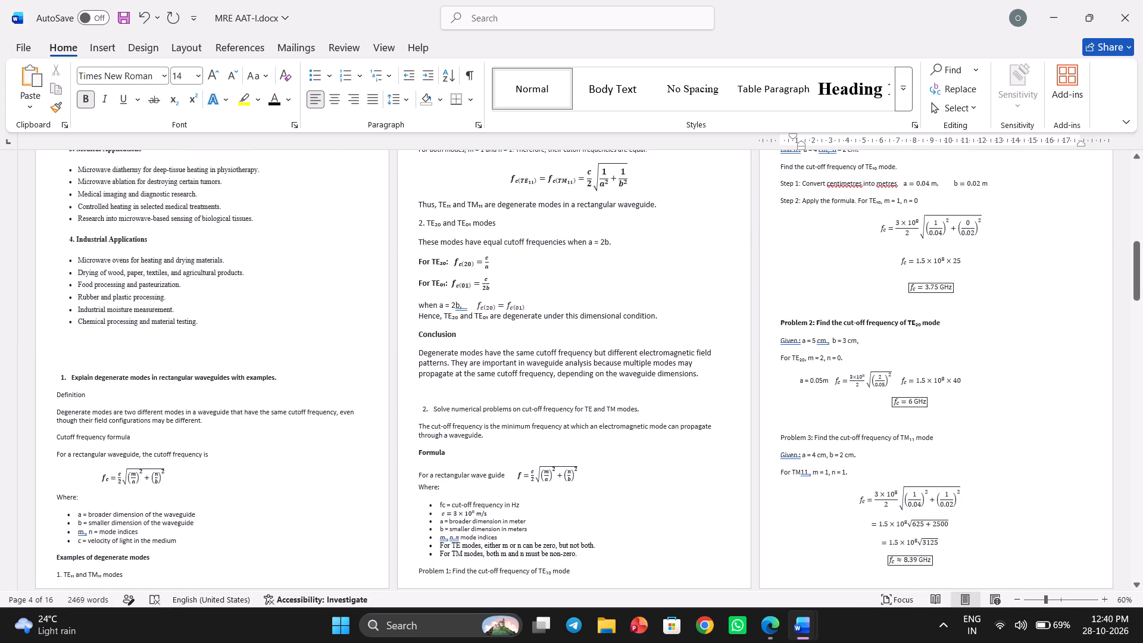
double_click(61, 379)
key(3)
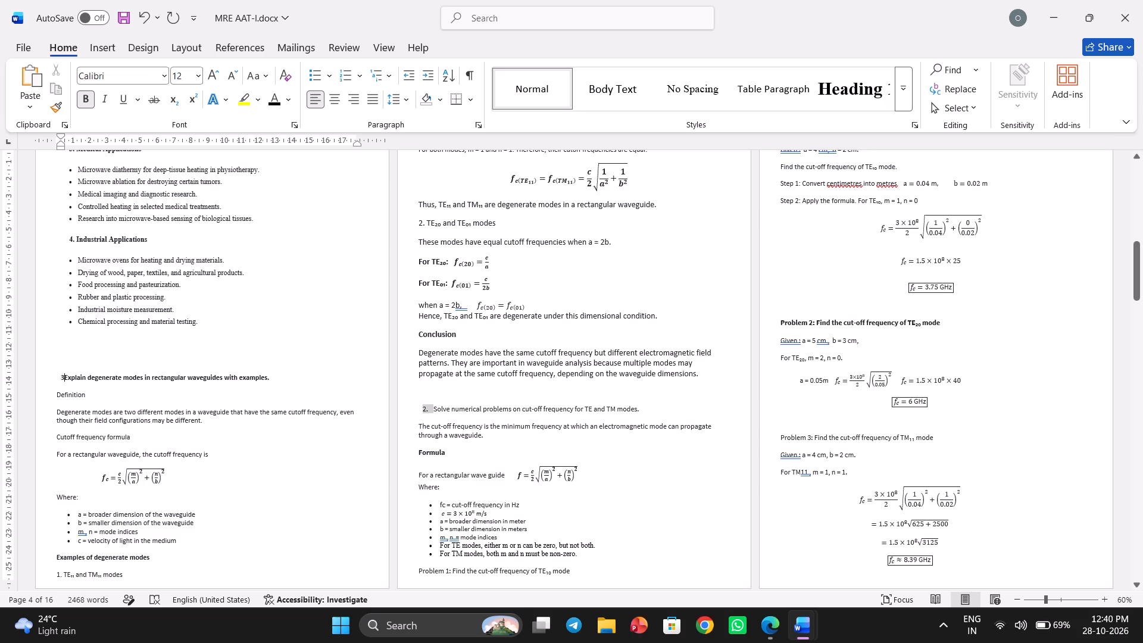
text(.)
key(space)
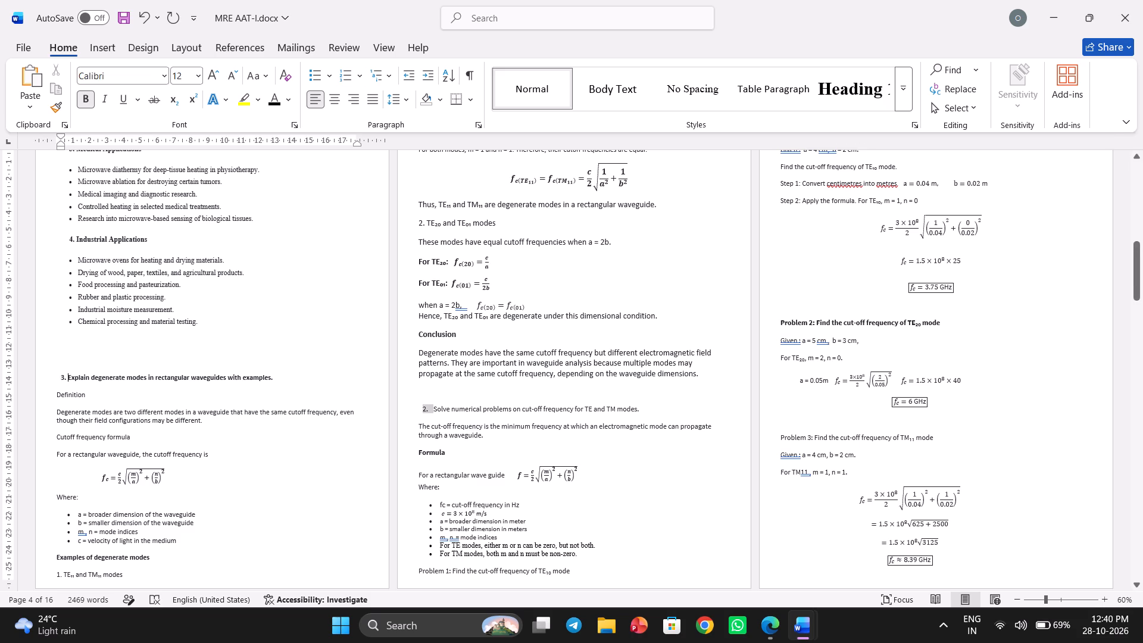
Delete the "Definition" subheading line beneath question 3's heading.
scroll(88, 397, down, 1)
drag(86, 328, 68, 328)
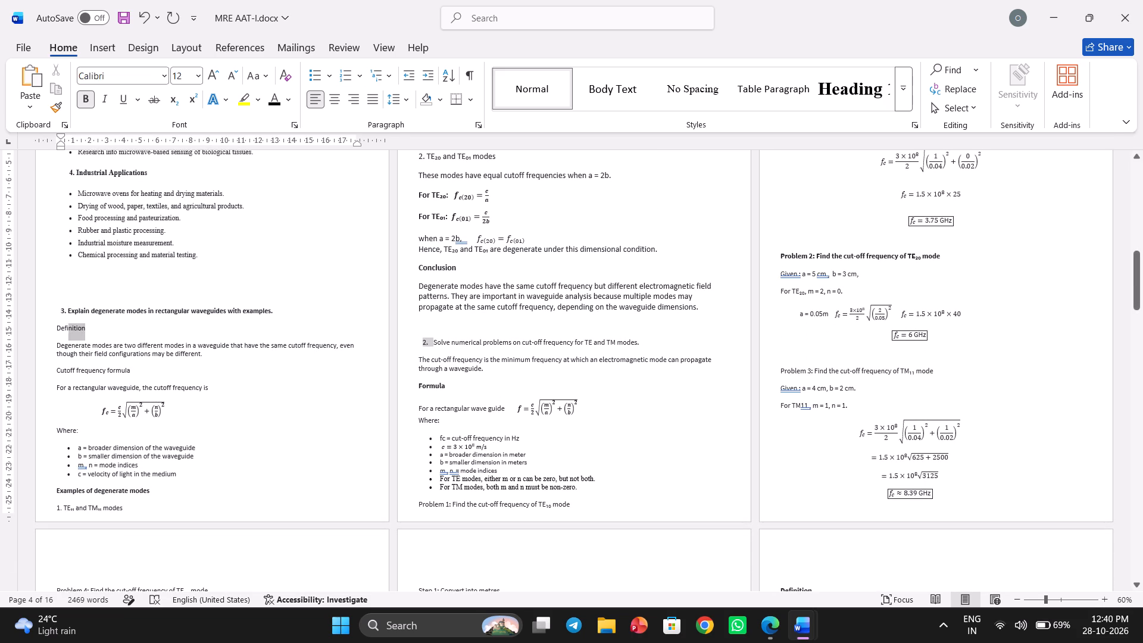
drag(68, 328, 55, 327)
key(BackSpace)
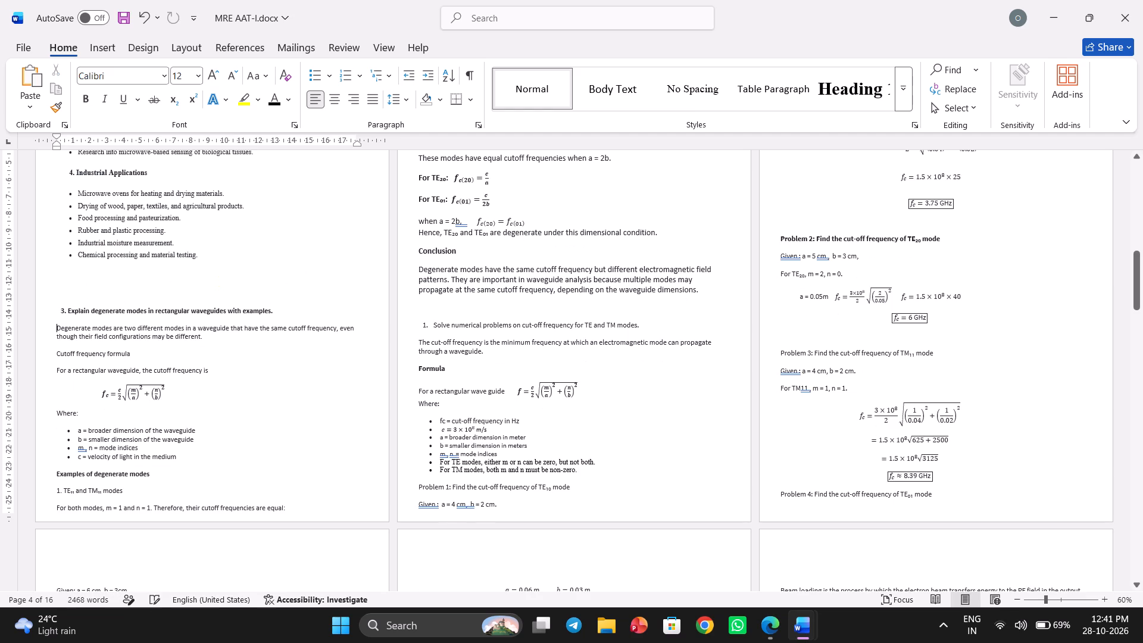
Set a left indent of about 1 cm for question 3's opening text, from the degenerate modes description through the variable bullets.
drag(54, 327, 73, 339)
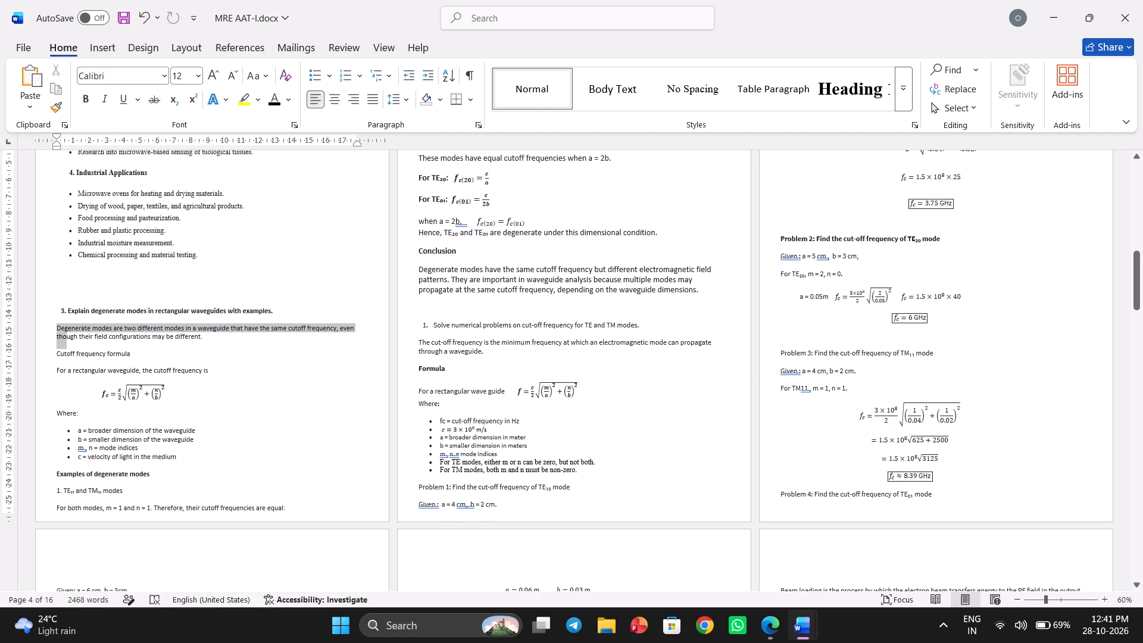
drag(73, 339, 163, 463)
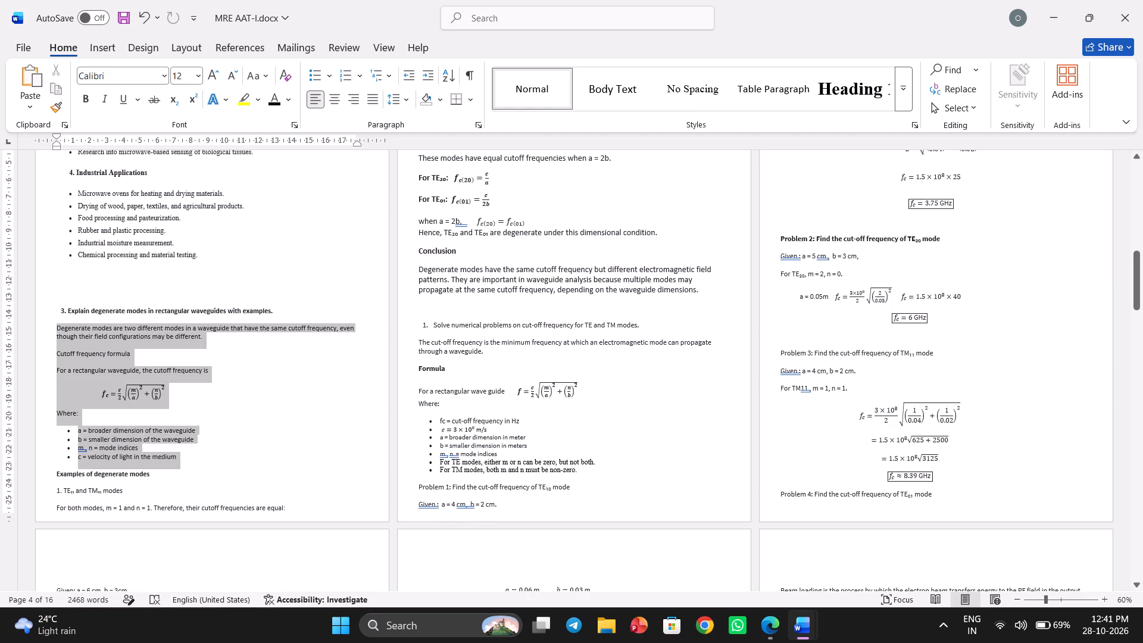
drag(163, 463, 172, 463)
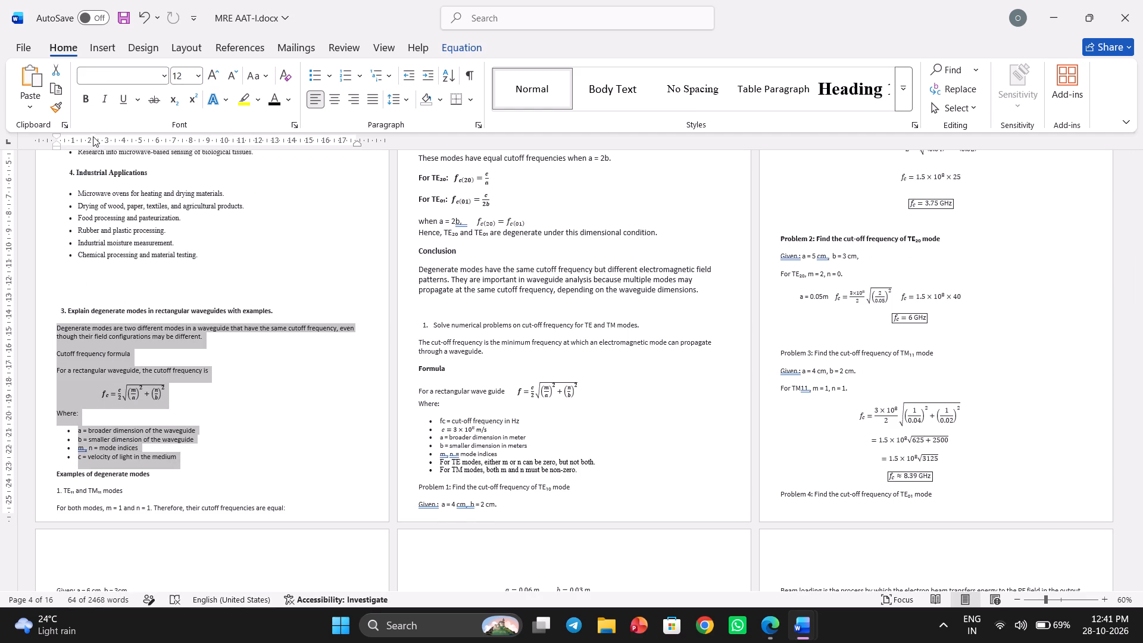
drag(57, 145, 67, 147)
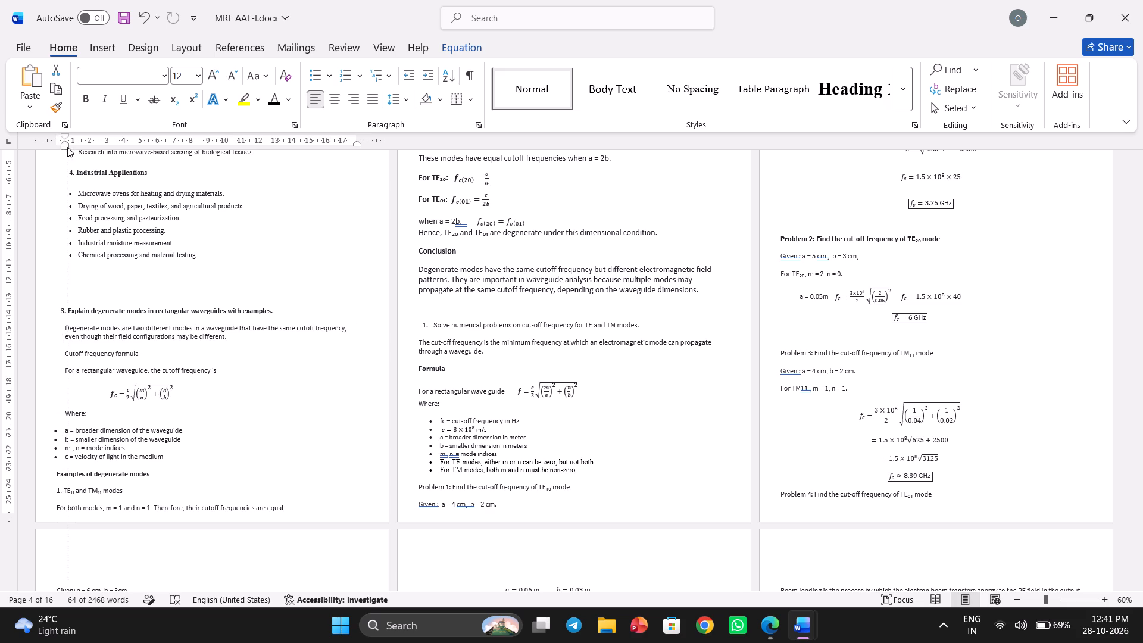
drag(67, 147, 74, 148)
Add two spaces before question 3's number and set its heading's first-line indent to about 0.5 cm and hanging indent to about 1 cm.
click(59, 310)
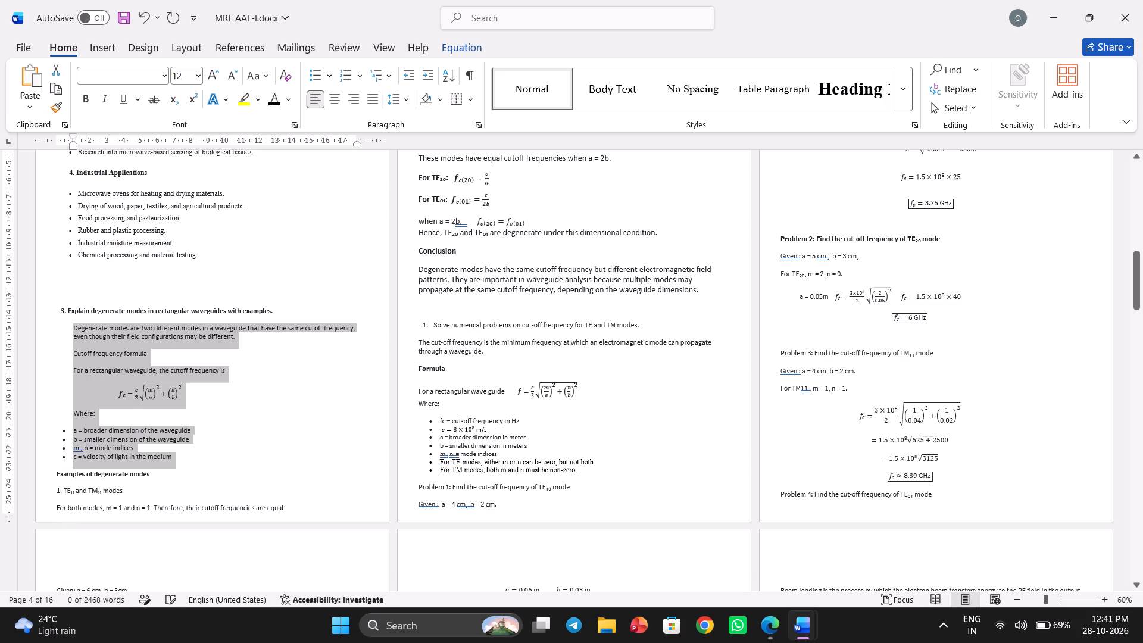
key(space)
key(space)
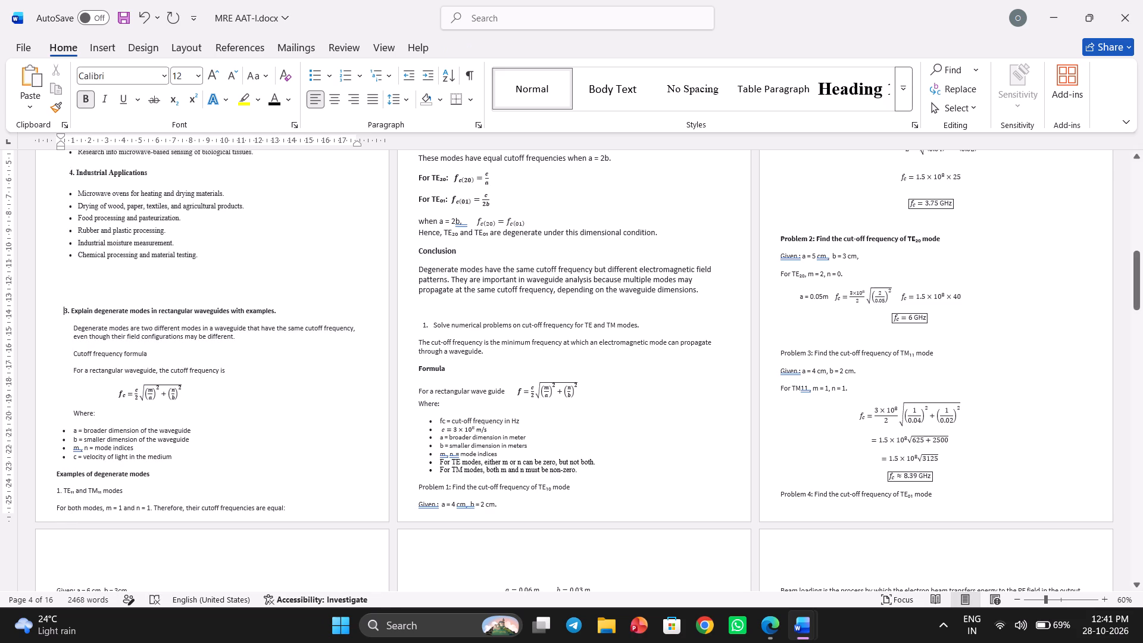
drag(57, 143, 64, 143)
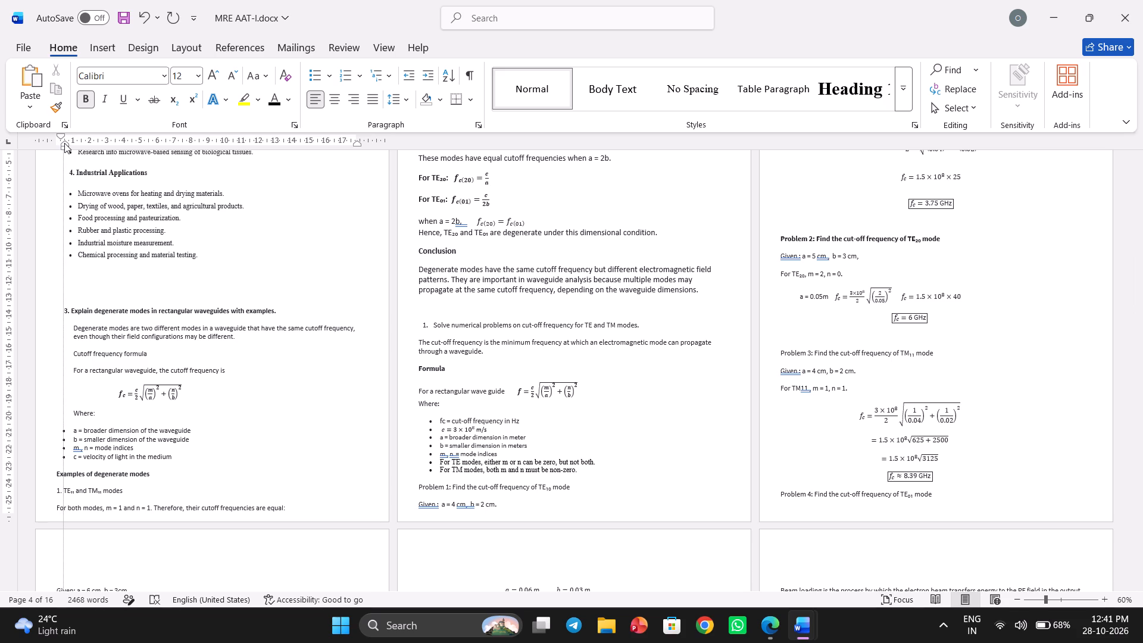
drag(64, 143, 71, 146)
drag(57, 133, 64, 133)
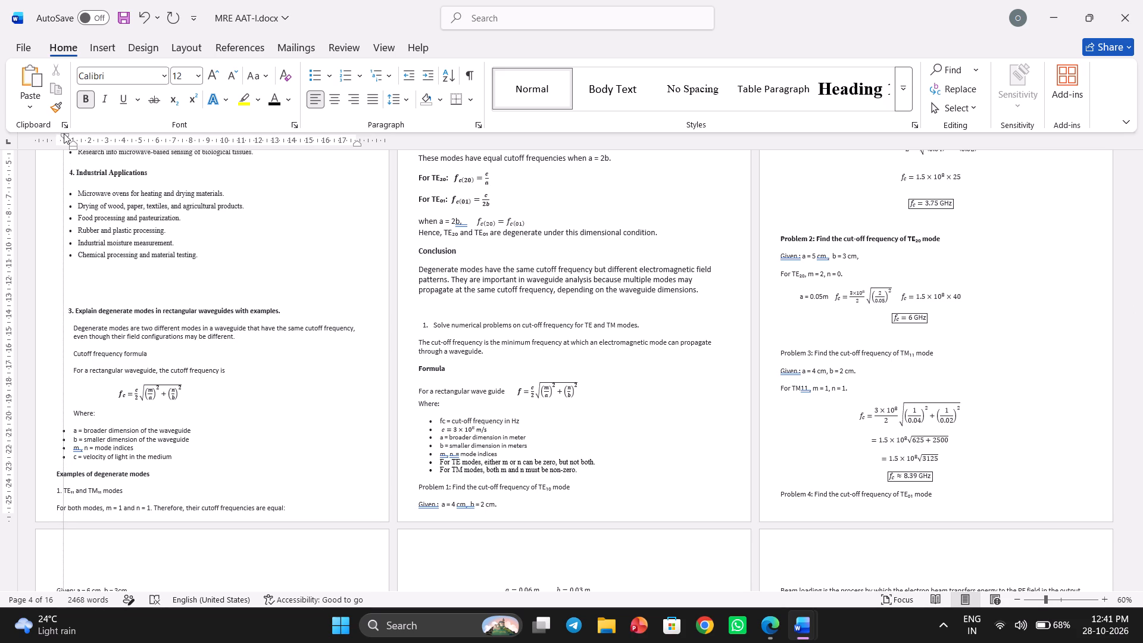
drag(64, 133, 66, 134)
Indent the four variable bullets under question 3's "Where:" so their text starts at about 2 cm.
drag(59, 424, 105, 449)
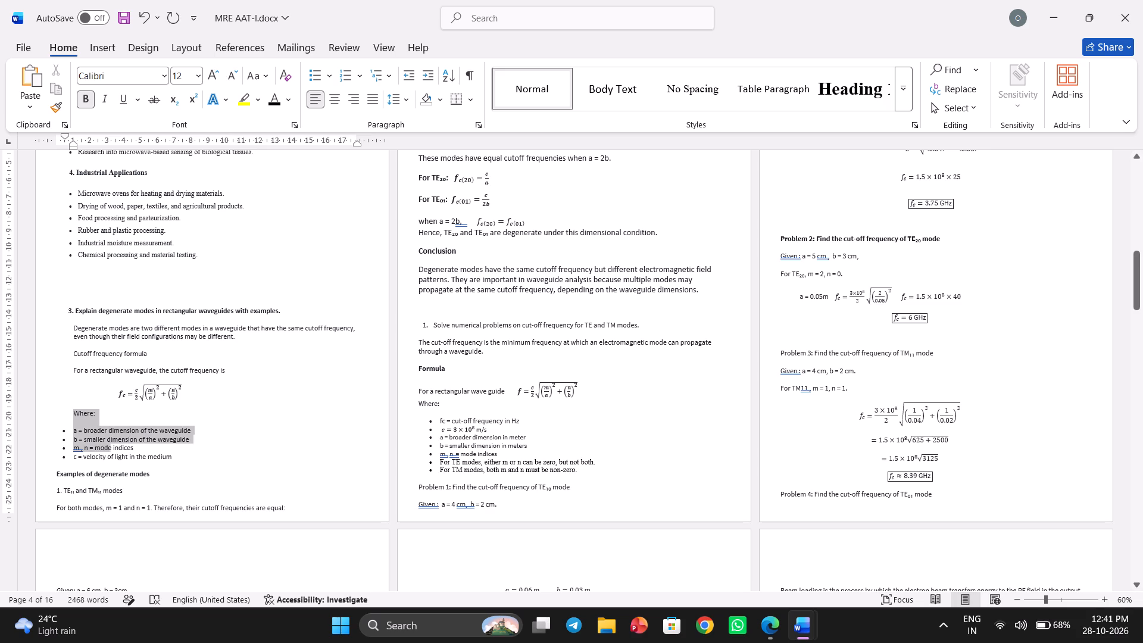
drag(105, 449, 170, 457)
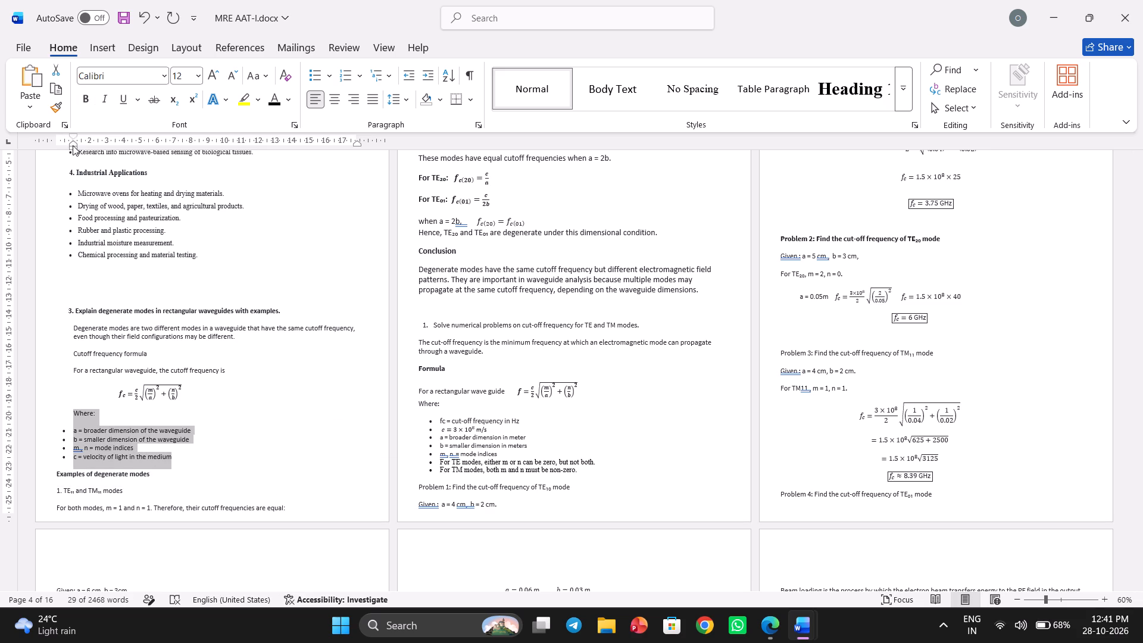
click(73, 145)
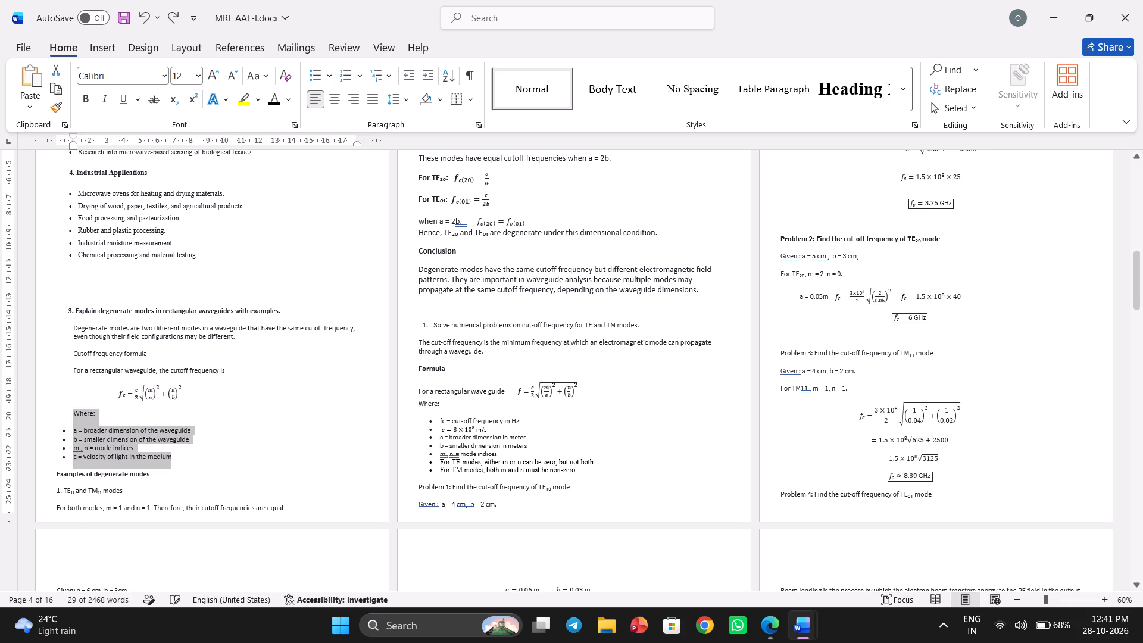
click(142, 434)
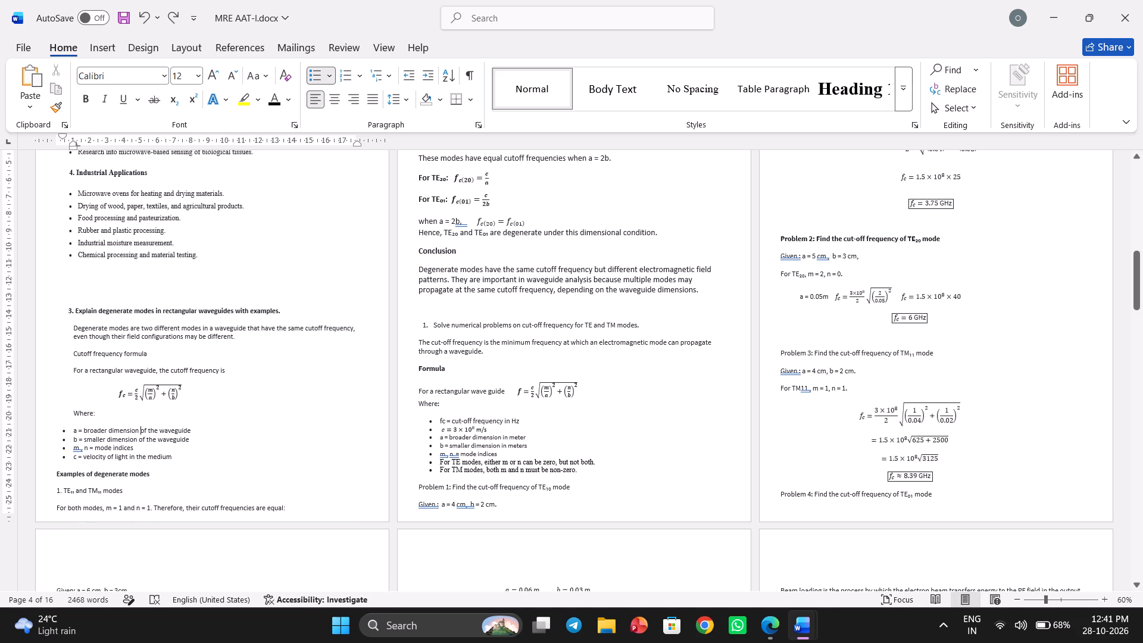
drag(171, 464, 77, 432)
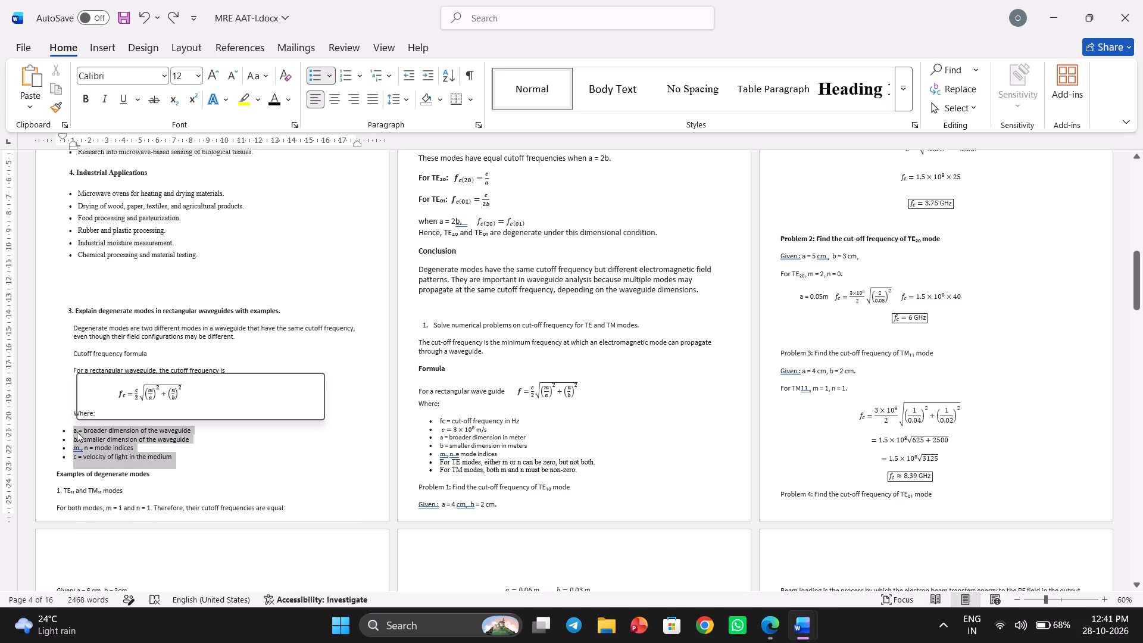
drag(74, 145, 82, 144)
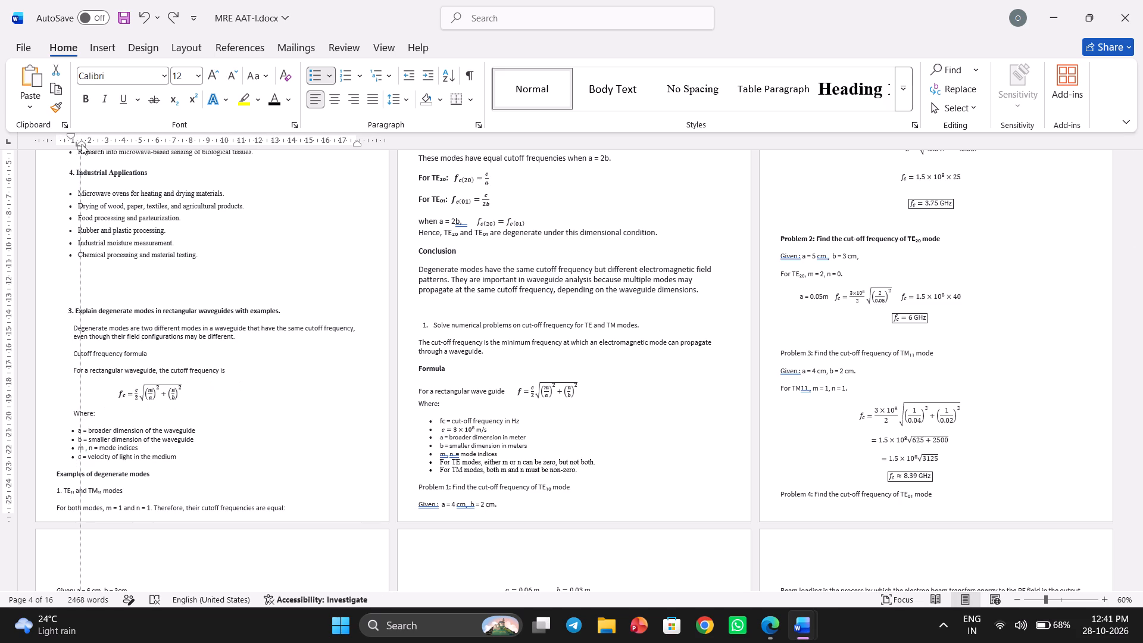
drag(82, 144, 88, 144)
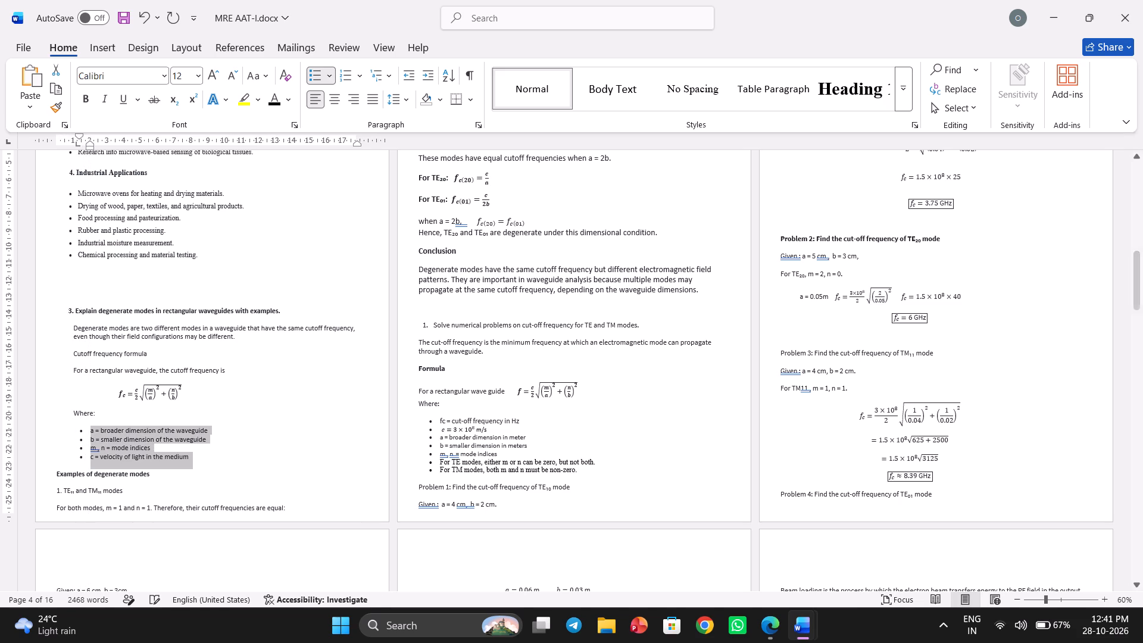
Insert five blank lines after the "c = velocity of light in the medium" bullet to push the examples section onto the next page.
scroll(88, 267, down, 1)
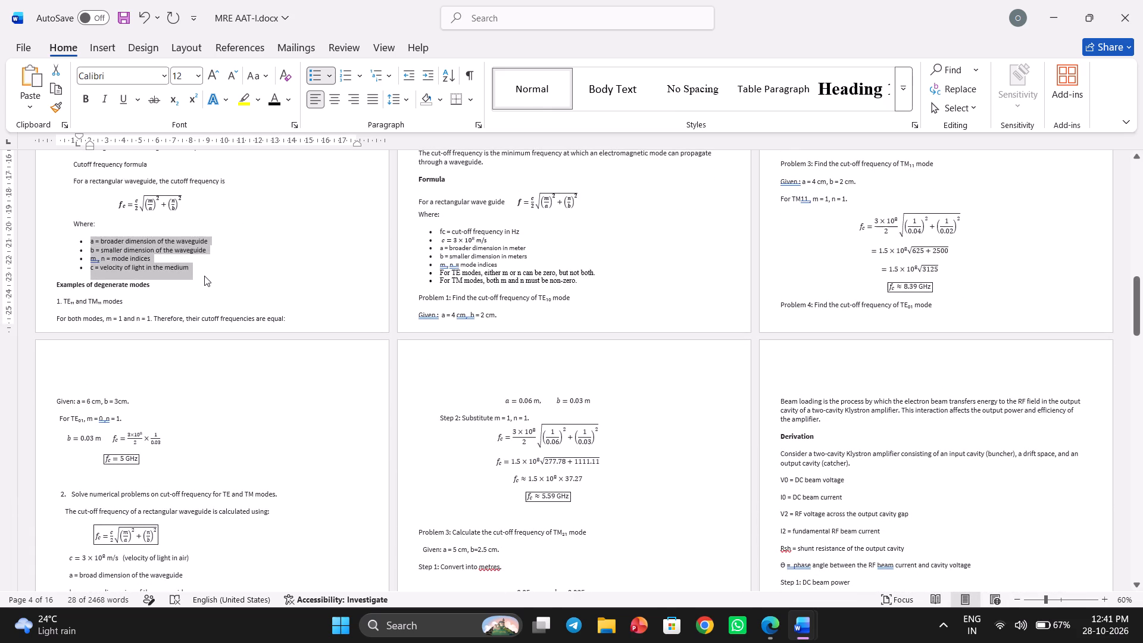
click(204, 276)
key(Return)
key(Return)
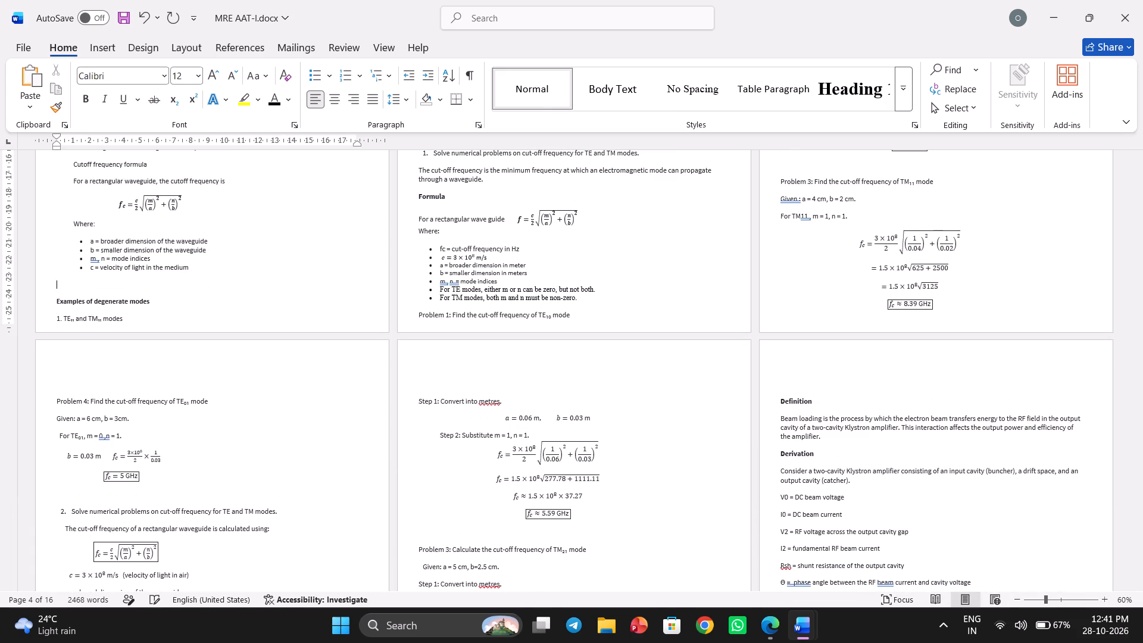
key(Return)
key(Return)
key(Return)
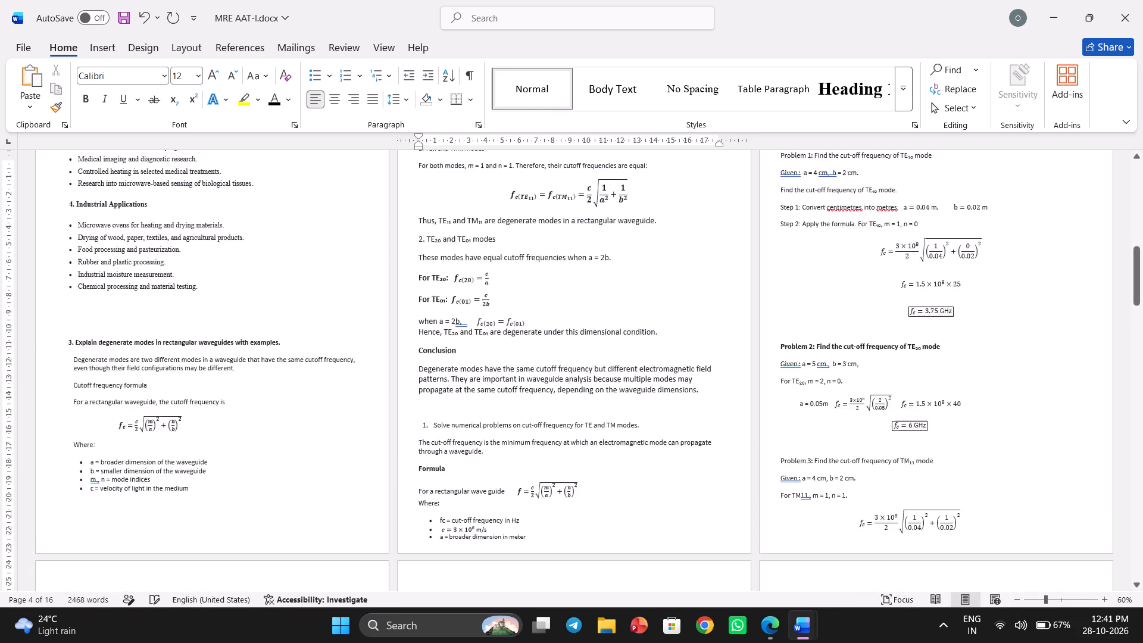
Remove the blank lines between the Industrial Applications bullets and question 3's heading.
scroll(204, 276, up, 1)
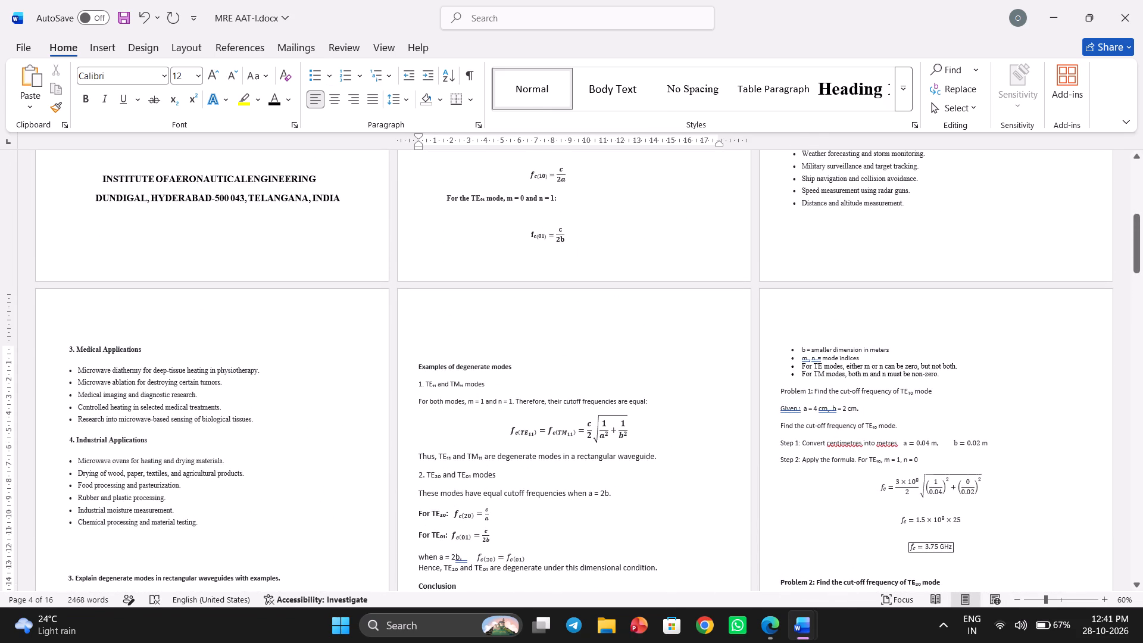
drag(102, 565, 90, 544)
key(BackSpace)
key(BackSpace)
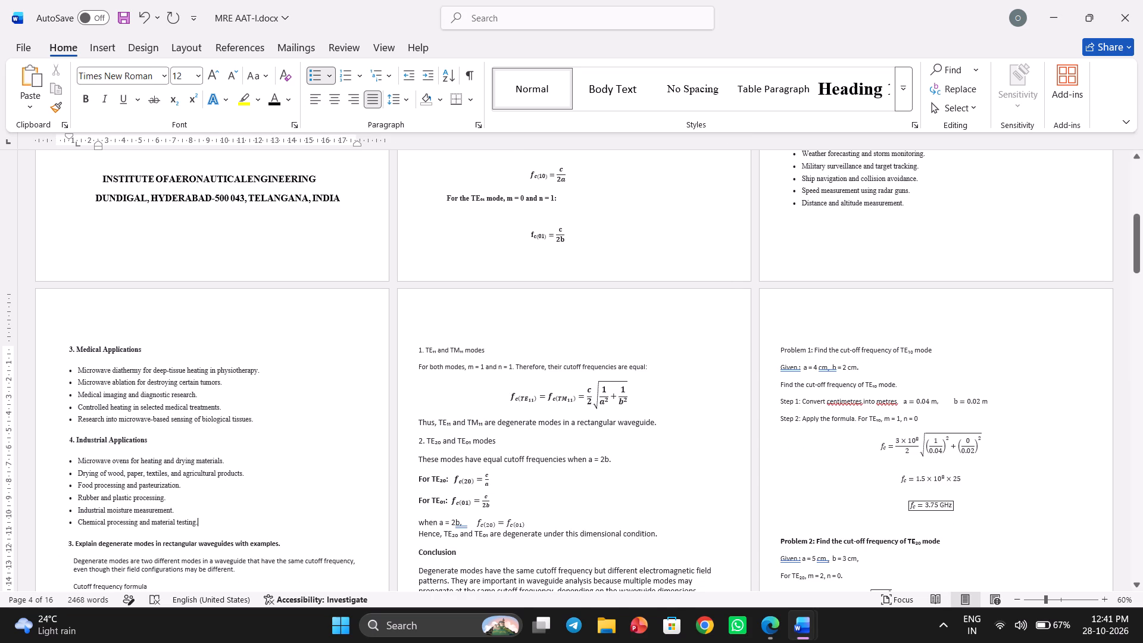
Format the degenerate mode examples, from "1. TE₁₁ and TM₁₁ modes" through the "Hence" sentence, in Times New Roman, size 12.
drag(416, 344, 576, 497)
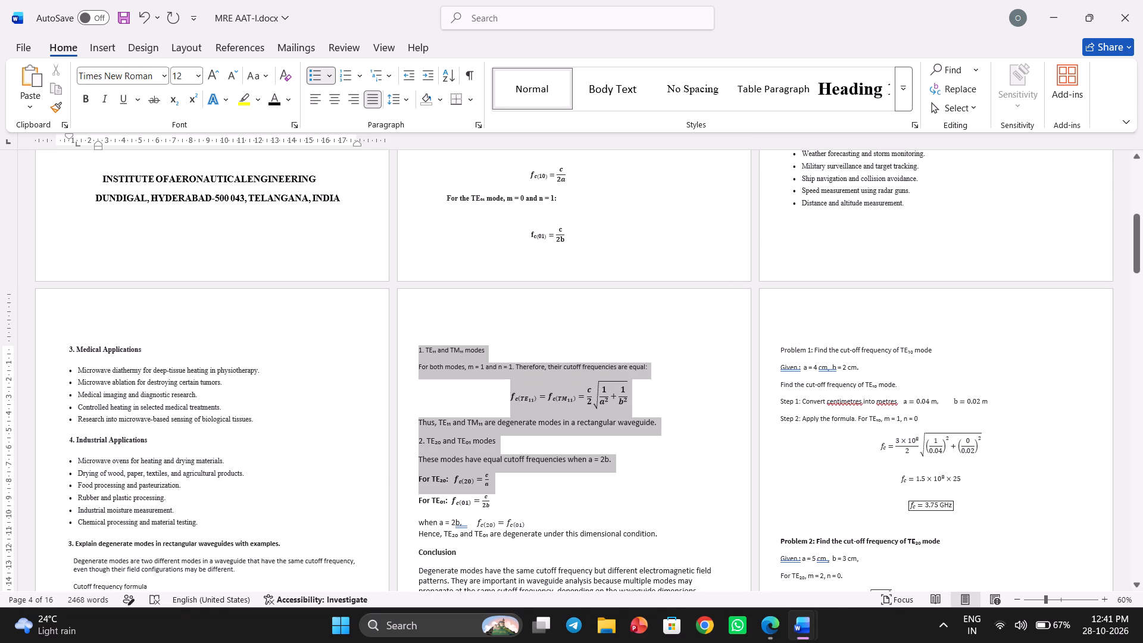
drag(576, 497, 649, 527)
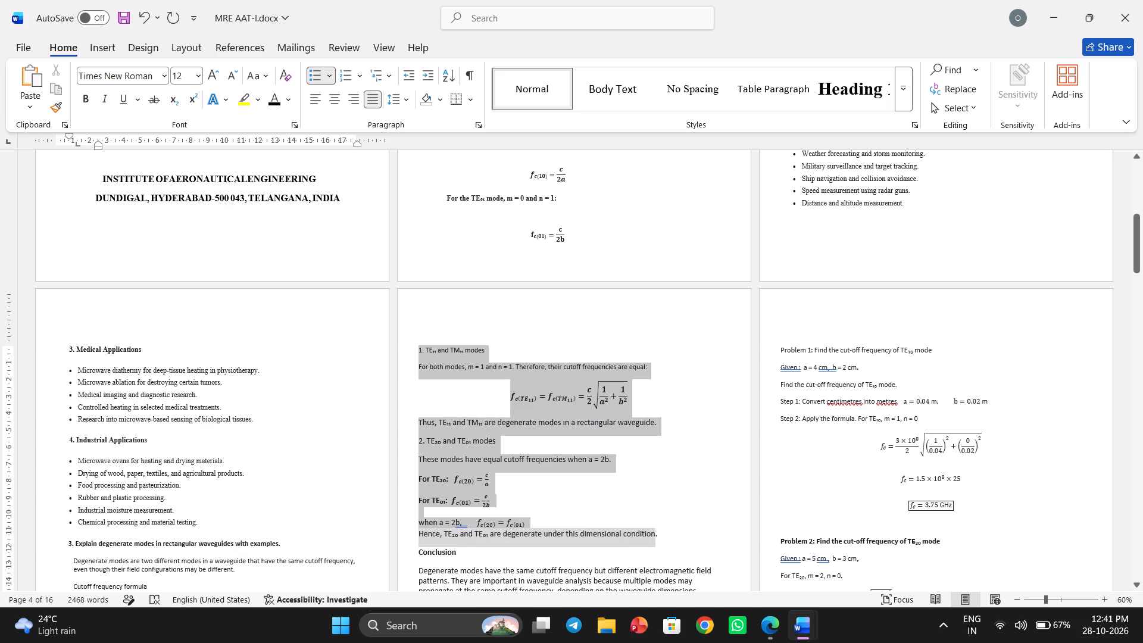
drag(649, 527, 657, 534)
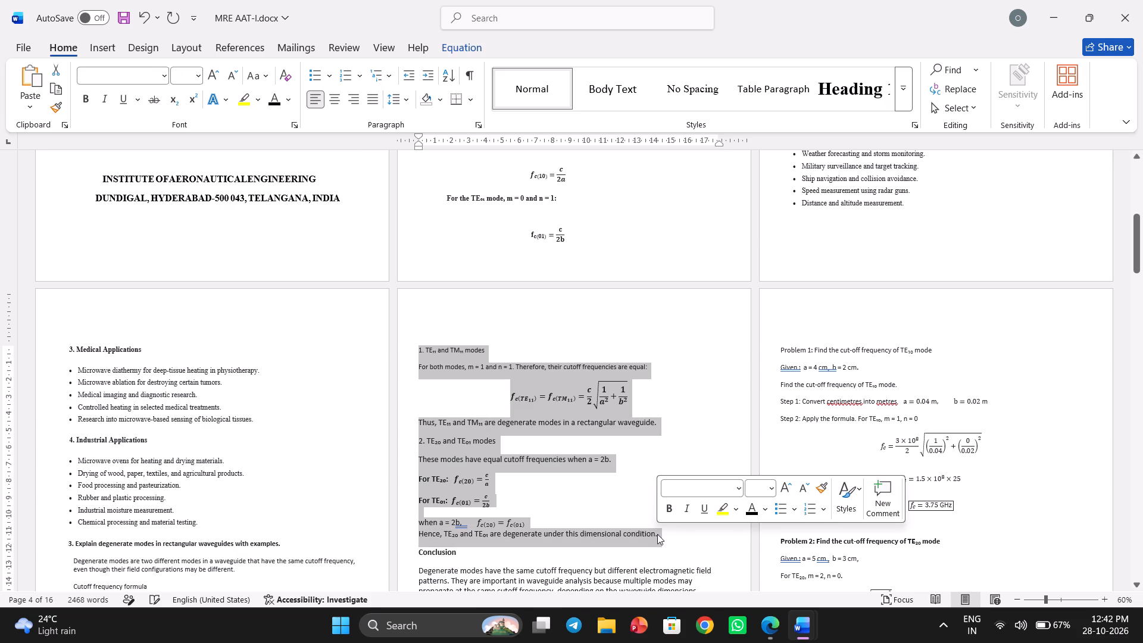
click(739, 494)
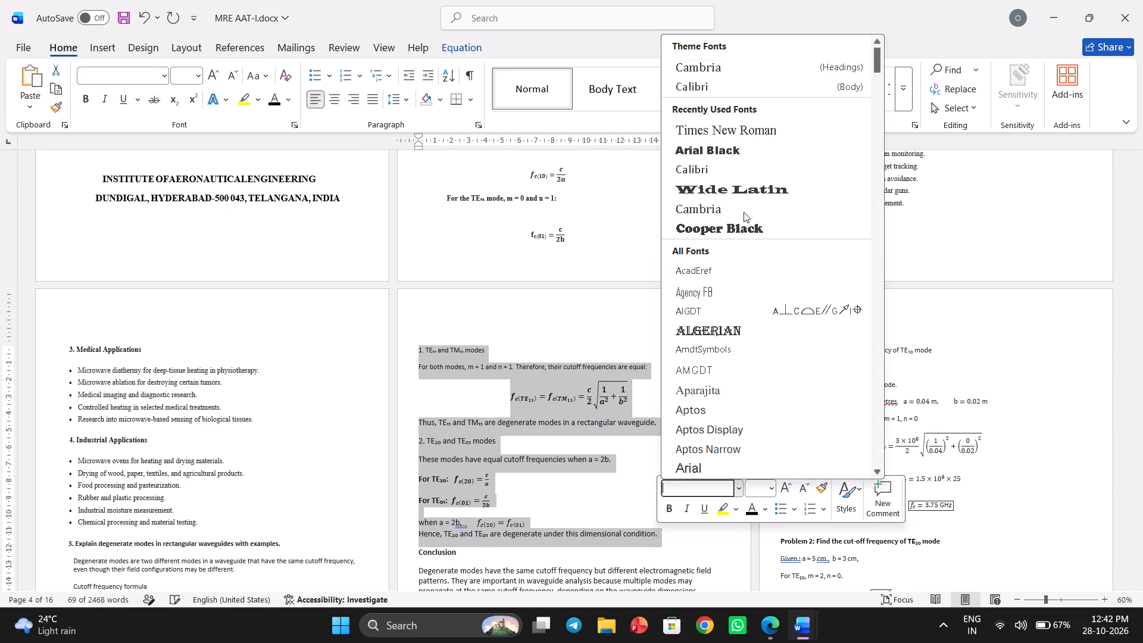
click(701, 129)
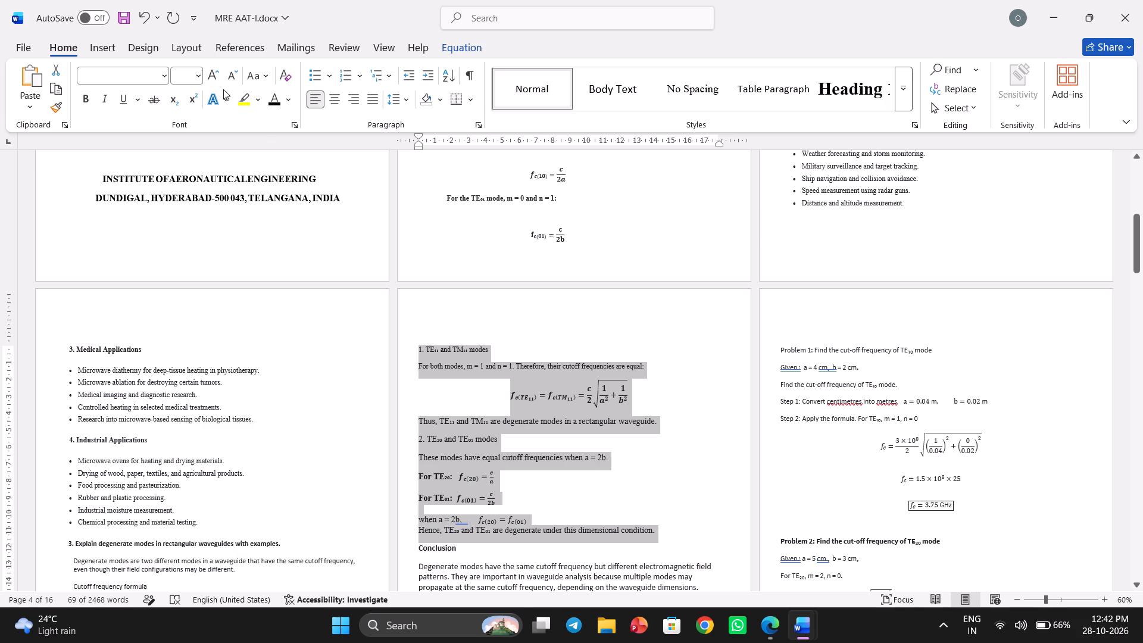
click(166, 80)
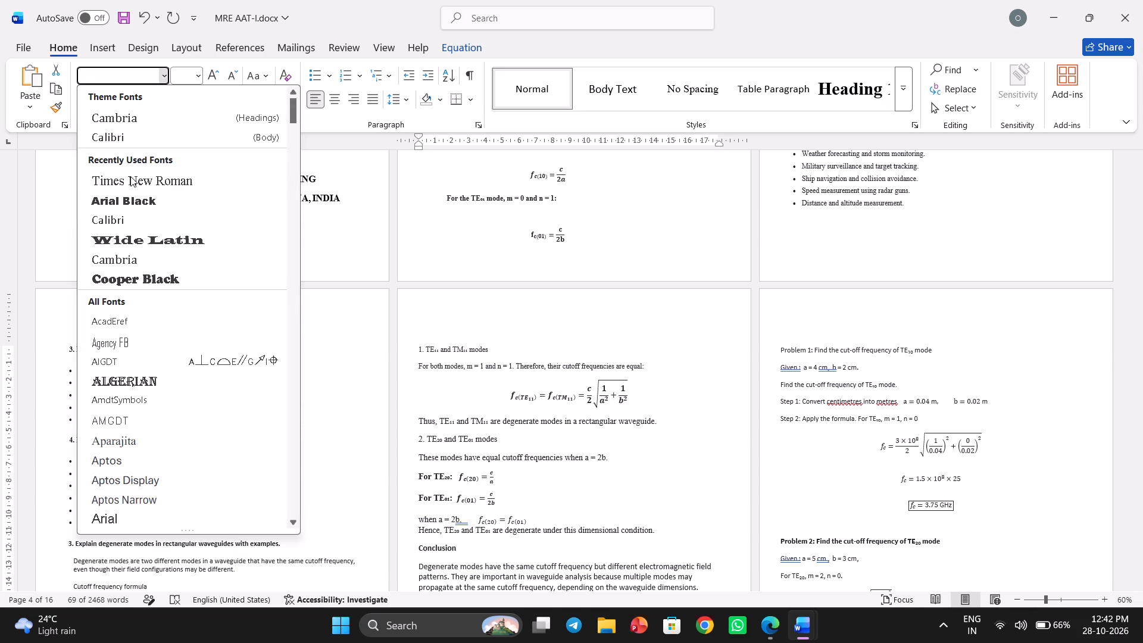
click(130, 176)
click(195, 79)
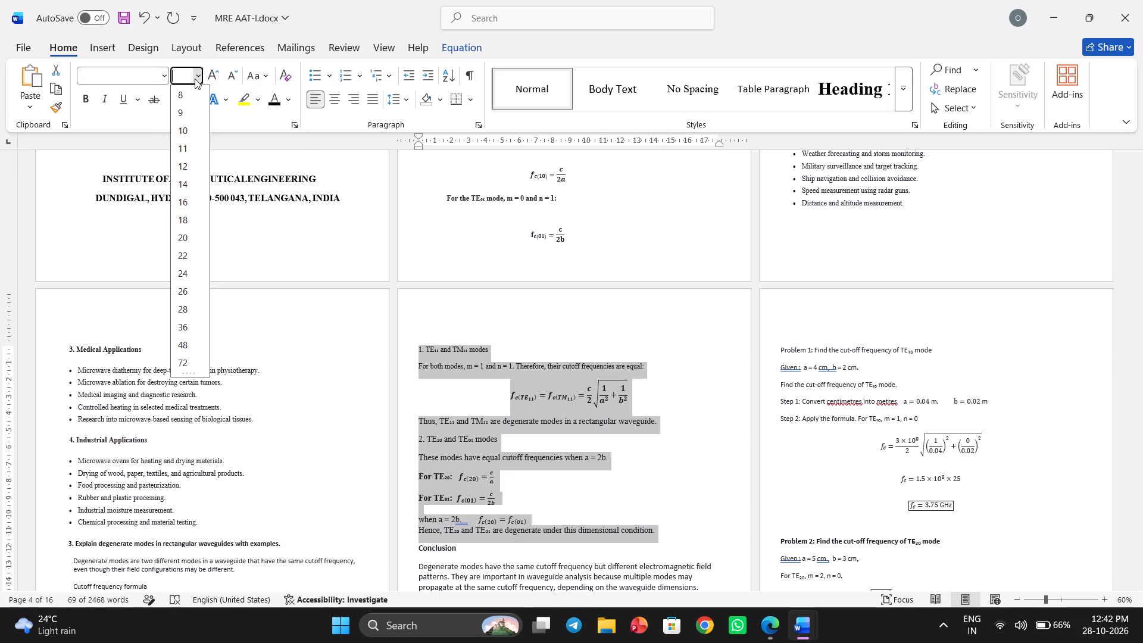
click(186, 163)
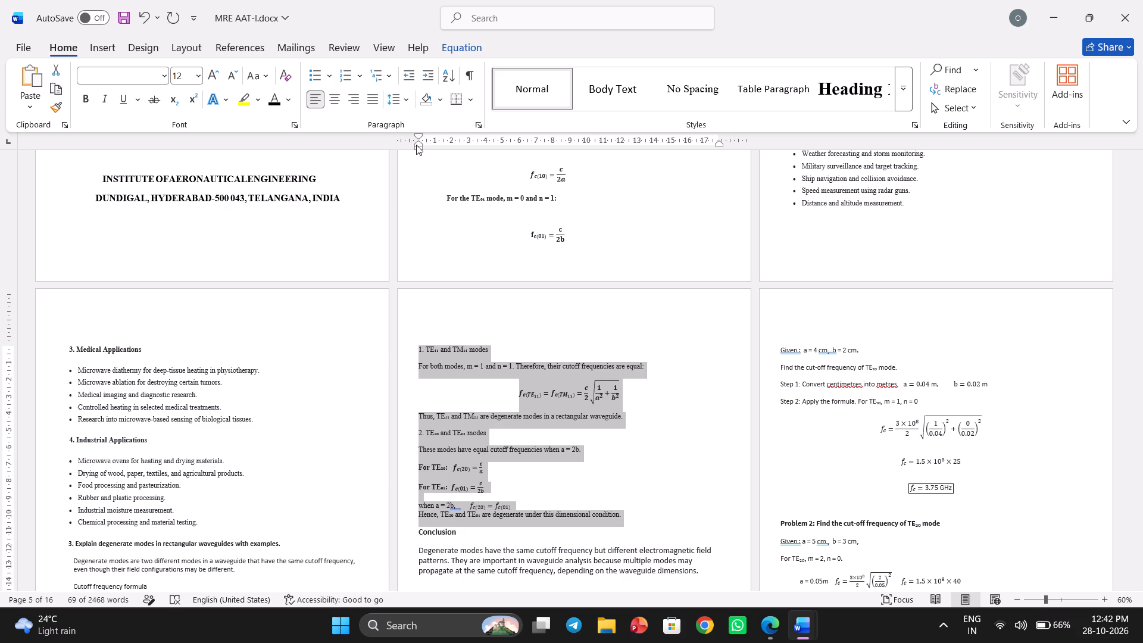
Set a left indent of about 1.2 cm for the degenerate mode examples and check its alignment against the earlier pages.
drag(416, 145, 435, 145)
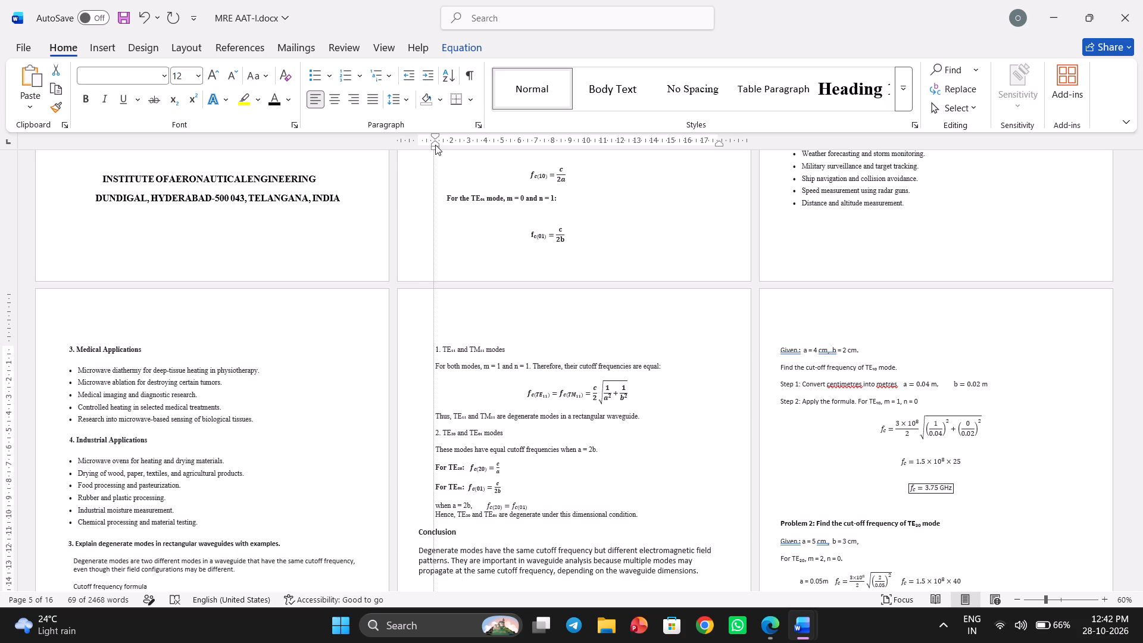
drag(435, 145, 438, 145)
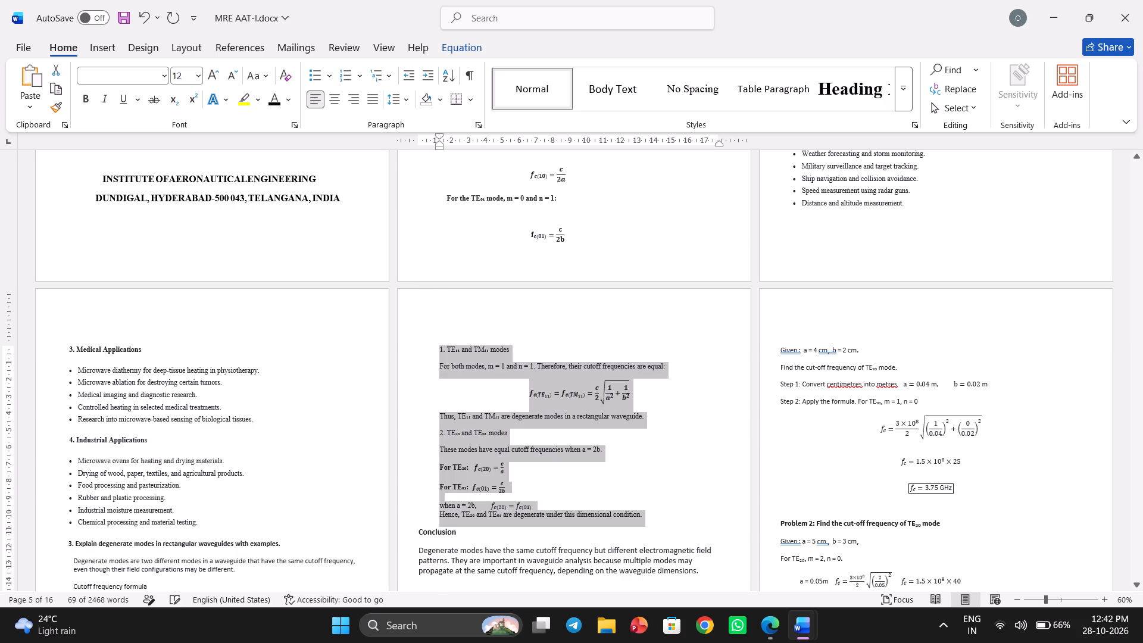
scroll(459, 376, up, 1)
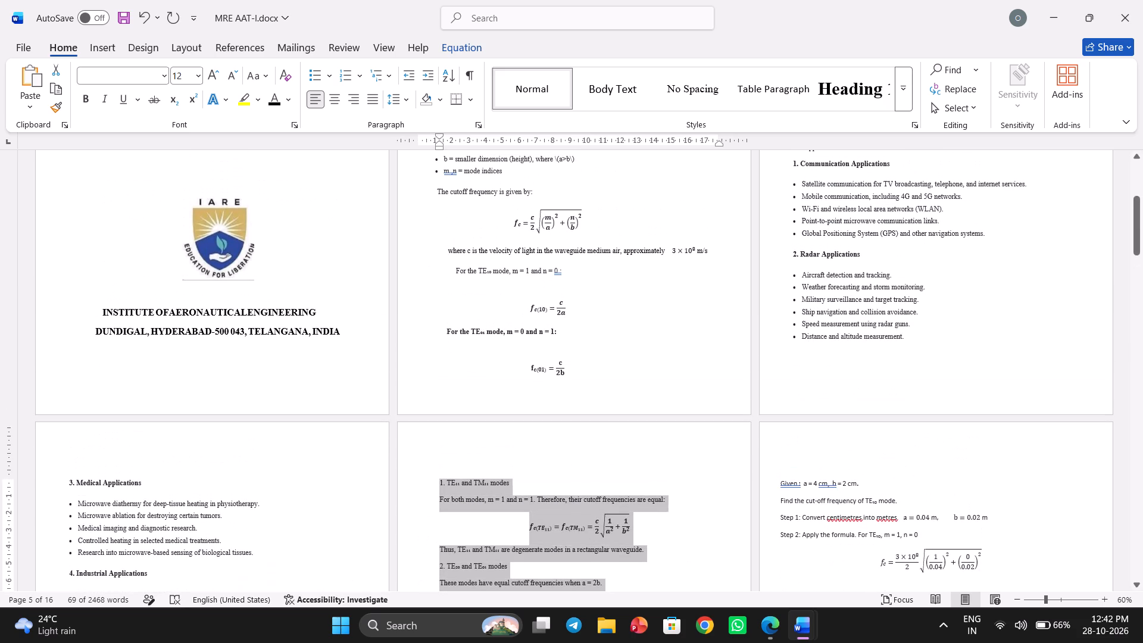
scroll(459, 376, up, 2)
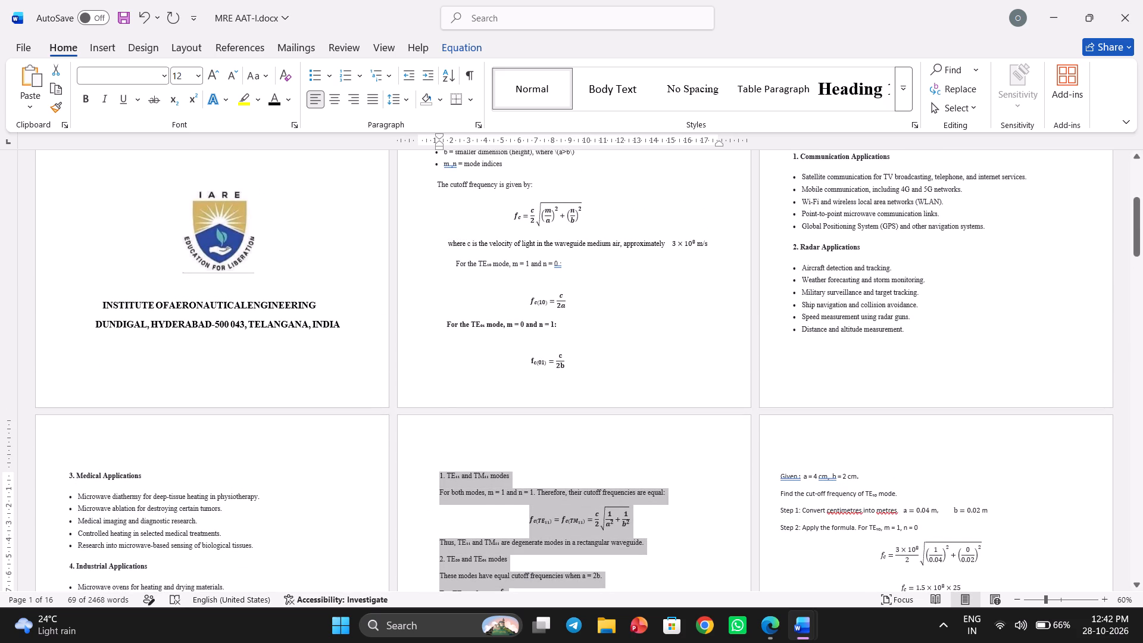
click(440, 145)
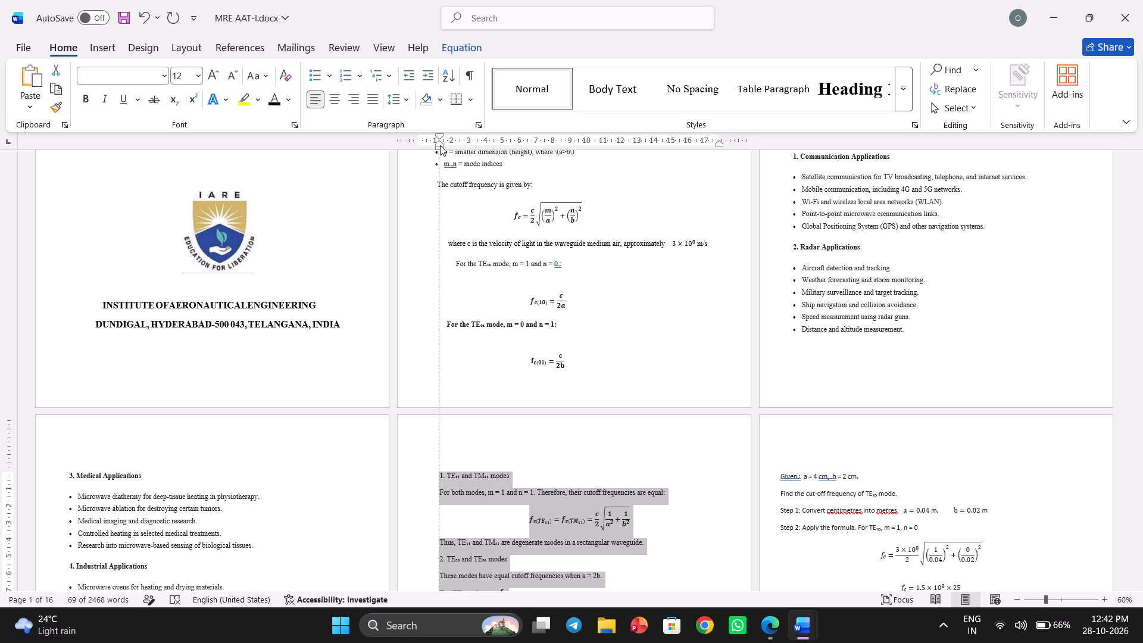
Delete the Conclusion heading and its paragraph after the degenerate mode examples, leaving a blank line before the numerical problems question.
scroll(485, 286, down, 1)
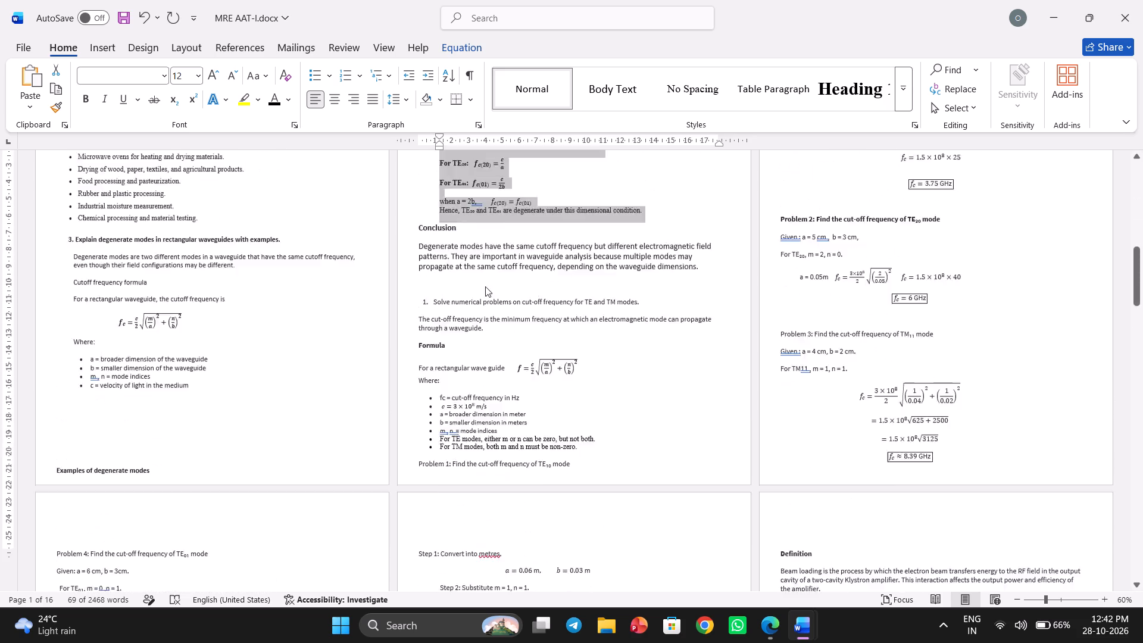
scroll(485, 286, down, 1)
click(447, 344)
drag(436, 358, 408, 308)
key(BackSpace)
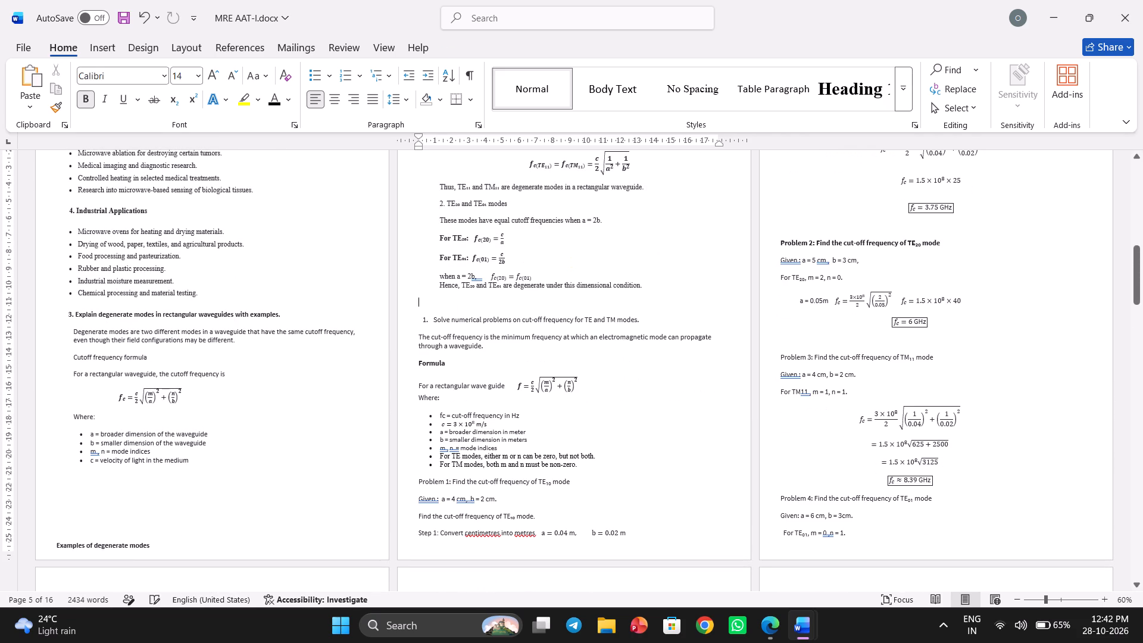
Replace the automatic number of the "Solve numerical problems on cut-off frequency for TE and TM modes." heading with "4.".
scroll(408, 308, up, 1)
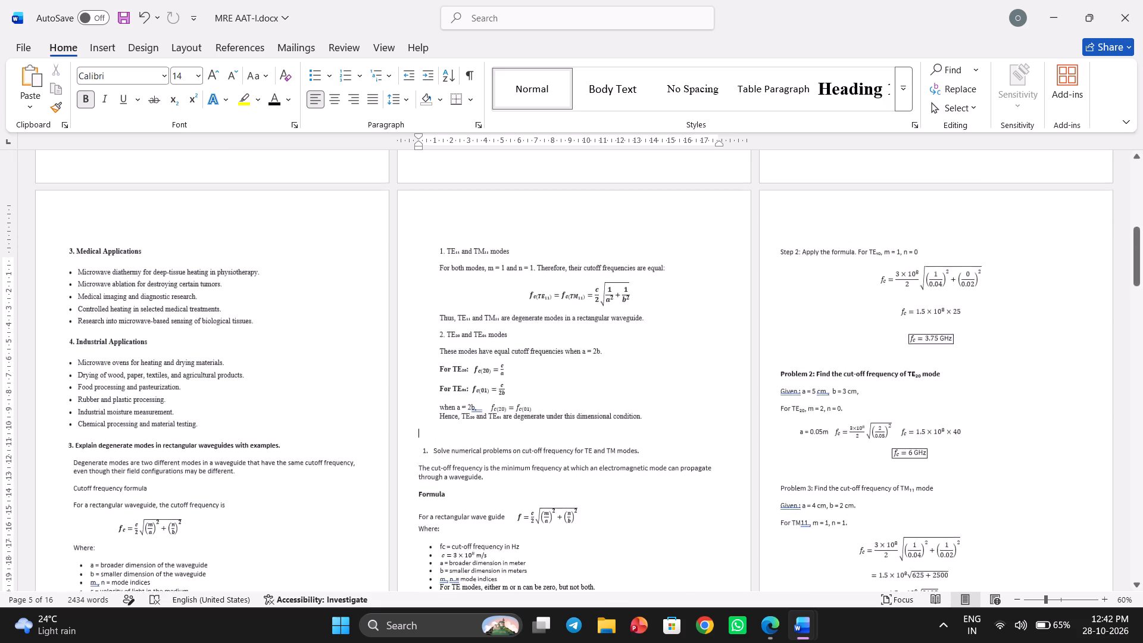
scroll(408, 308, up, 1)
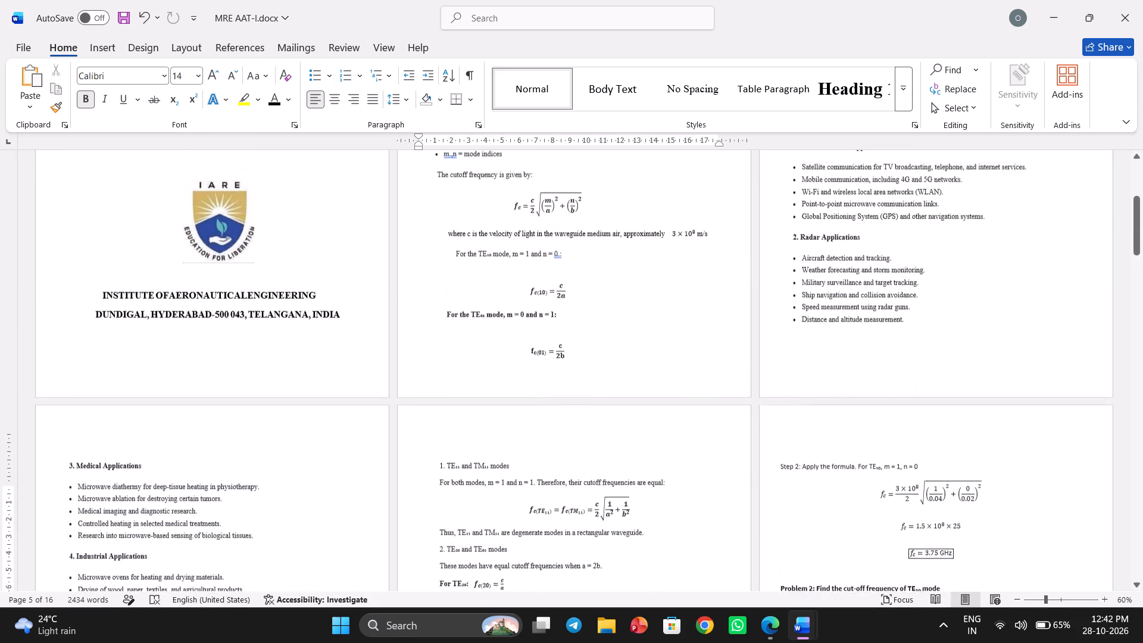
scroll(408, 308, up, 1)
scroll(408, 308, down, 1)
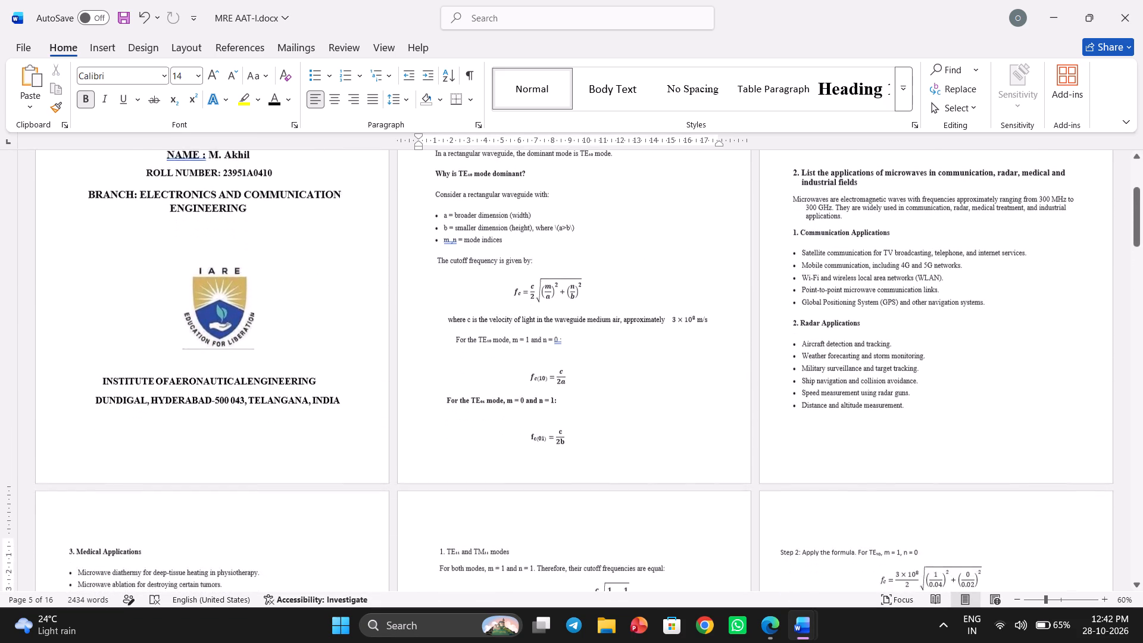
scroll(408, 308, down, 1)
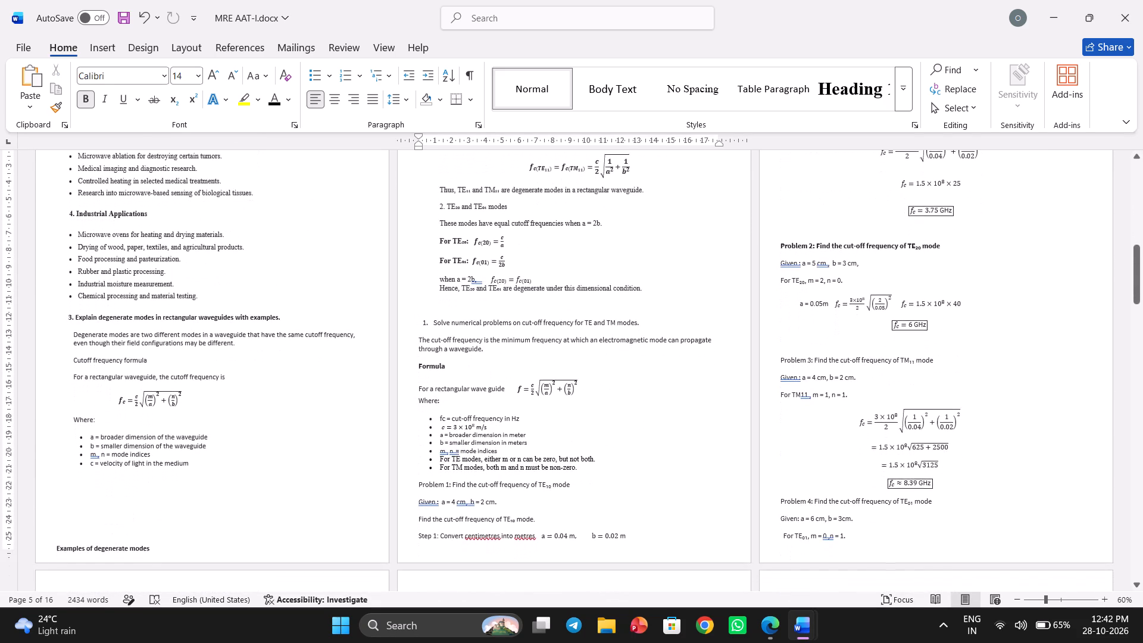
scroll(408, 308, down, 1)
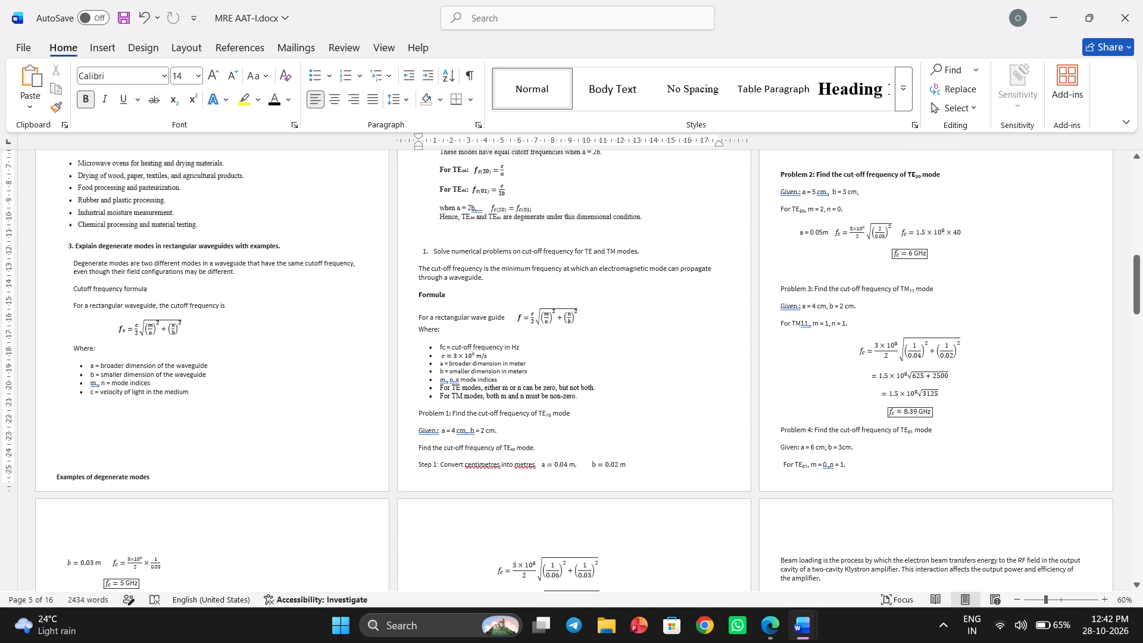
click(427, 248)
text(4.)
key(space)
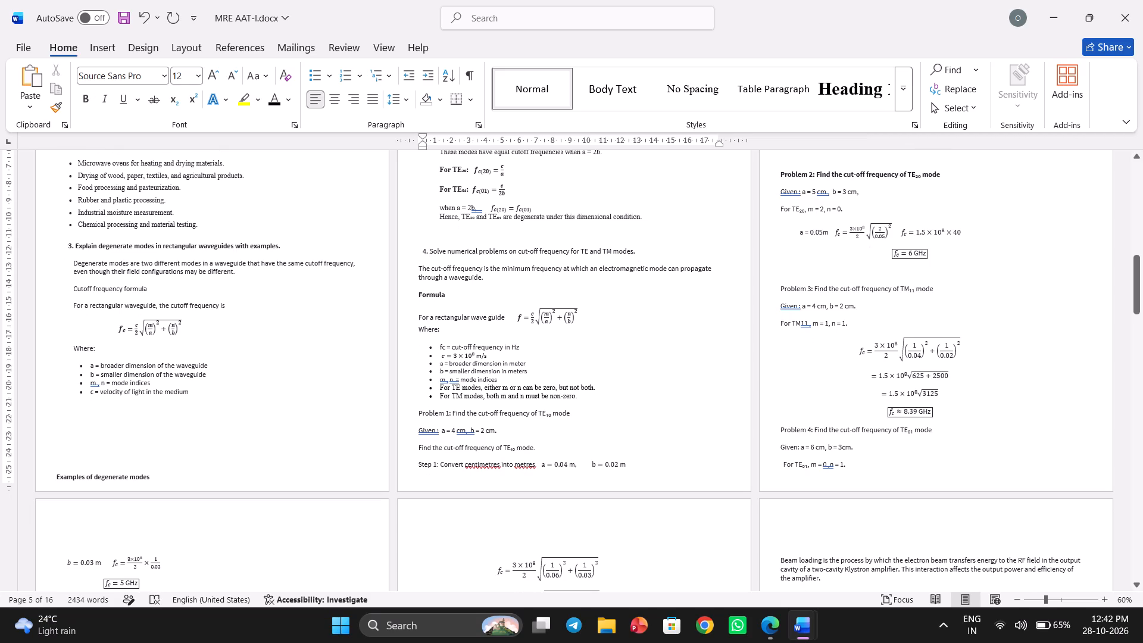
Format question 4's heading in bold Times New Roman, size 14.
drag(645, 252, 424, 247)
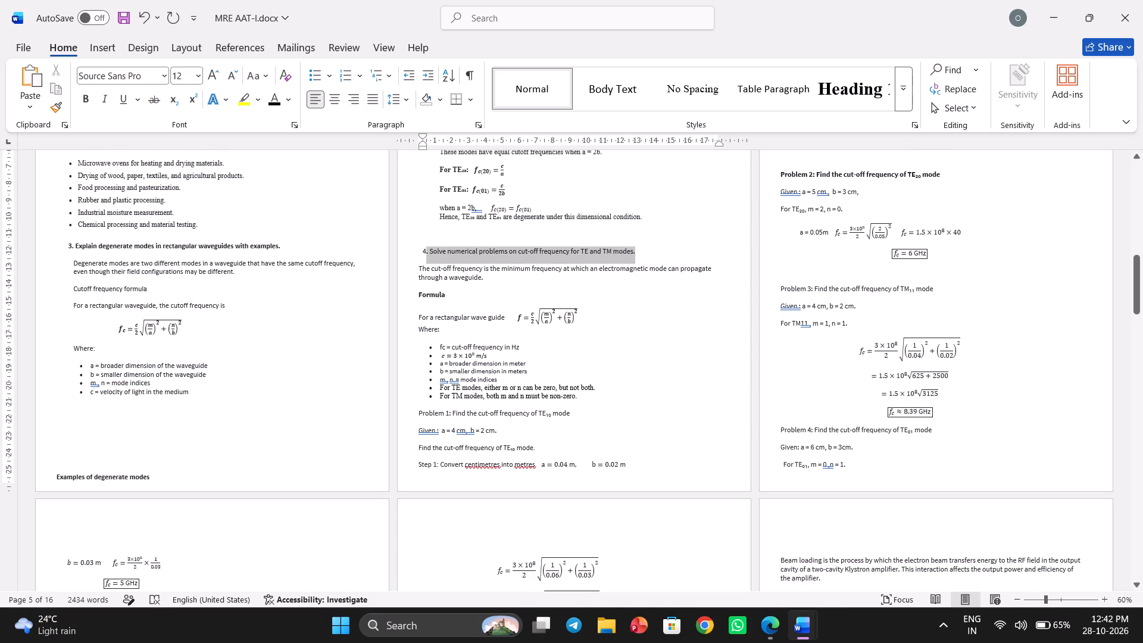
drag(424, 247, 419, 247)
click(430, 224)
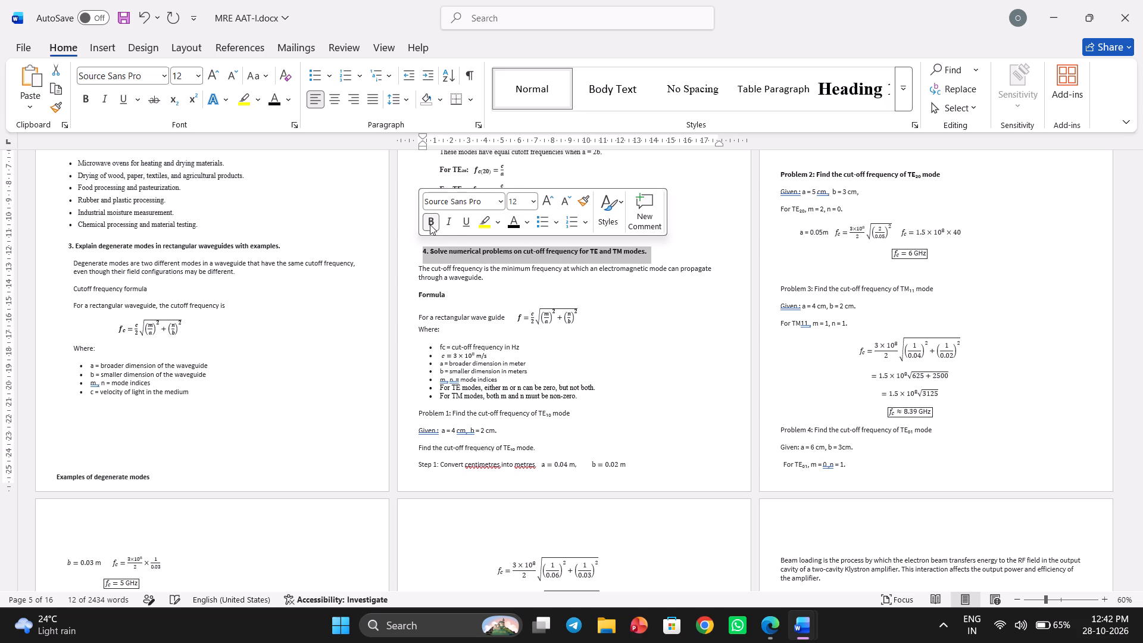
click(494, 204)
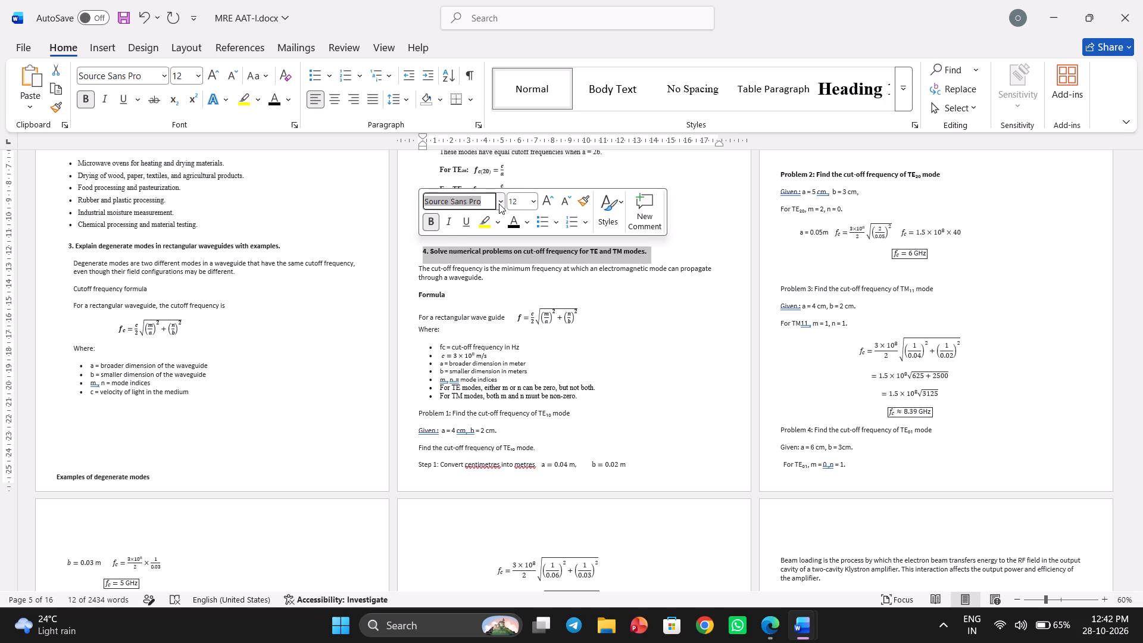
click(499, 203)
click(476, 304)
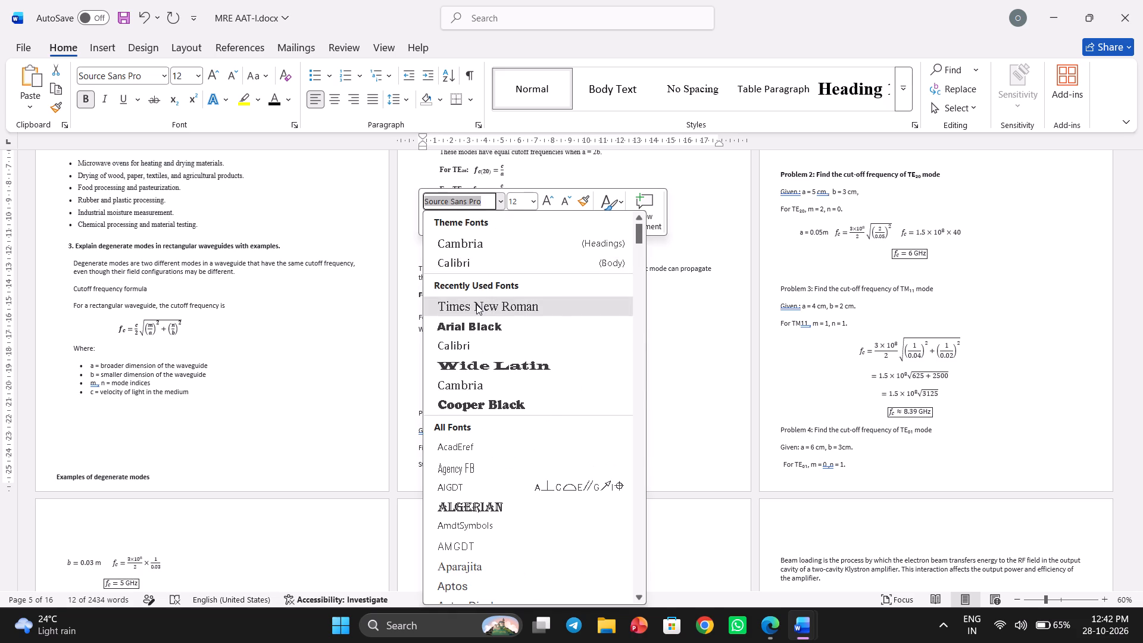
click(545, 199)
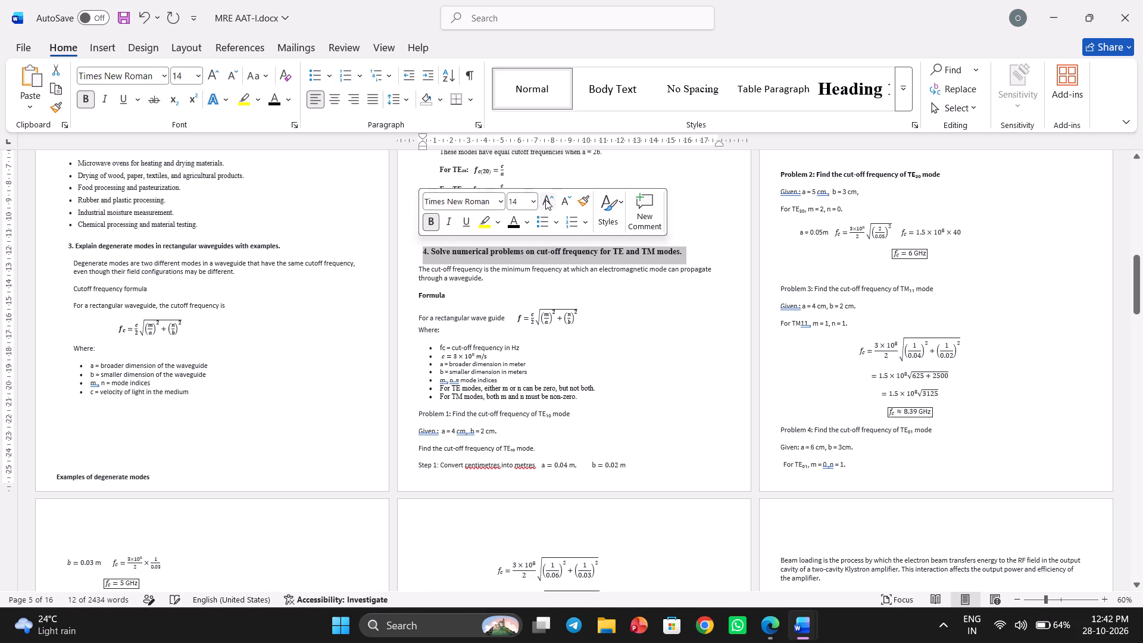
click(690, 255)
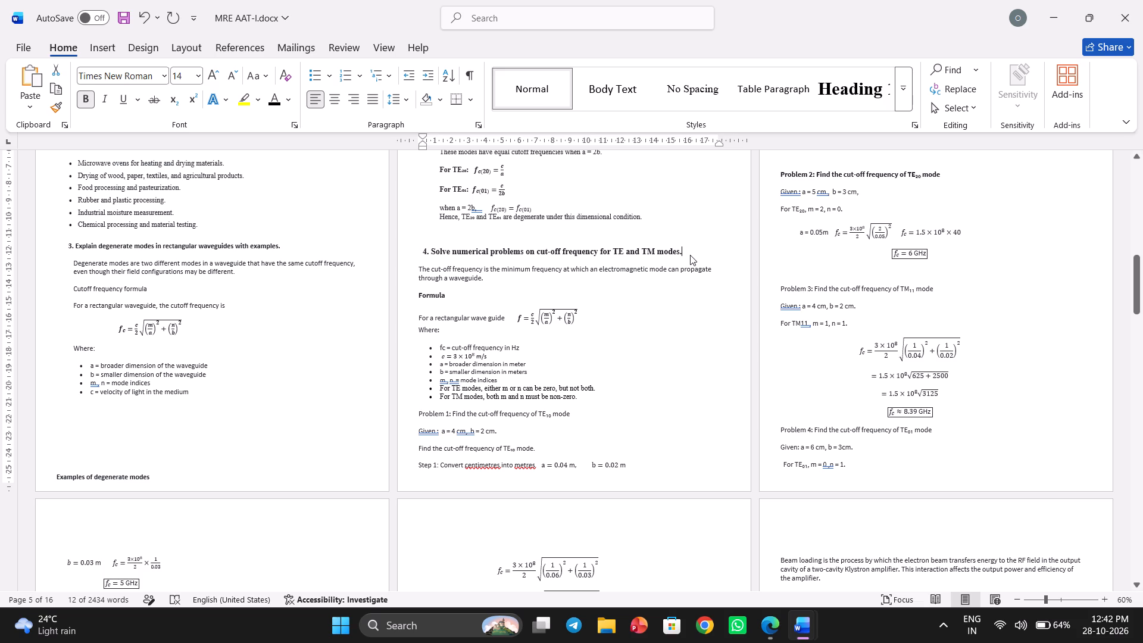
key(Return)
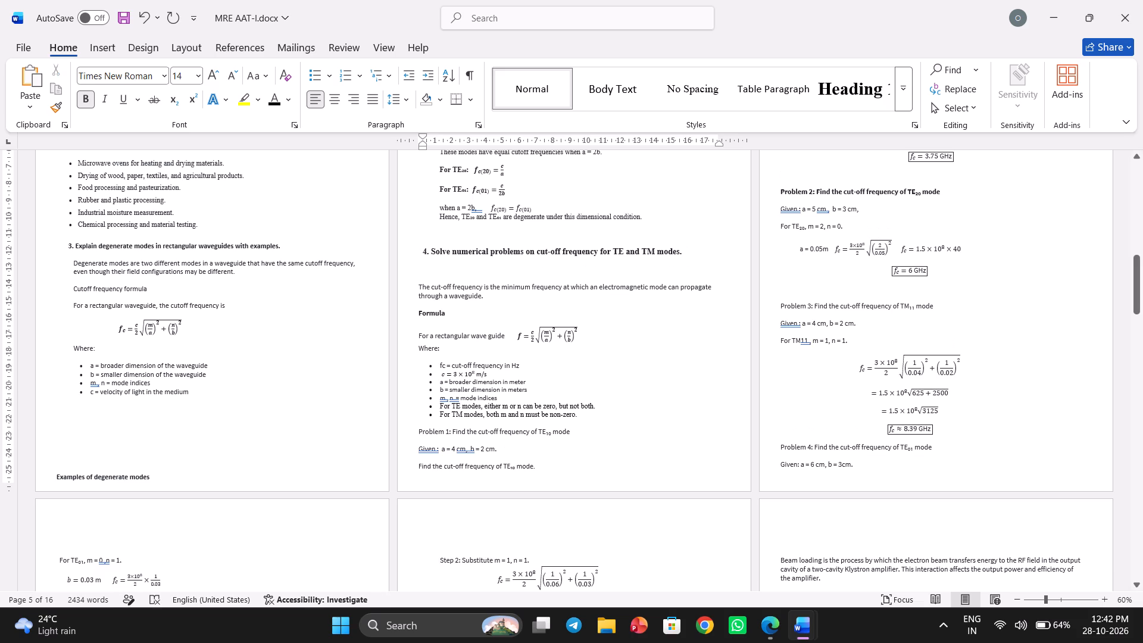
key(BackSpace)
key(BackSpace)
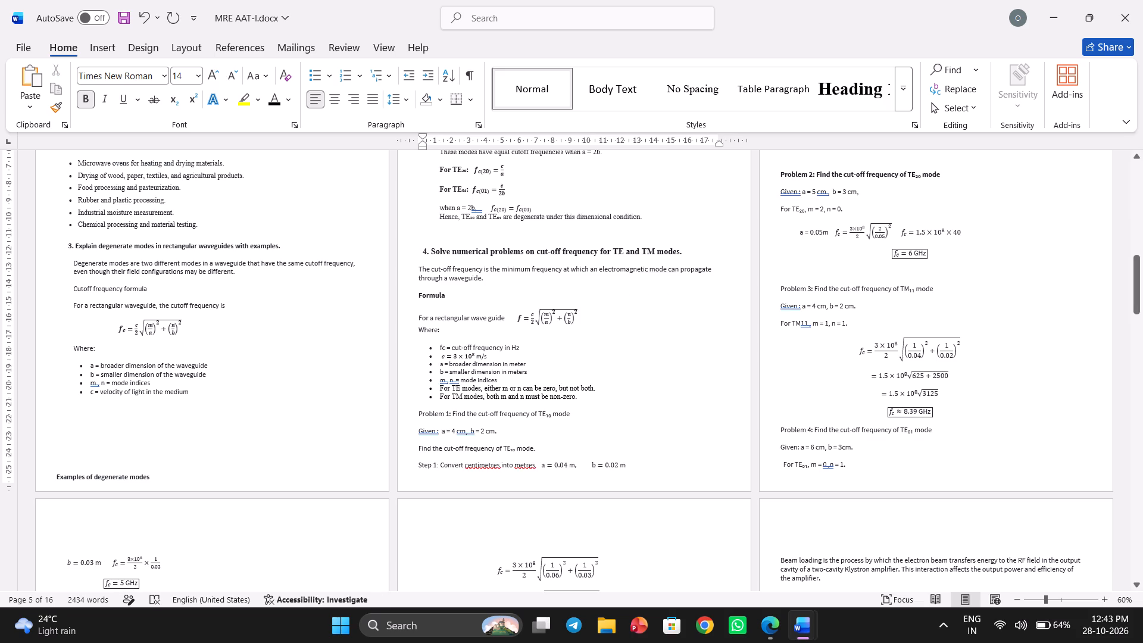
Set a left indent of about 1 cm for question 4's text, from "The cut-off frequency" through Problem 1's "Step 1" line.
drag(419, 266, 641, 475)
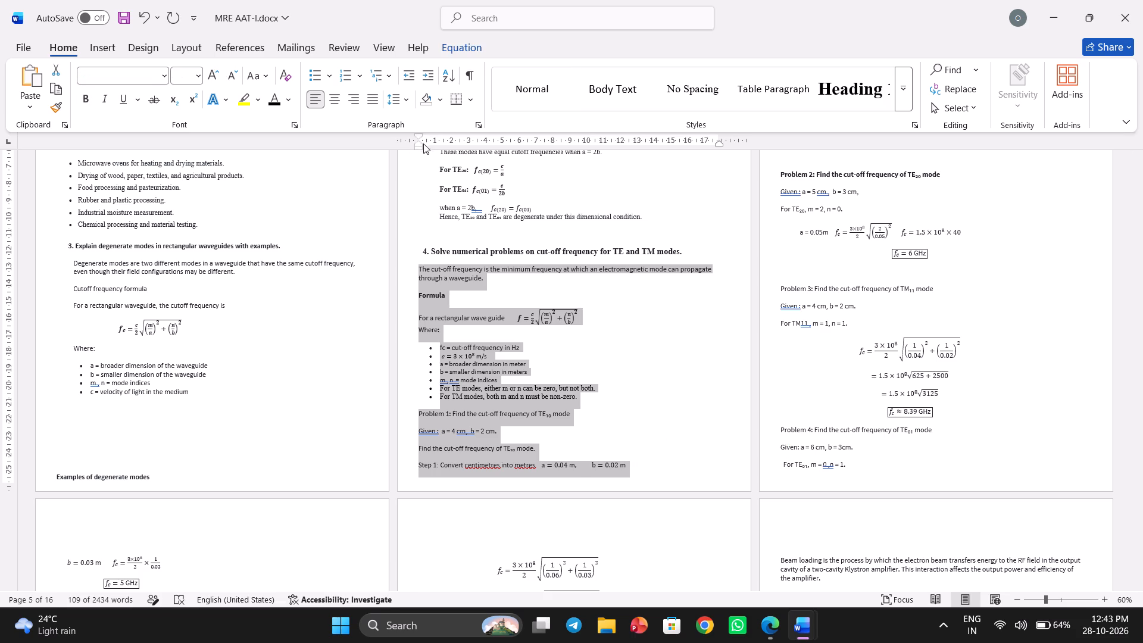
drag(417, 147, 430, 149)
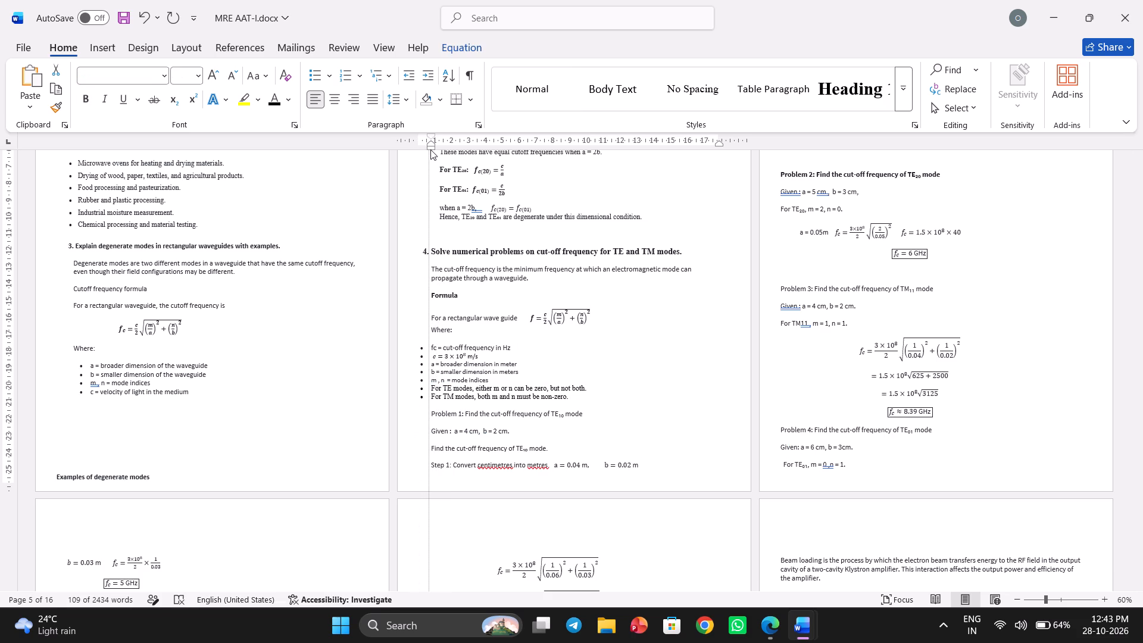
drag(430, 149, 436, 151)
Set a left indent of about 1.8 cm for question 4's "Where" bullets and the "Problem 1" line.
click(433, 332)
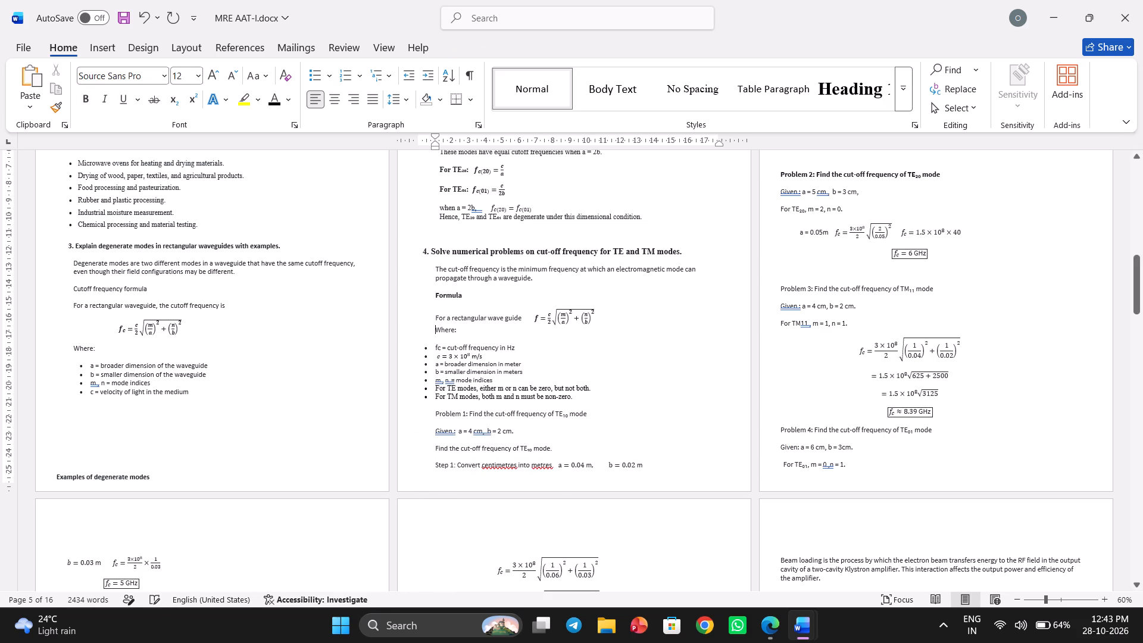
drag(435, 348, 593, 412)
drag(435, 146, 448, 143)
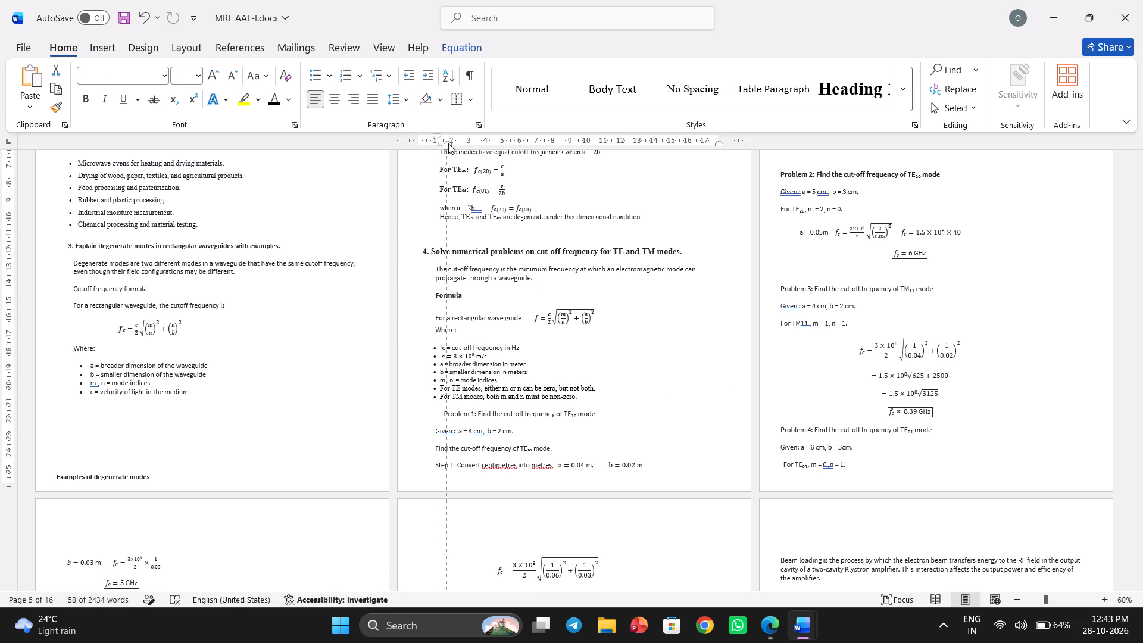
drag(448, 143, 448, 145)
click(479, 255)
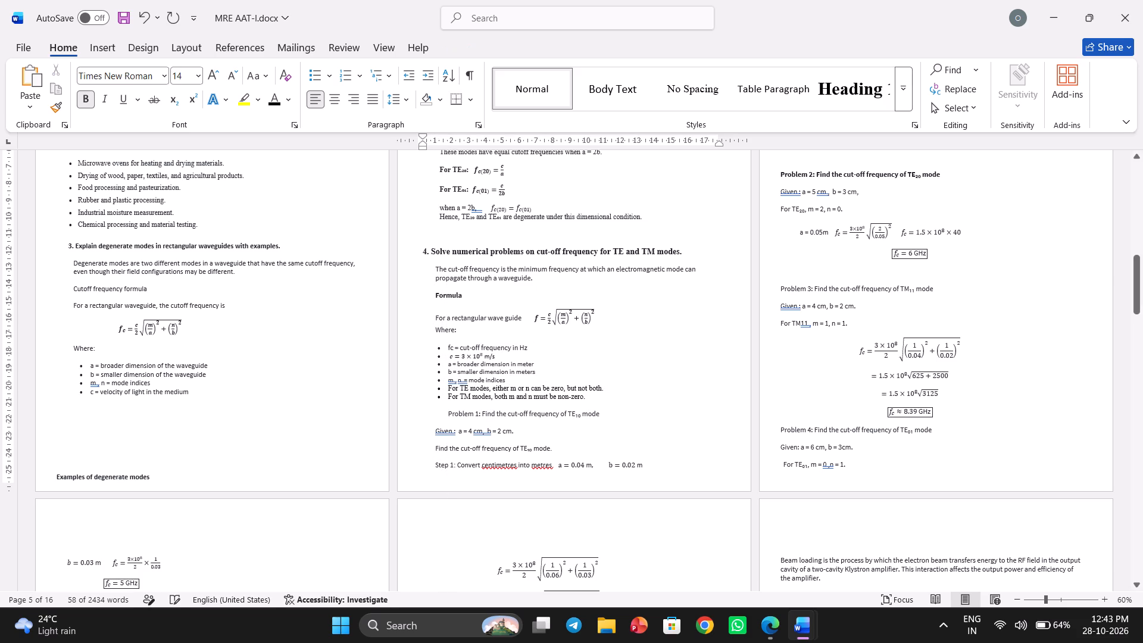
Format question 4's text, from "The cut-off frequency" through Problem 1's "Step 1" line, in Times New Roman, size 12.
drag(658, 473, 429, 283)
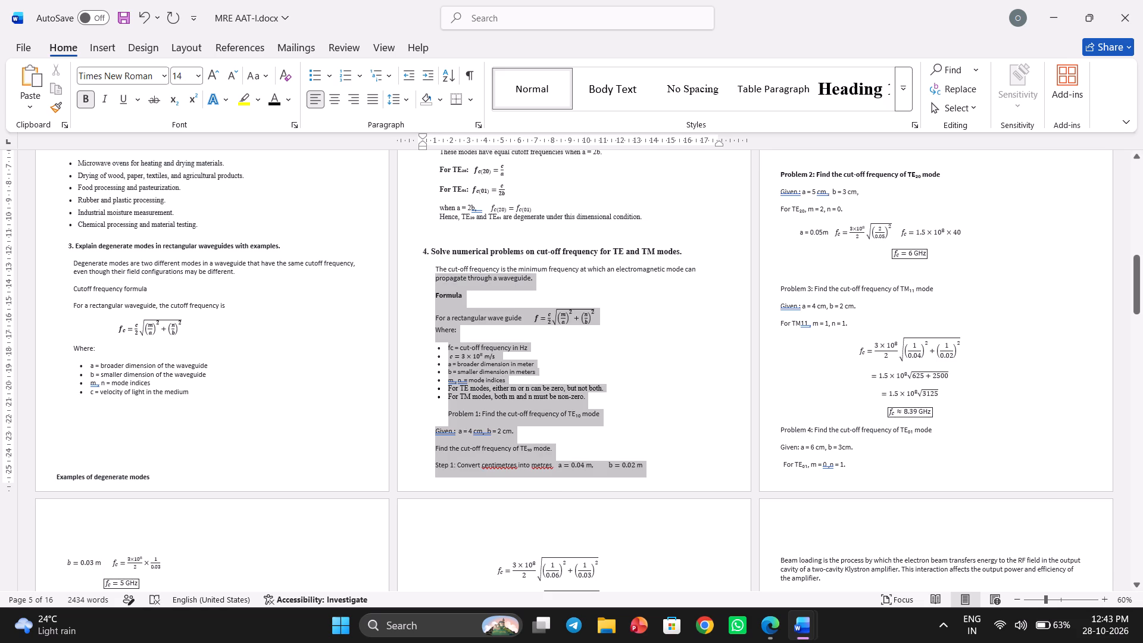
drag(429, 283, 432, 272)
click(167, 76)
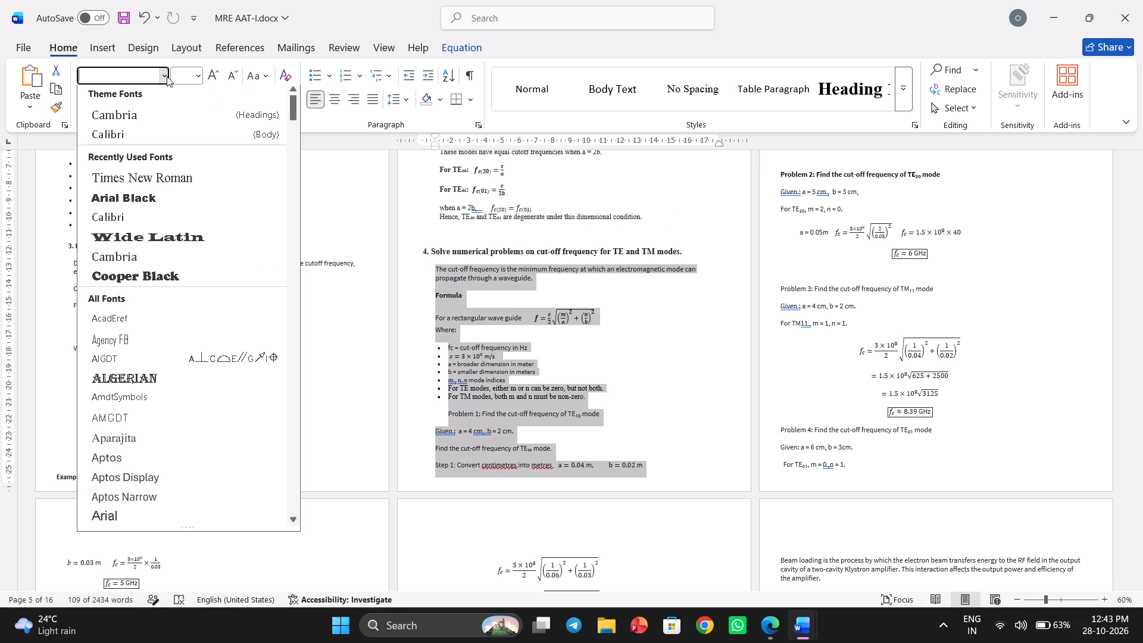
click(142, 183)
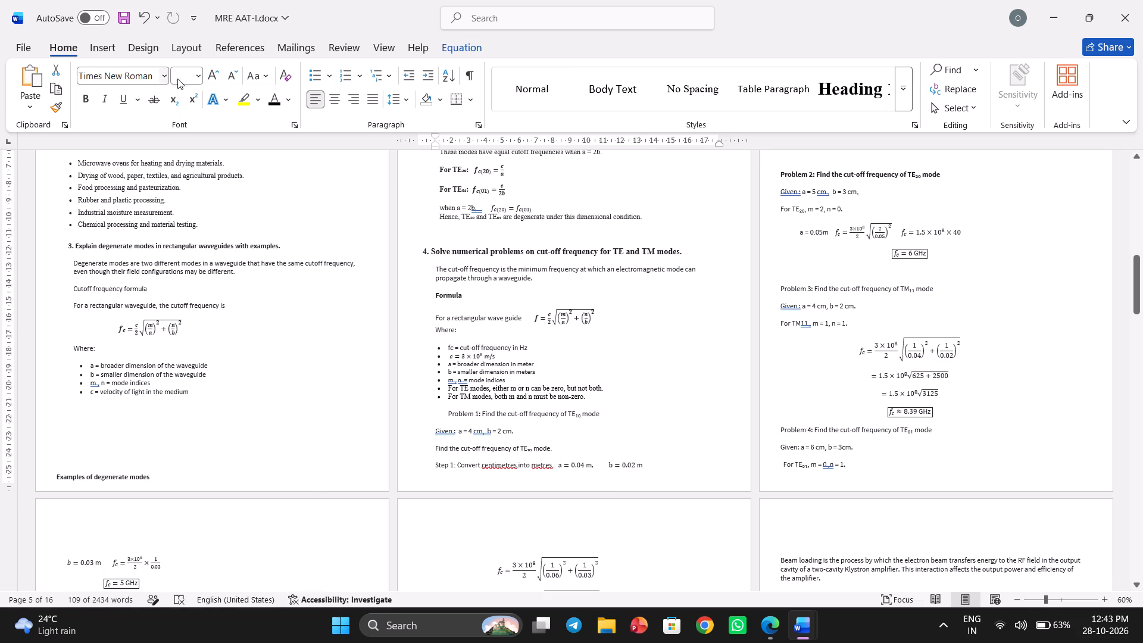
click(196, 74)
click(186, 167)
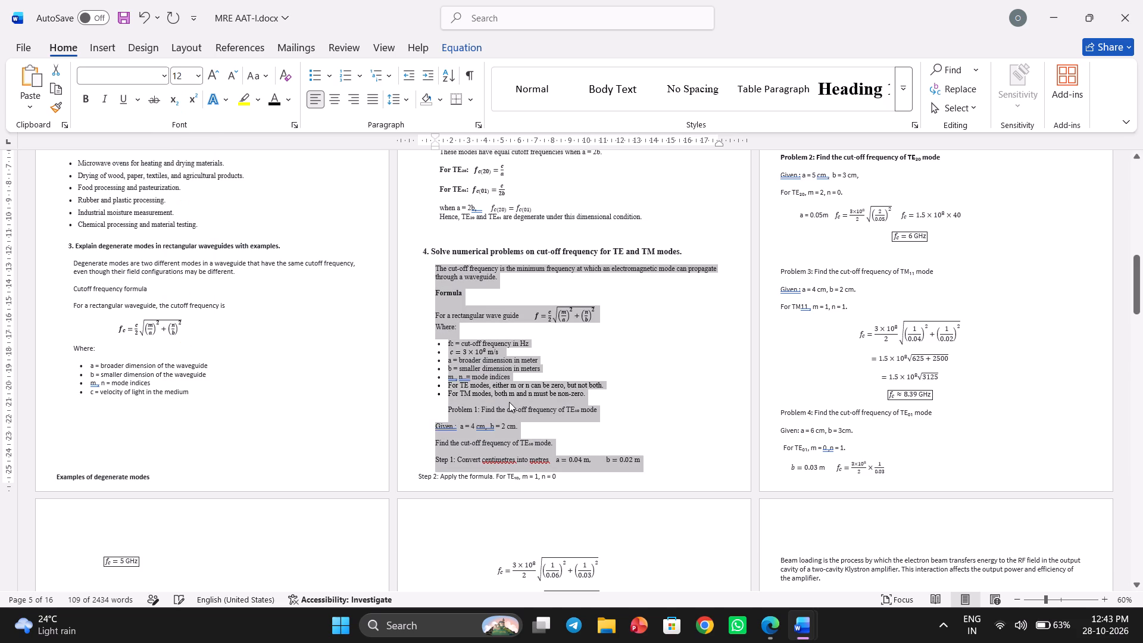
Justify question 4's text from "The cut-off frequency" through Problem 1's "Step 1" line.
click(398, 102)
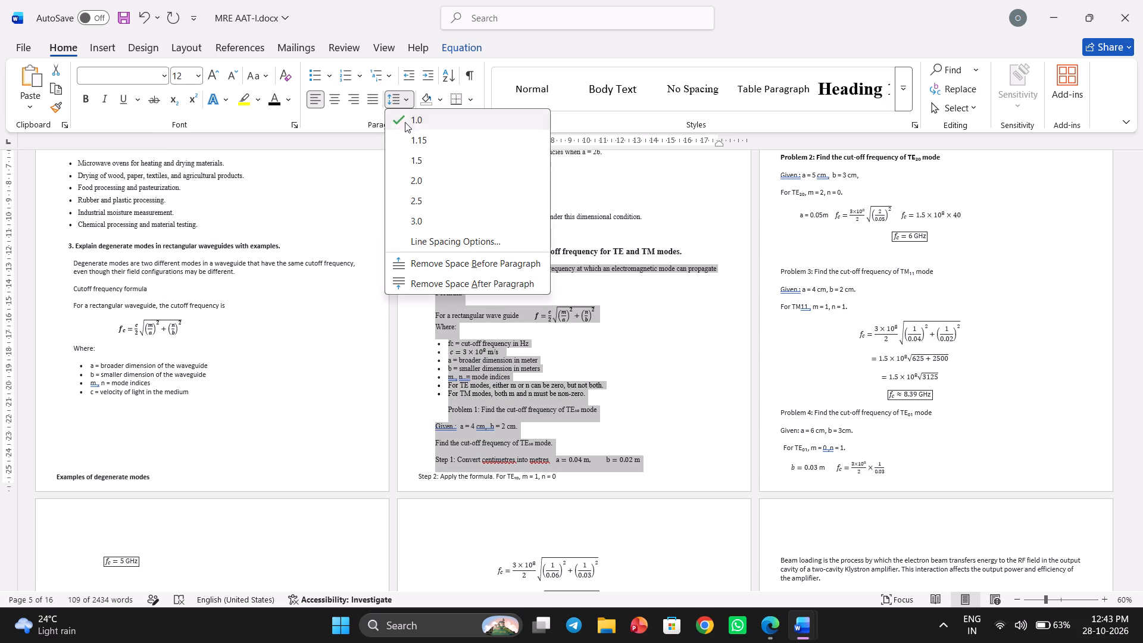
click(366, 104)
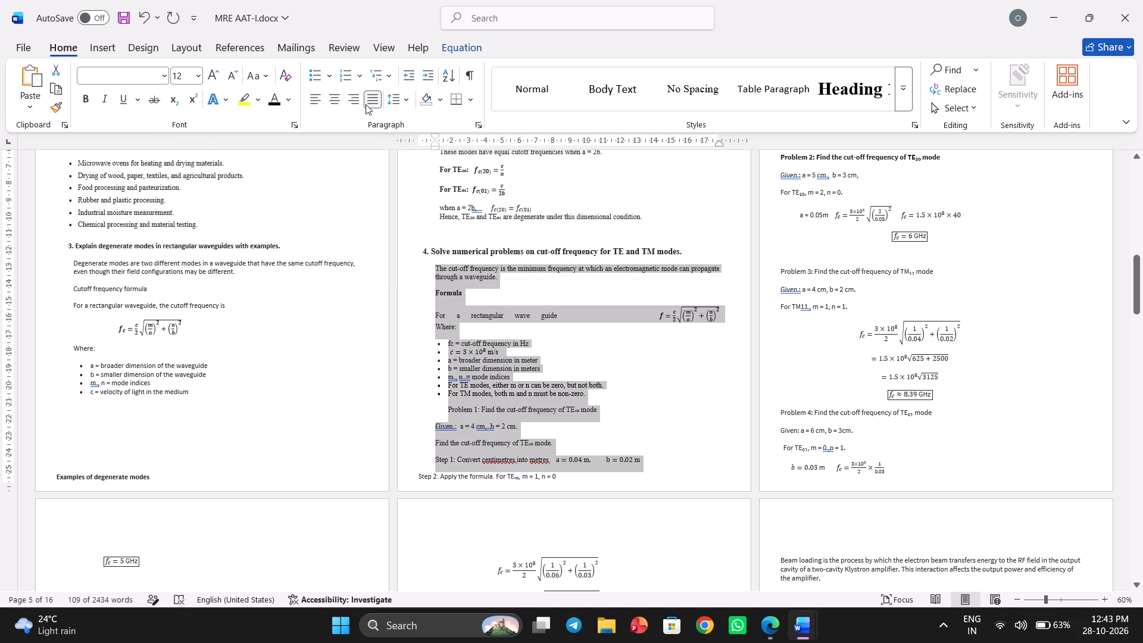
click(617, 331)
Put the cut-off formula on its own line below "For a rectangular wave guide" and offset it with three spaces.
click(645, 314)
key(Return)
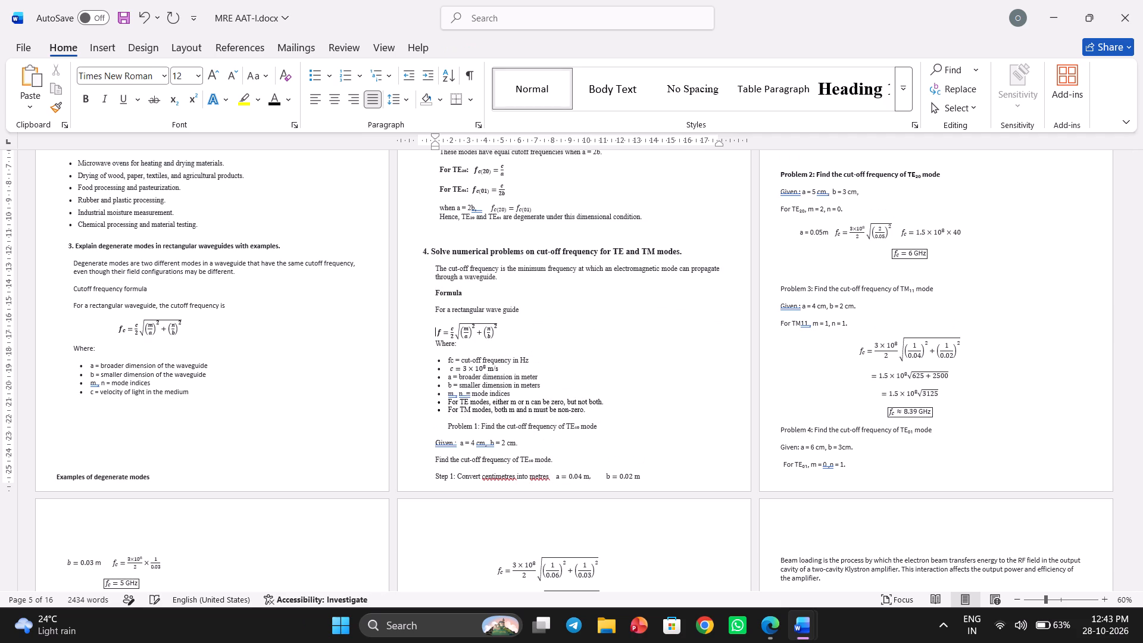
key(space)
key(space)
key(space)
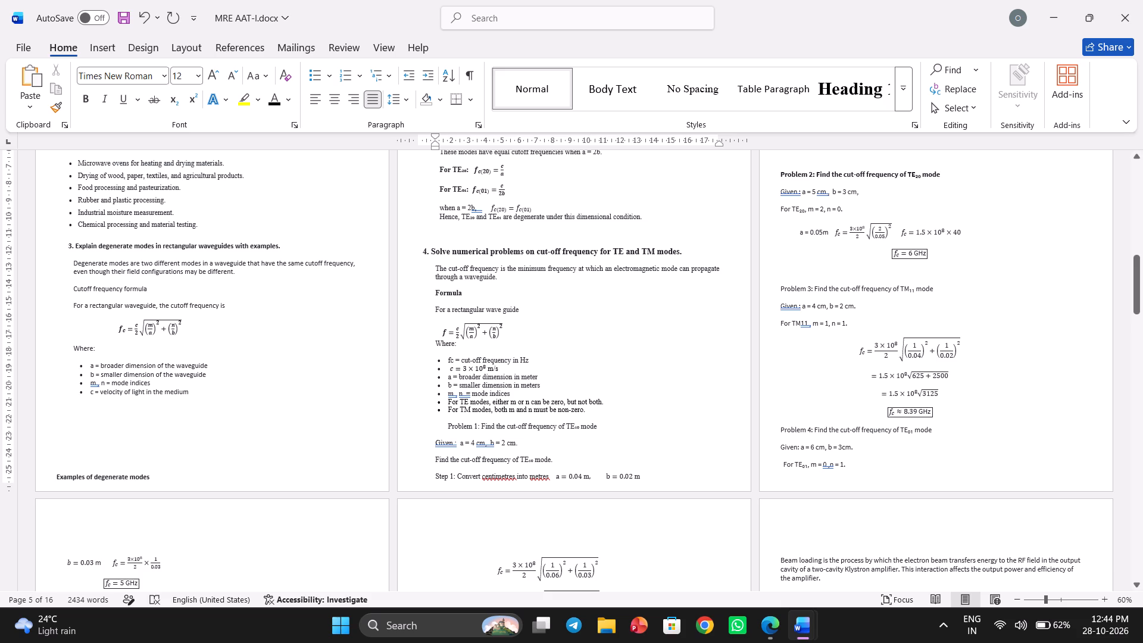
Insert a blank line after Problem 1's "Find the cut-off frequency" sentence to push "Step 1" onto the next page.
click(560, 454)
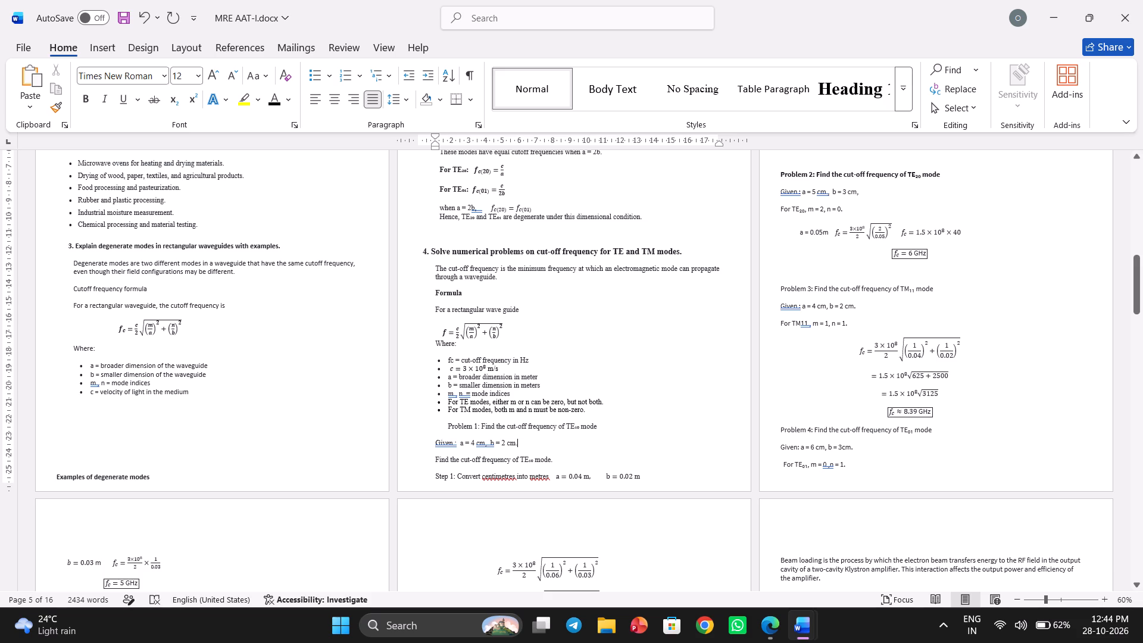
click(569, 462)
key(Return)
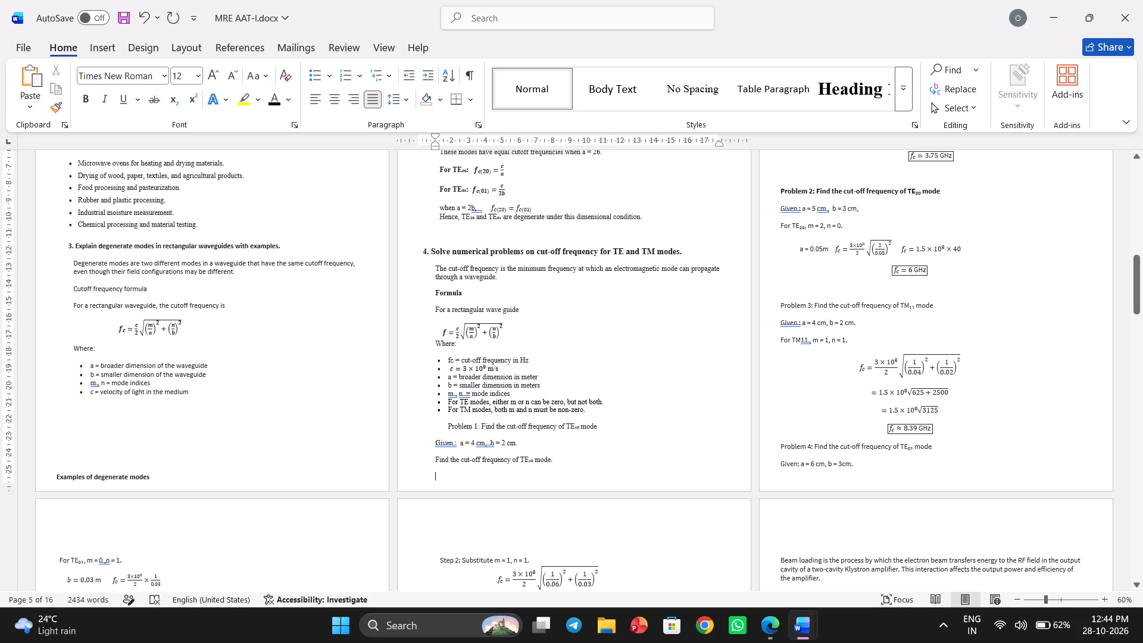
Insert blank lines after question 4's last bullet, "For TM modes, both m and n must be non-zero", to push Problem 1 onto the next page.
click(608, 412)
key(Return)
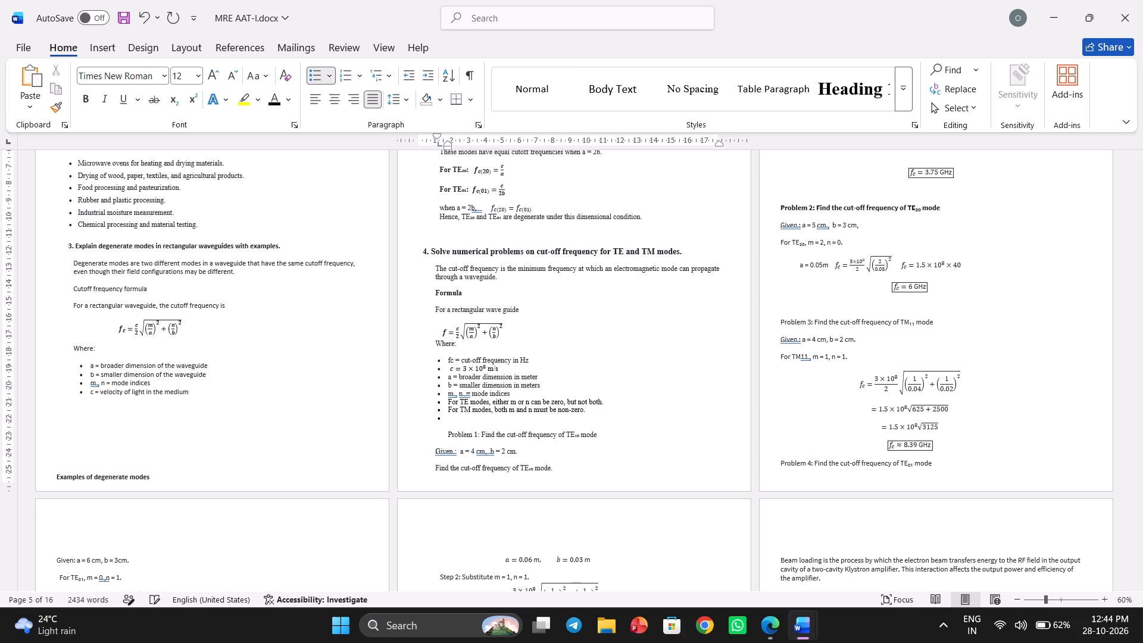
key(Return)
key(Return)
key(Return)
key(Return)
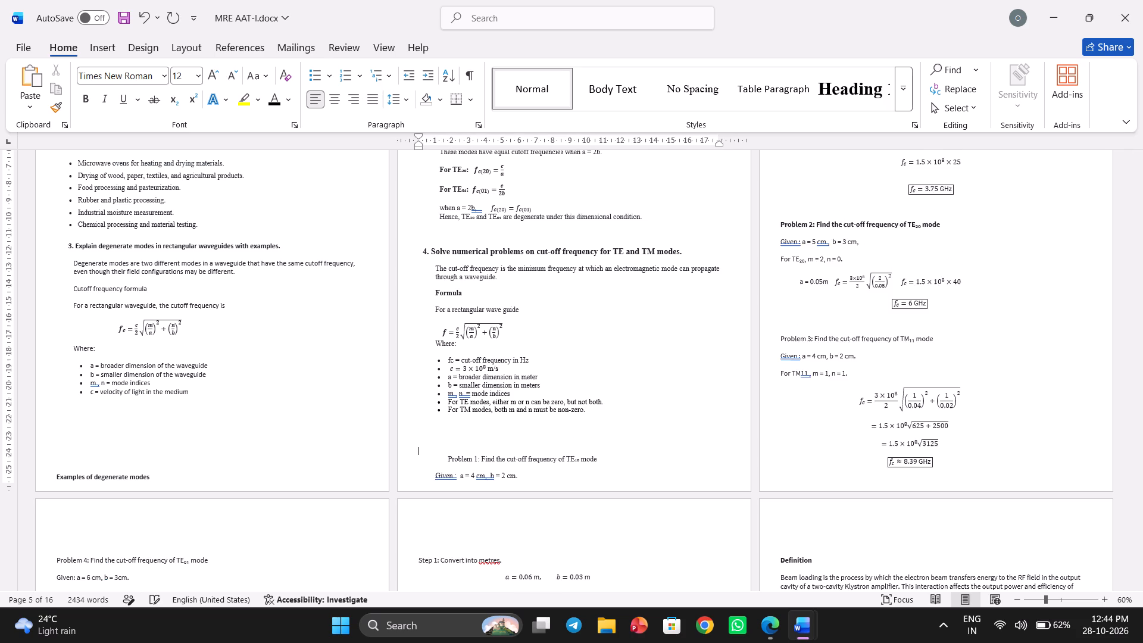
key(Return)
key(Return)
key(Return)
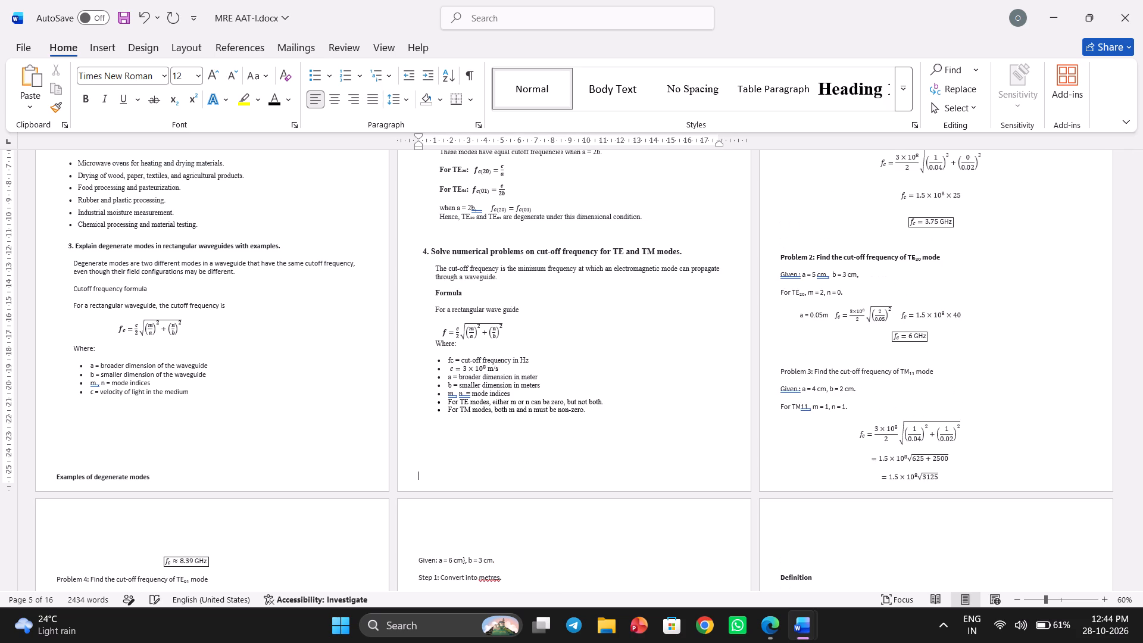
Insert two blank lines below question 3's "Where" bullets to push the "Examples of degenerate modes" heading onto the next page.
click(71, 445)
key(Return)
key(Return)
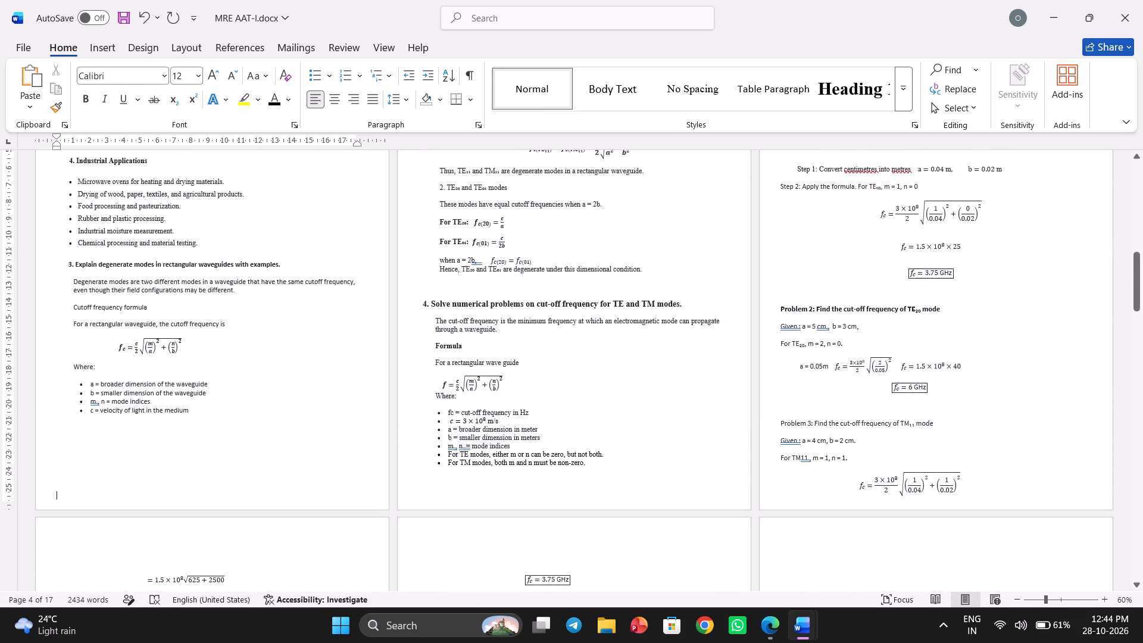
Format the bullet list under question 4's "Where:" in Times New Roman with 1.5 line spacing.
drag(601, 480, 454, 399)
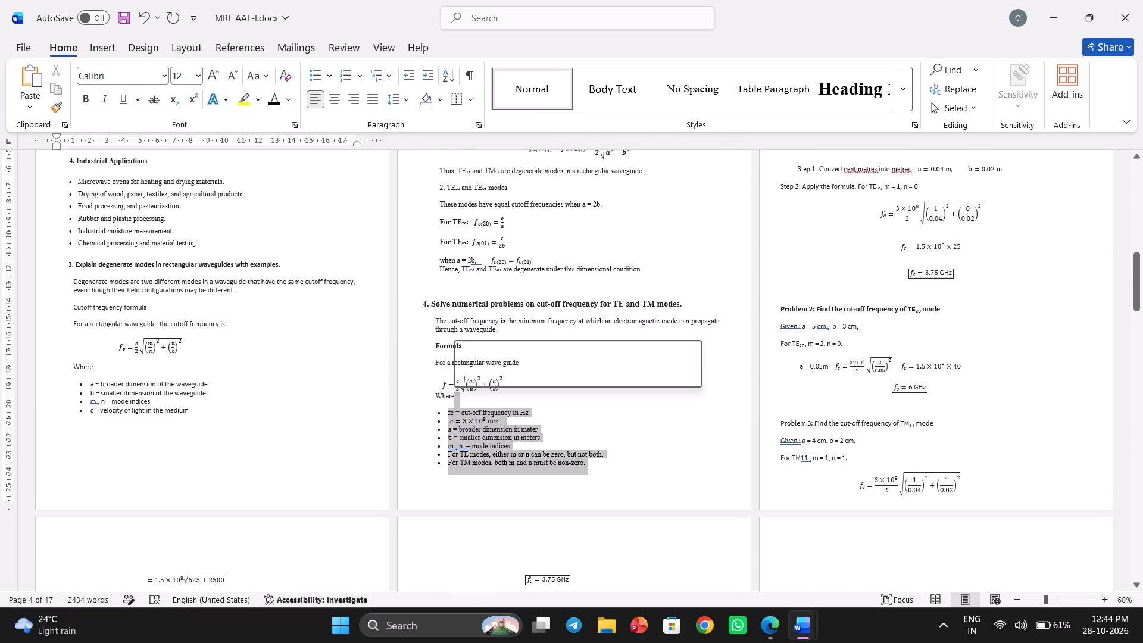
click(539, 352)
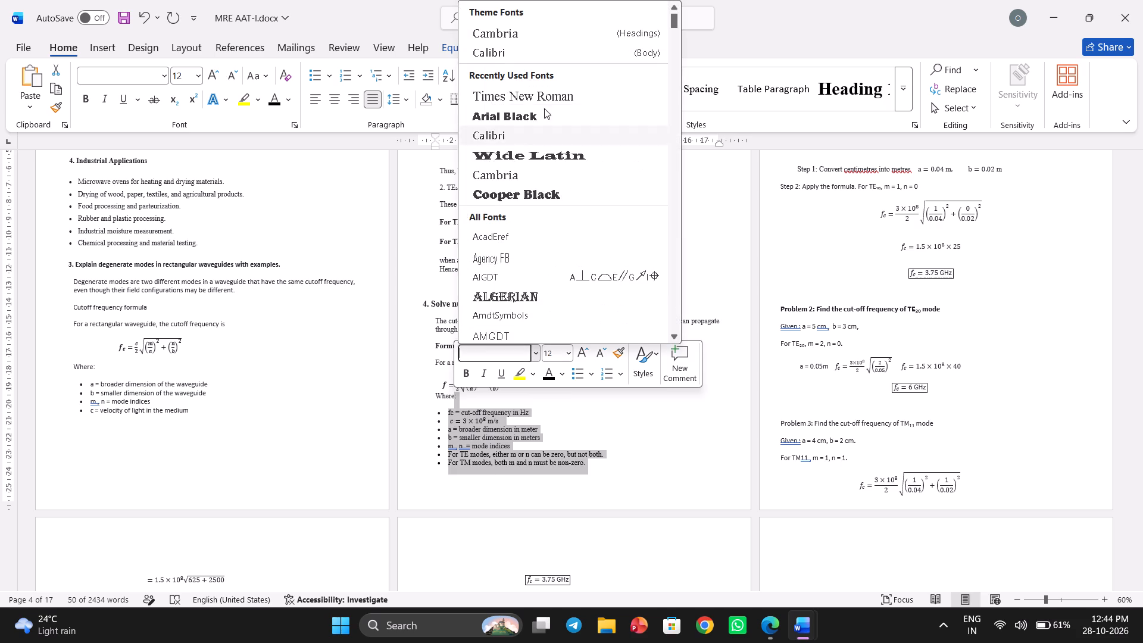
click(523, 97)
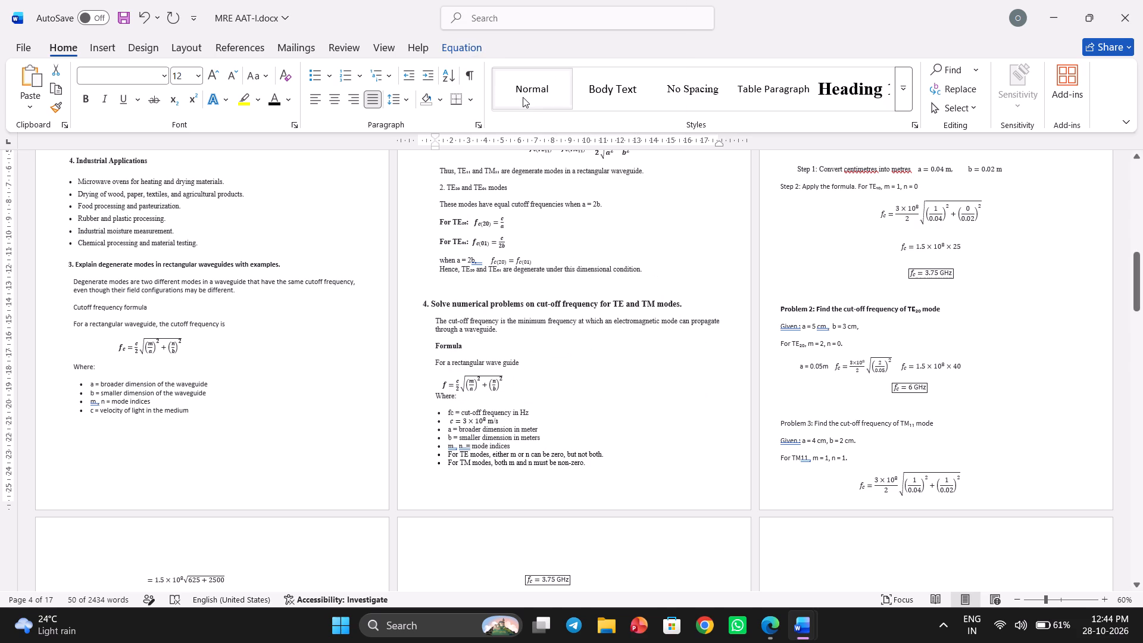
click(400, 103)
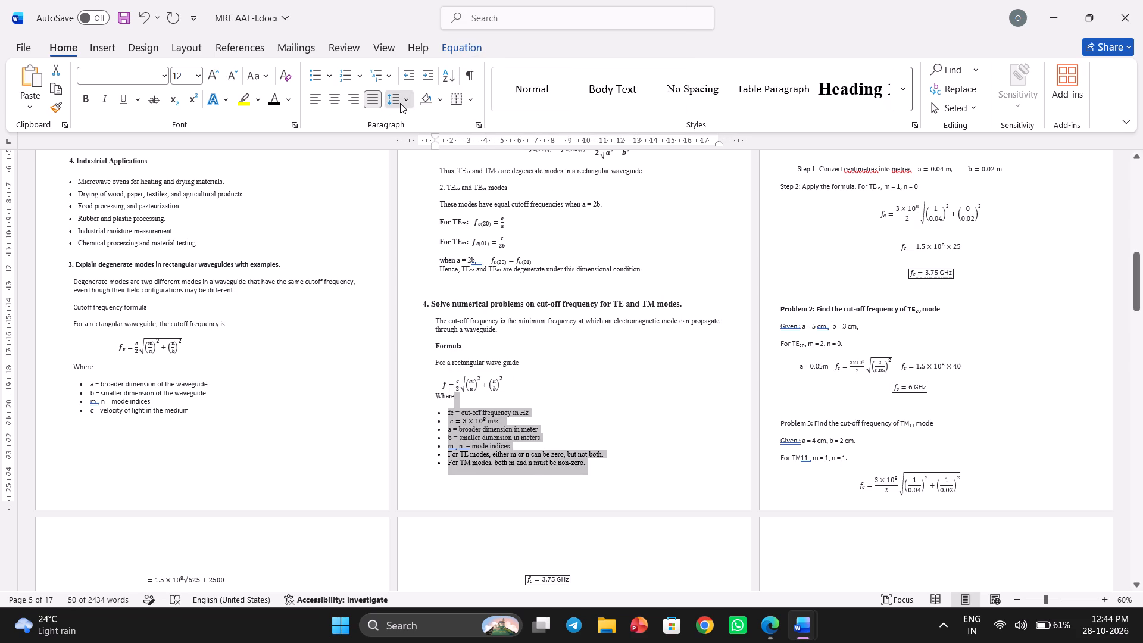
click(411, 157)
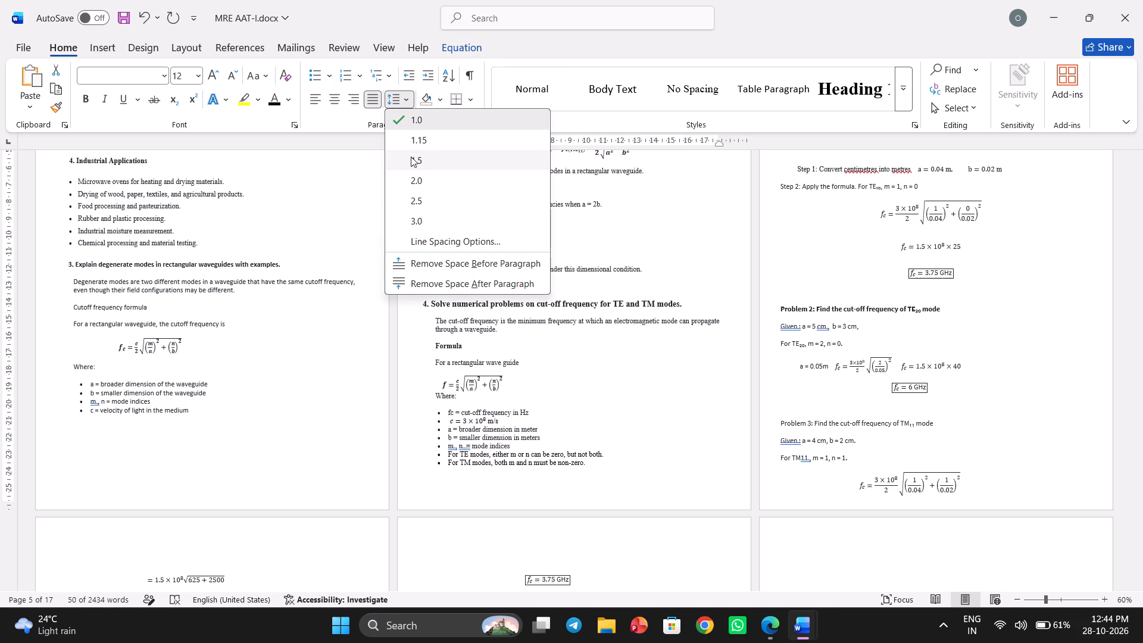
click(589, 387)
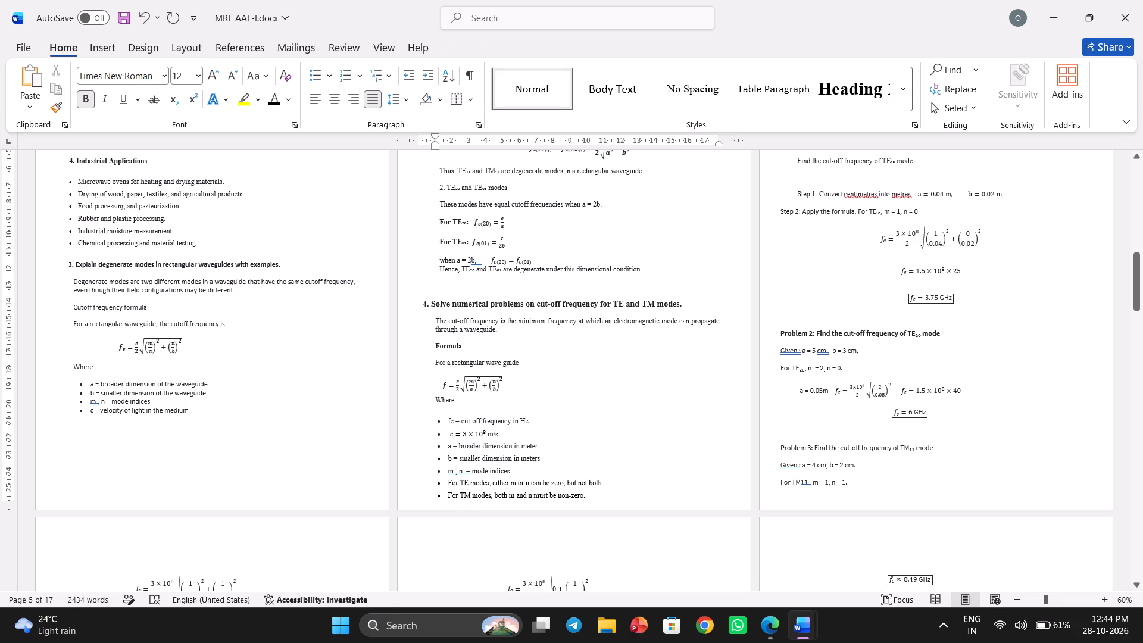
Delete the blank line above question 4's heading and the surplus blank lines above the Problem 1 heading.
click(439, 292)
key(BackSpace)
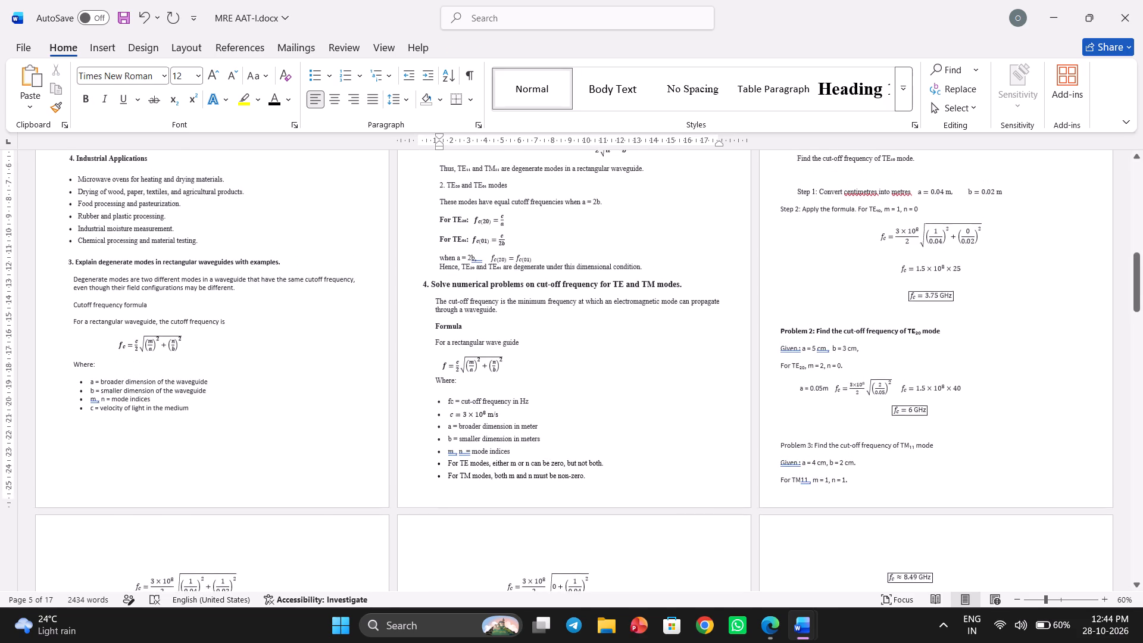
drag(842, 300, 828, 241)
key(BackSpace)
key(BackSpace)
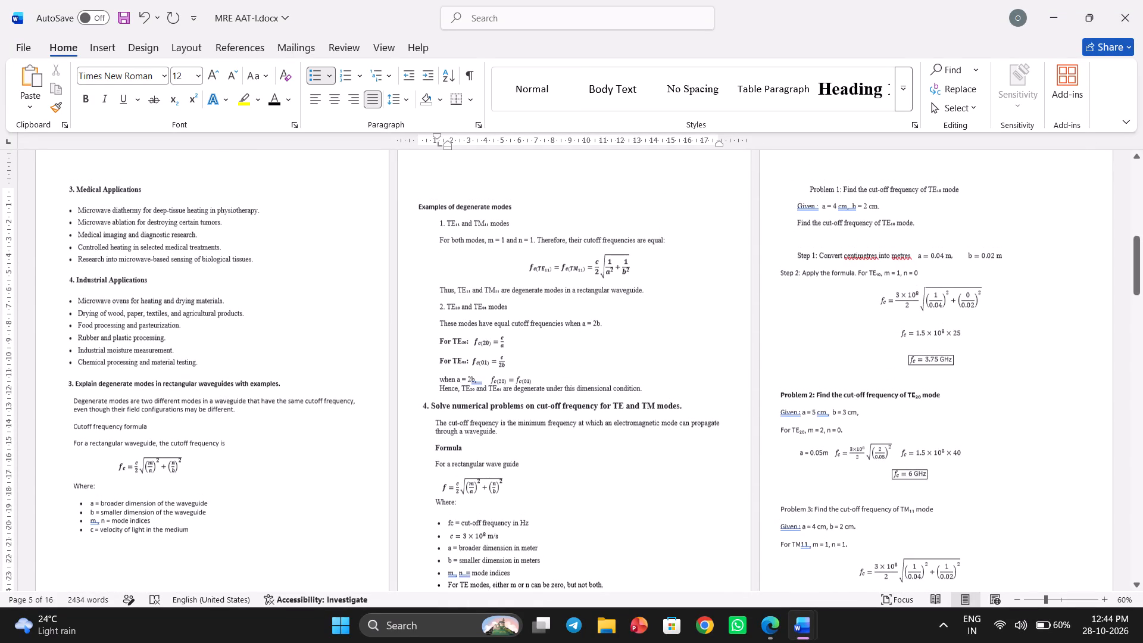
Remove the indent from the "Problem 1: Find the cut-off frequency" heading line so it starts at the page margin.
click(807, 191)
key(BackSpace)
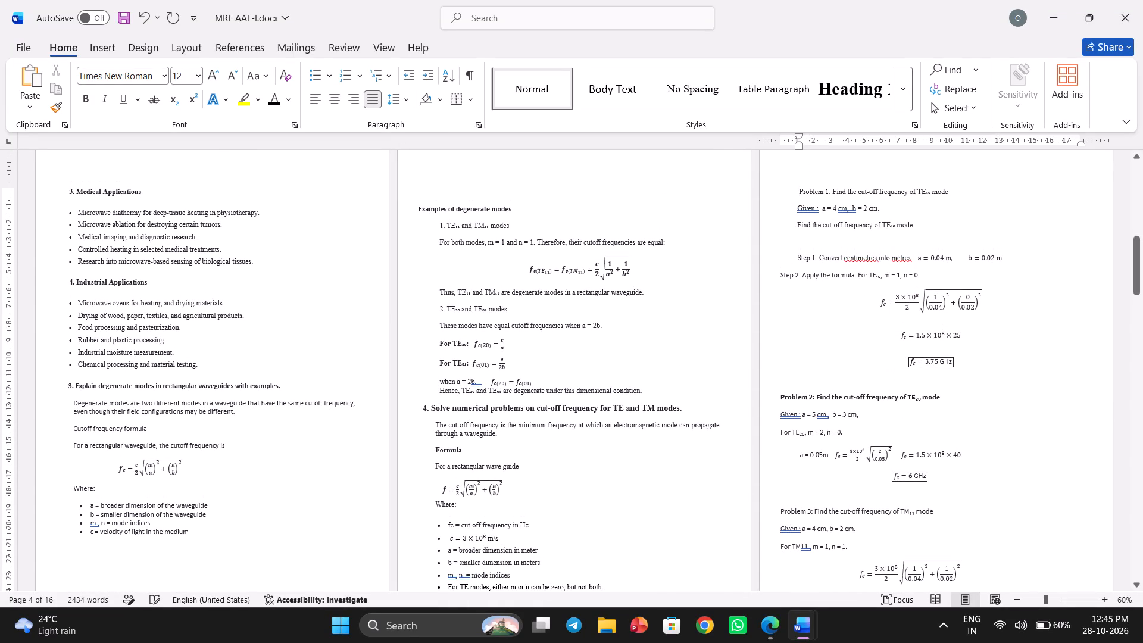
key(BackSpace)
Set question 4's Problem 1, from its heading through the boxed 3.75 GHz answer, in Times New Roman.
drag(781, 190, 972, 372)
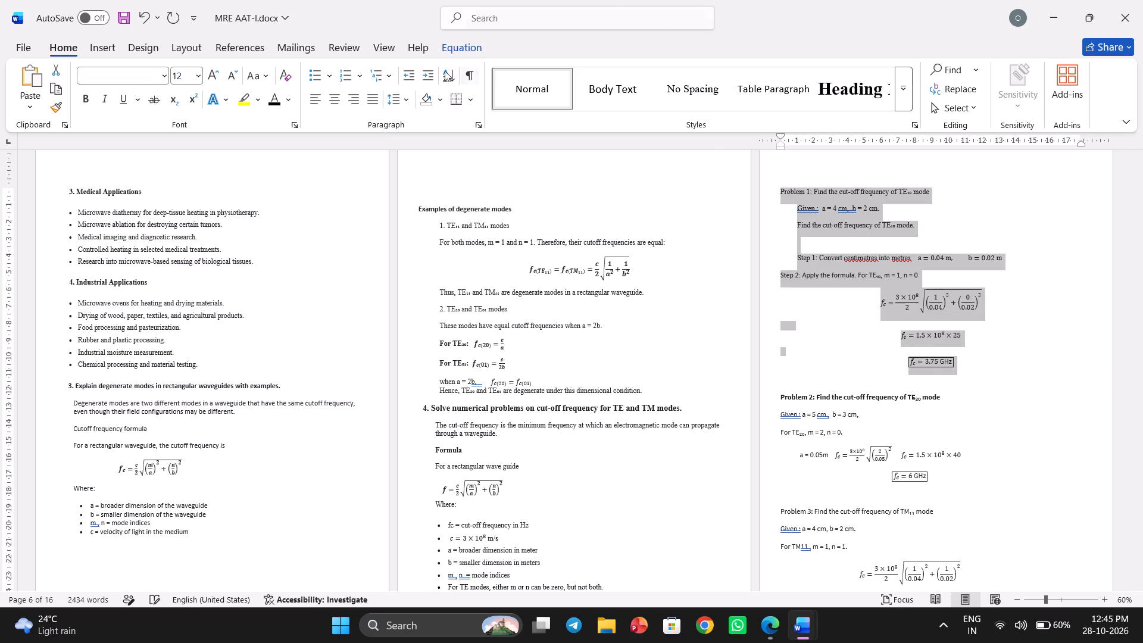
click(164, 79)
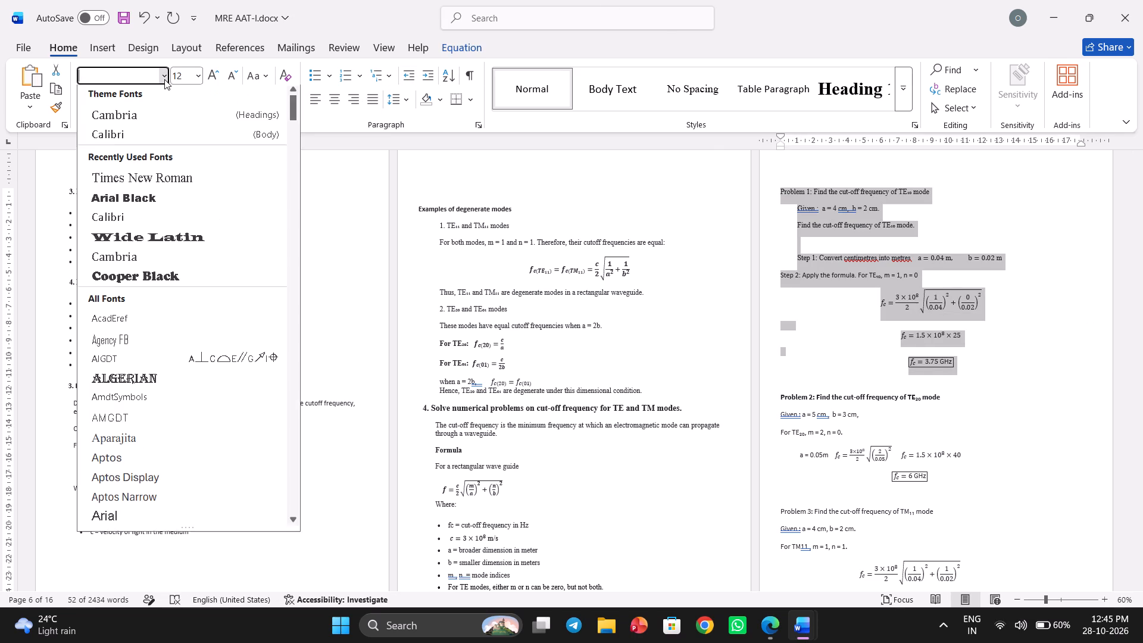
click(160, 183)
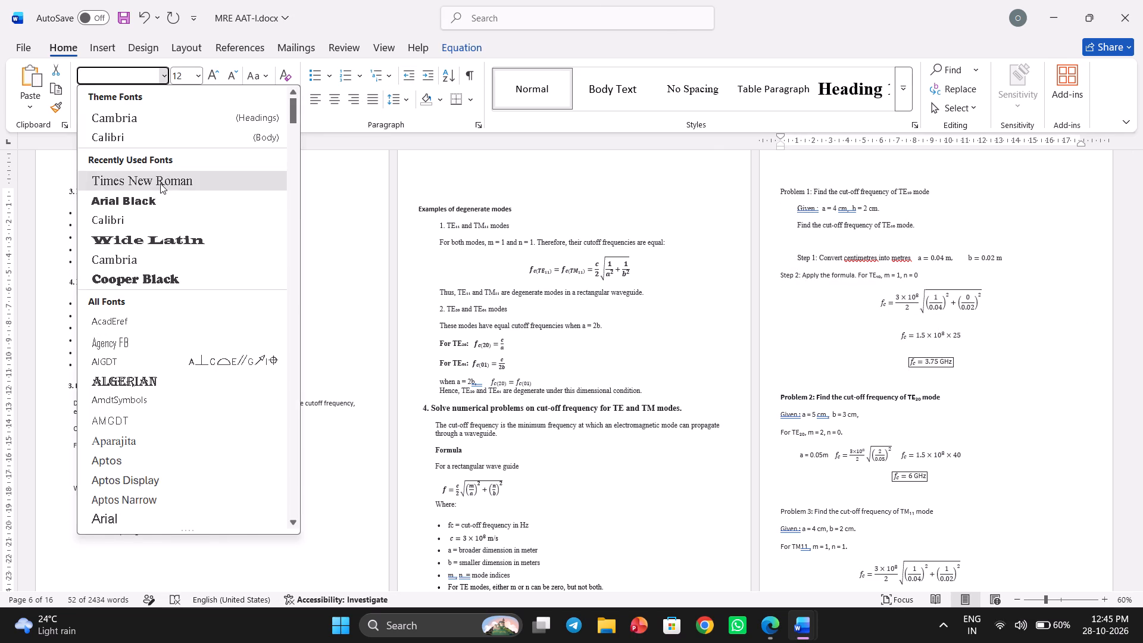
click(164, 76)
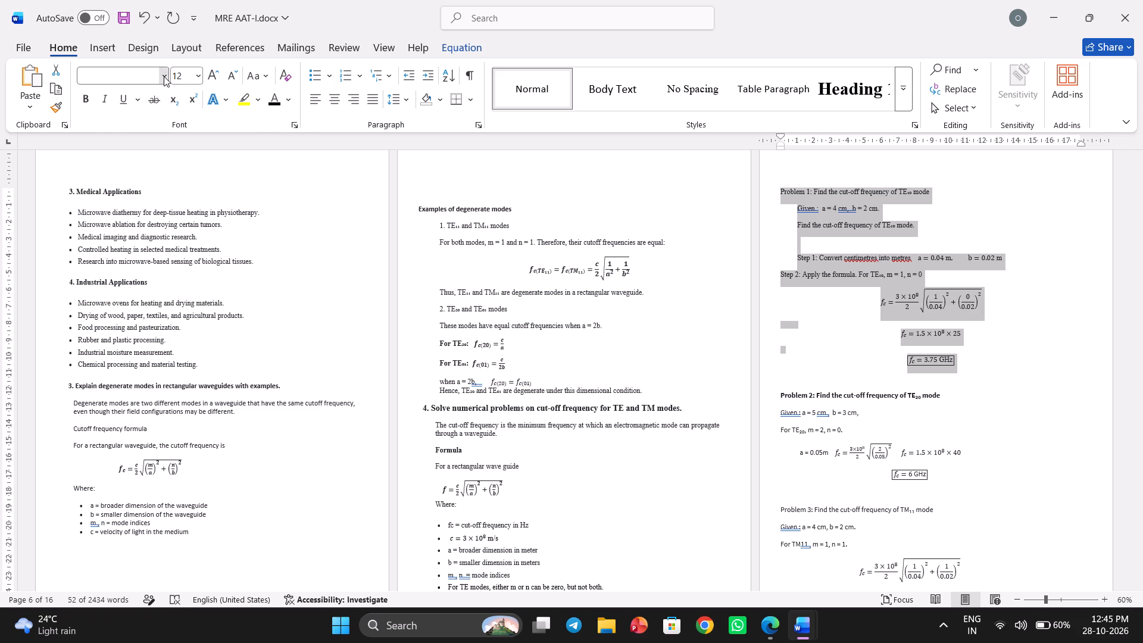
click(155, 185)
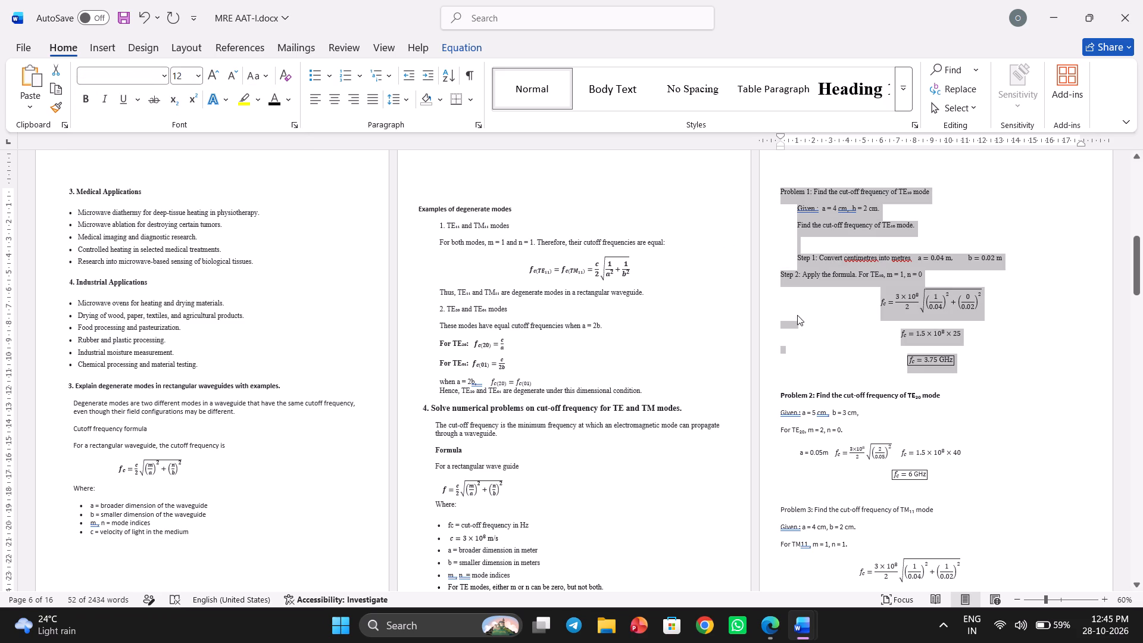
click(836, 315)
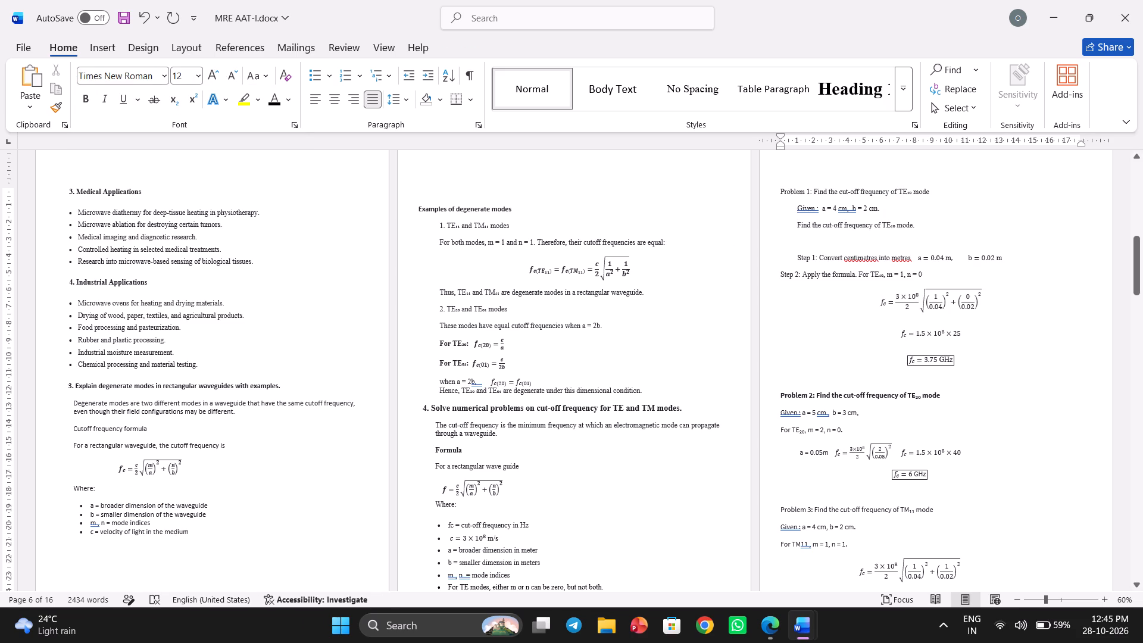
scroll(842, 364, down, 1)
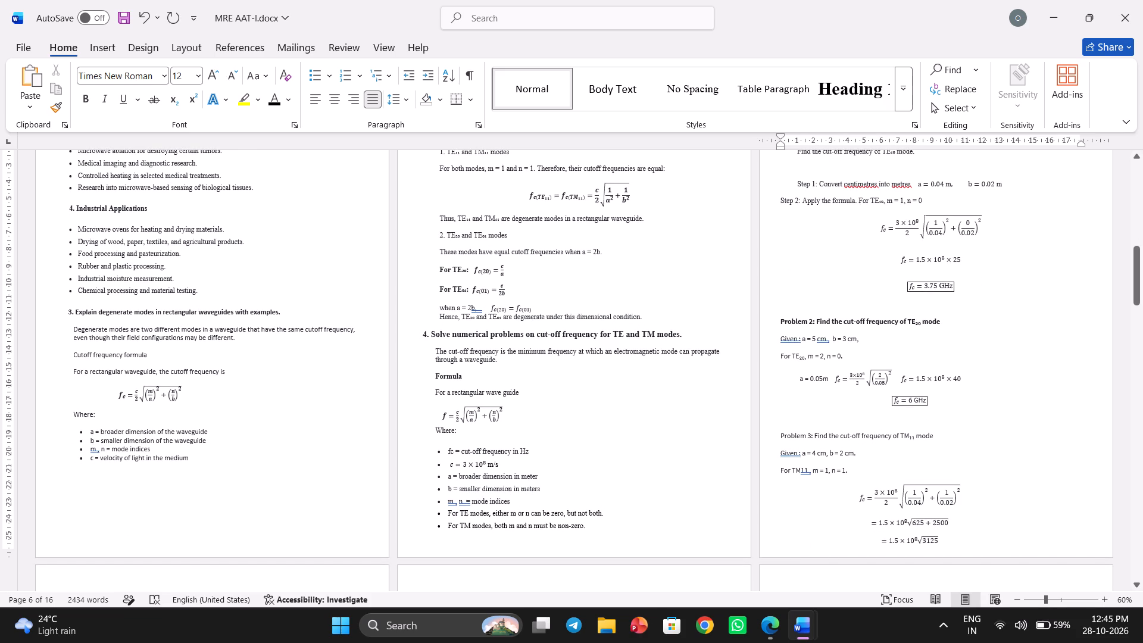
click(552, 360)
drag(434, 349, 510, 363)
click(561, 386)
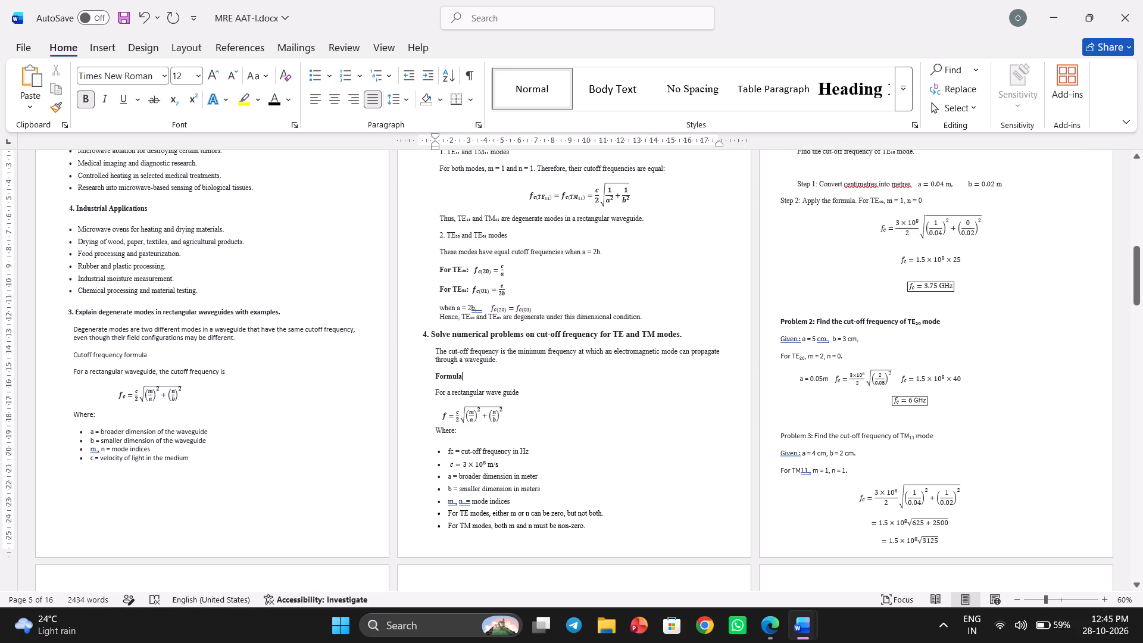
Insert three blank lines after Problem 3's "m = 1, n = 1" line to push its formula onto the next page.
scroll(561, 386, down, 1)
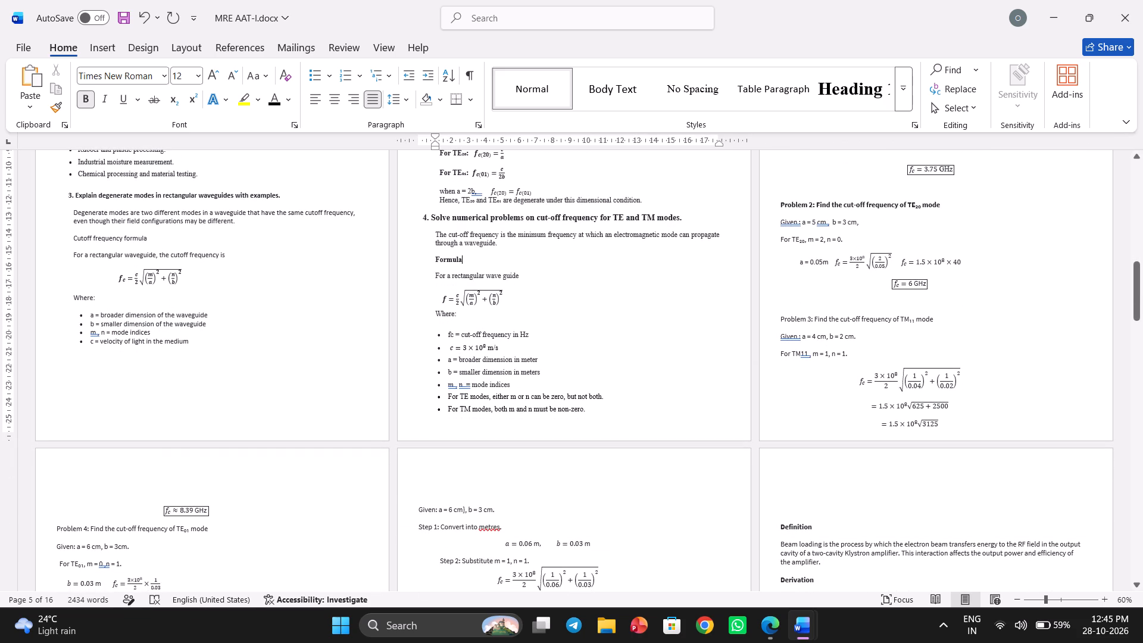
click(867, 351)
key(Return)
key(Return)
key(Return)
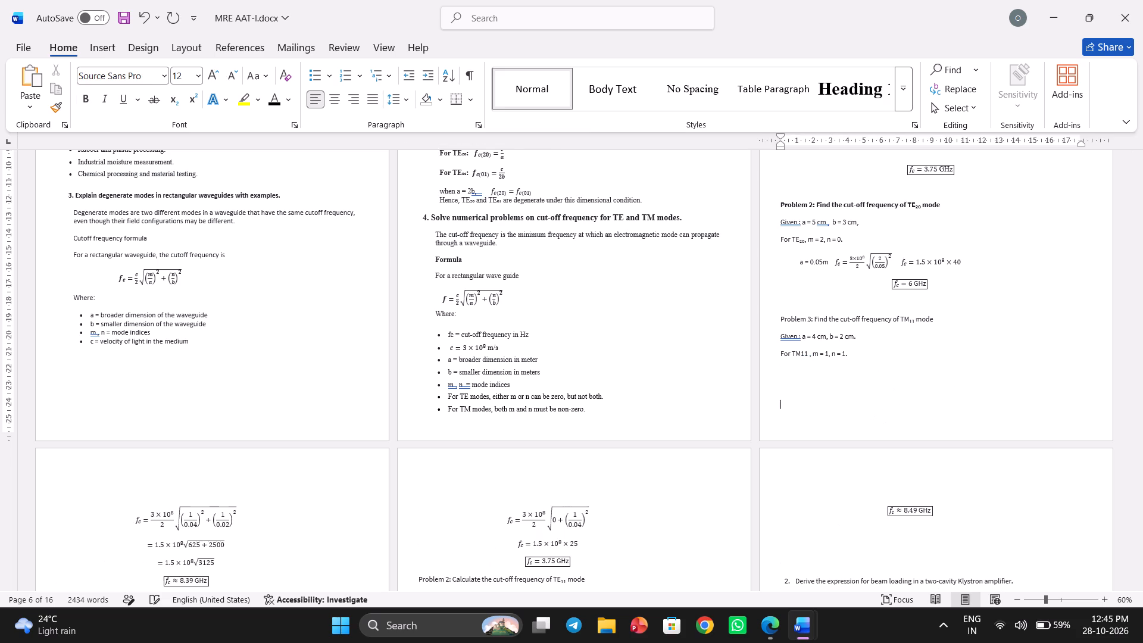
Set a common left indent of about 0.75 cm for question 4's text from Problem 1 through Problem 3's "m = 1, n = 1" line.
drag(772, 202, 848, 366)
scroll(848, 366, up, 1)
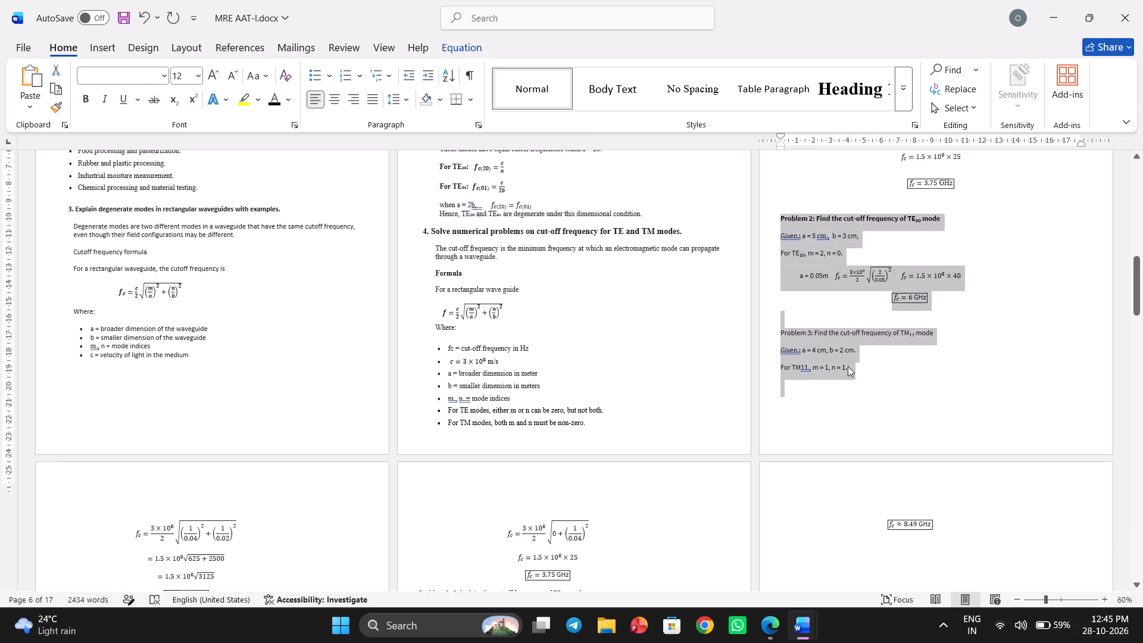
scroll(848, 366, up, 1)
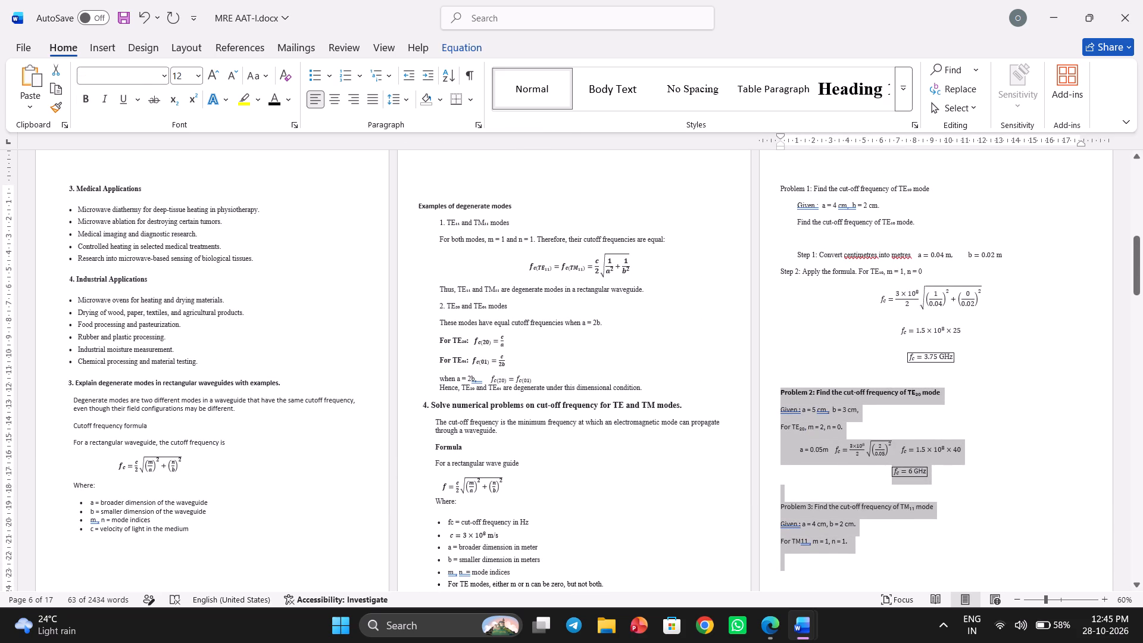
drag(778, 188, 848, 579)
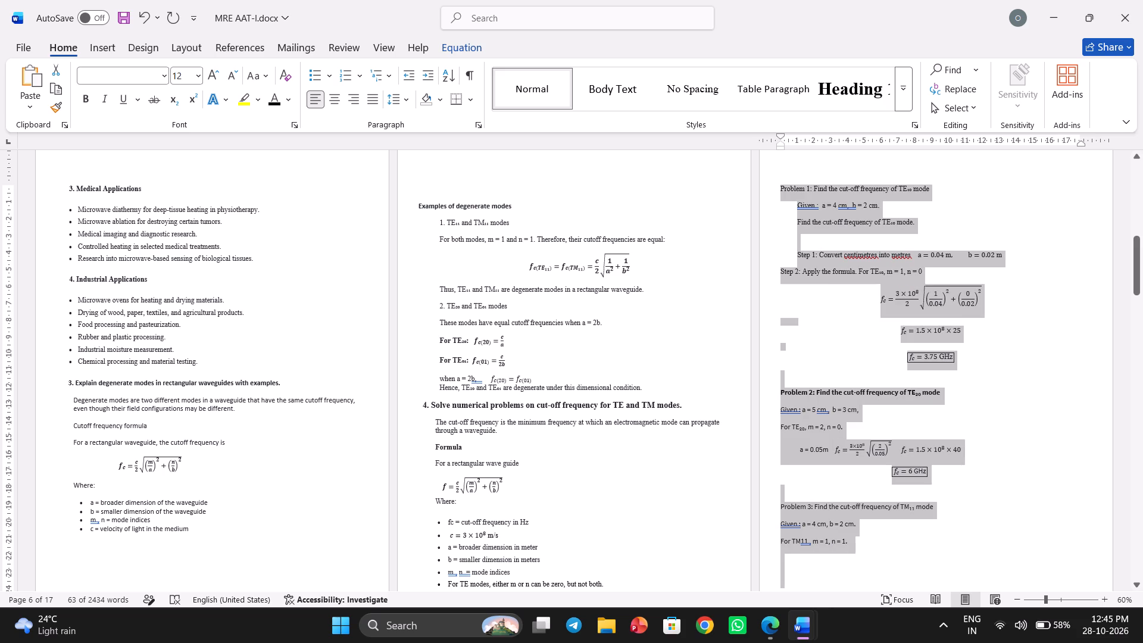
drag(848, 579, 866, 558)
scroll(866, 558, up, 1)
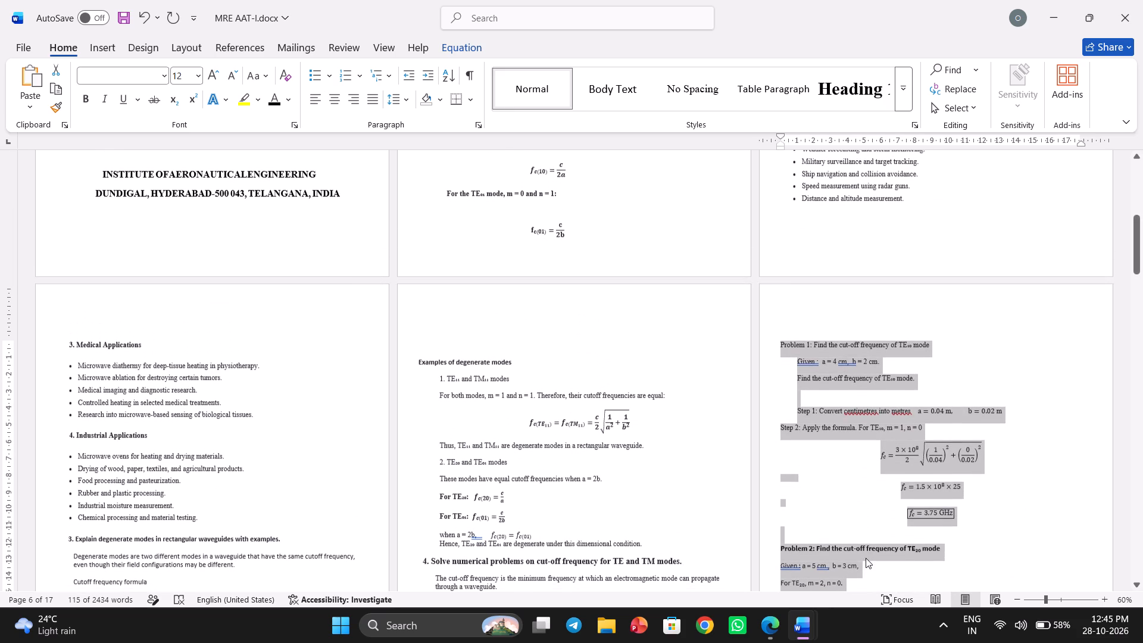
drag(781, 147, 797, 148)
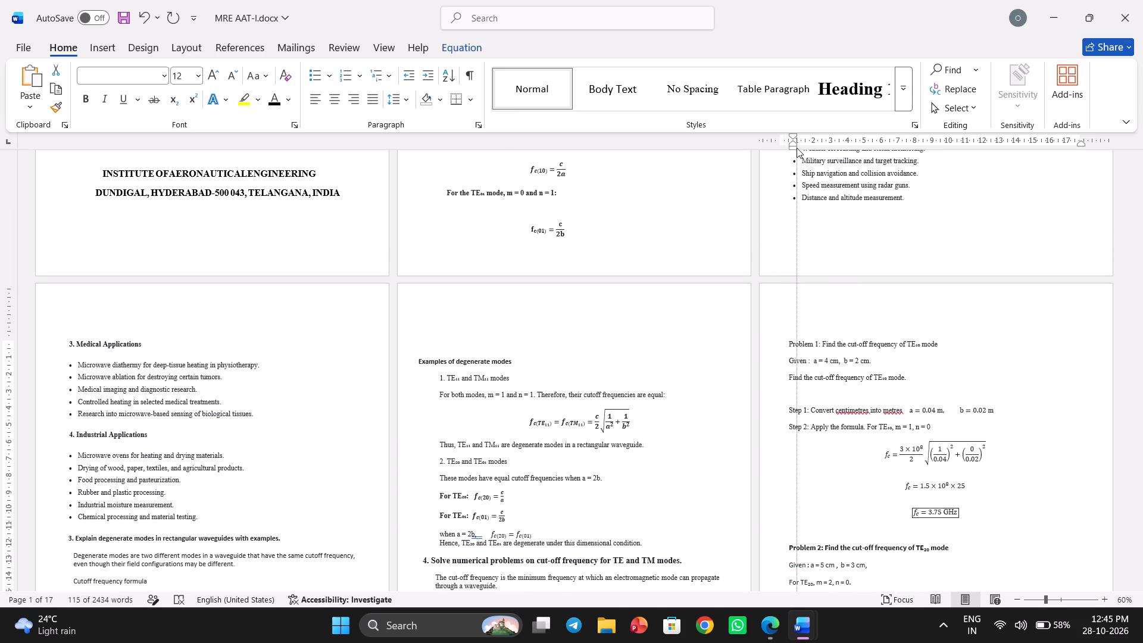
drag(797, 148, 794, 153)
scroll(817, 395, down, 1)
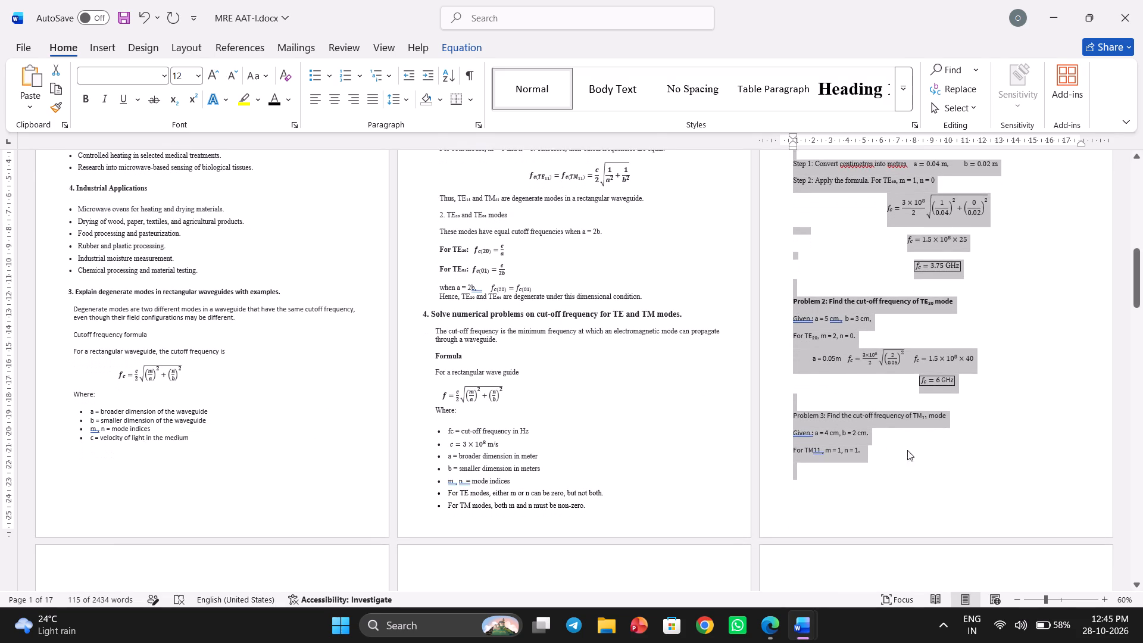
click(927, 468)
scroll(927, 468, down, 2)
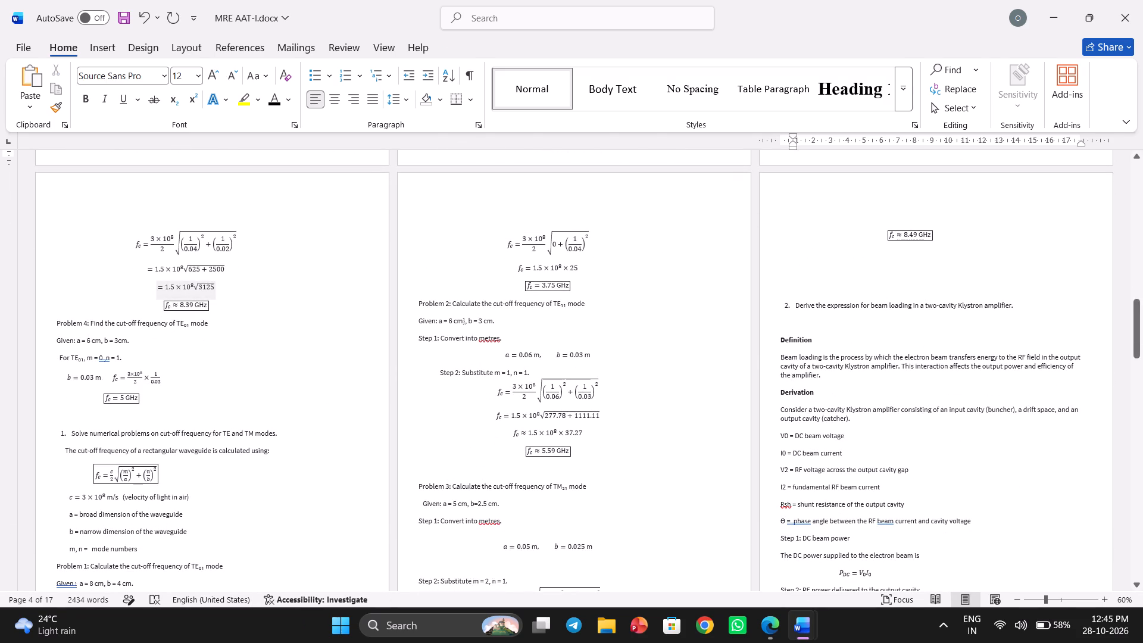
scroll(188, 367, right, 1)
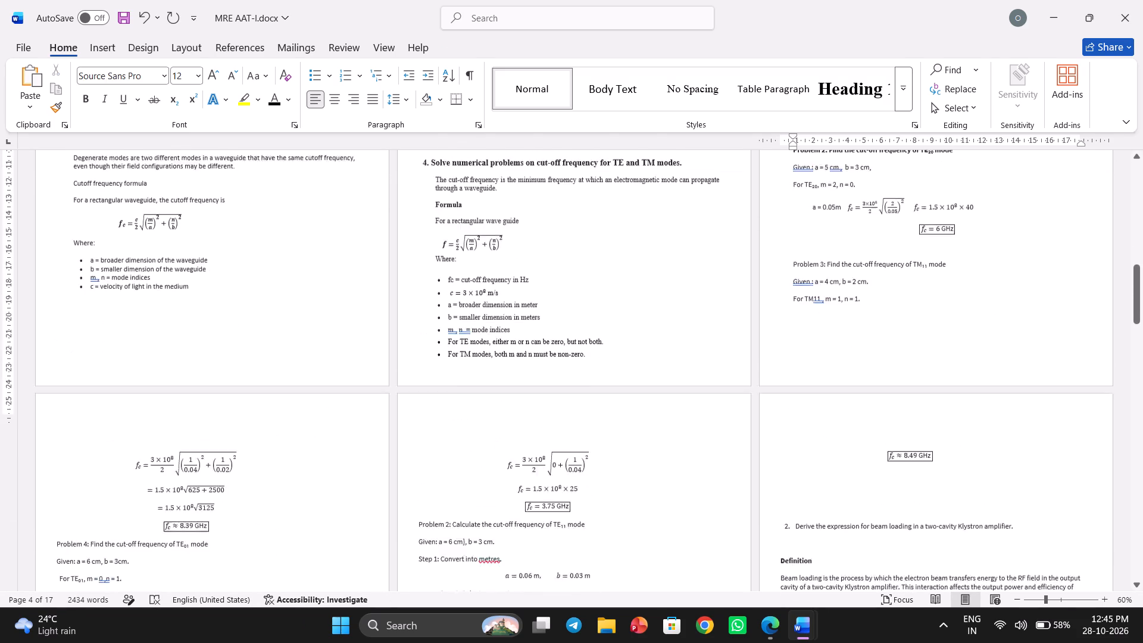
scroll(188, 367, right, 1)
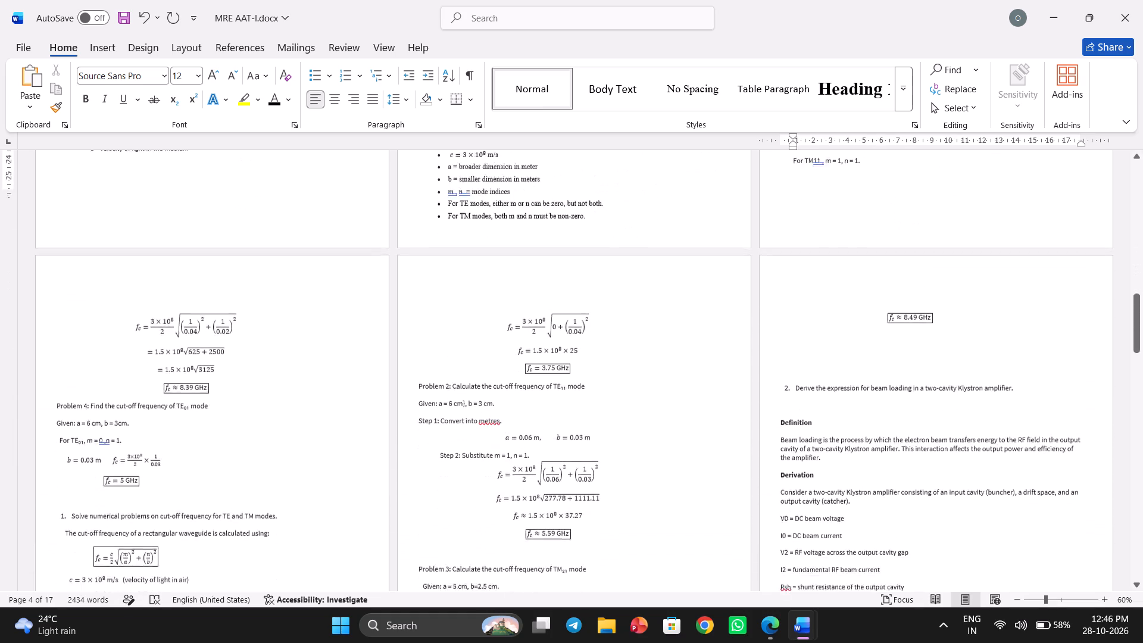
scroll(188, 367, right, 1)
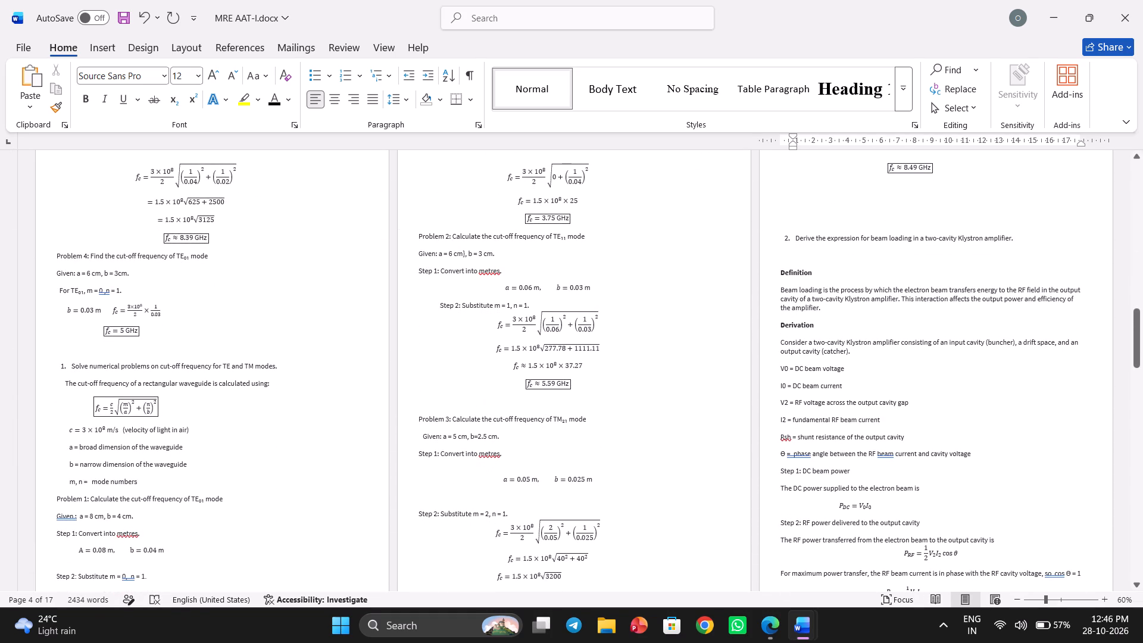
Replace the automatic list number before "Solve numerical problems on cut-off frequency for TE and TM modes" with a manual "5. ".
double_click(62, 361)
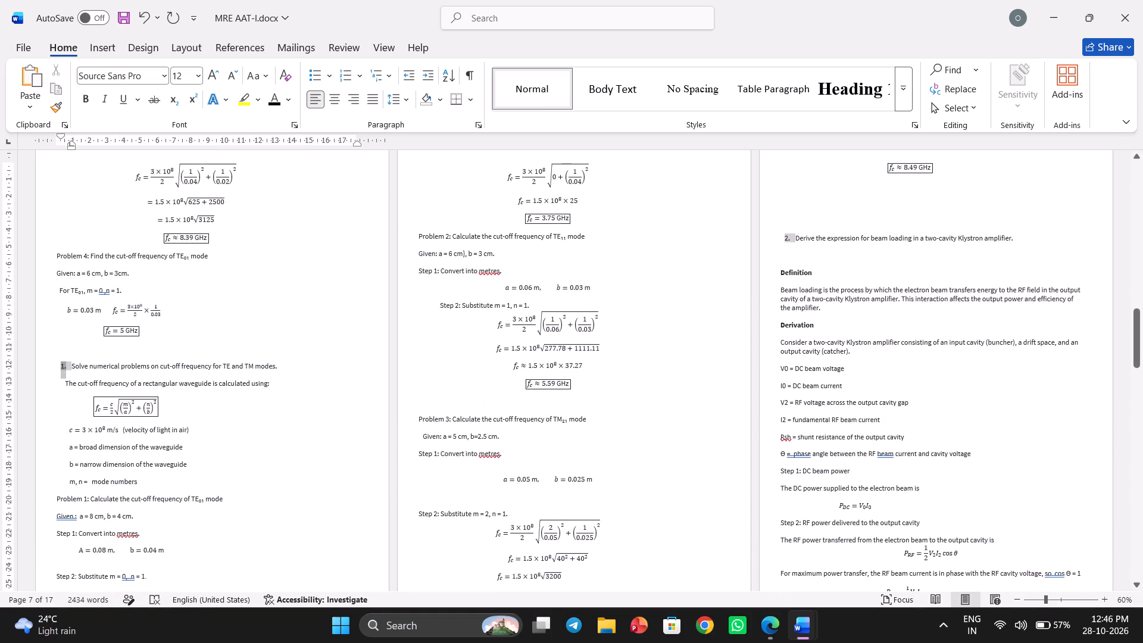
key(5)
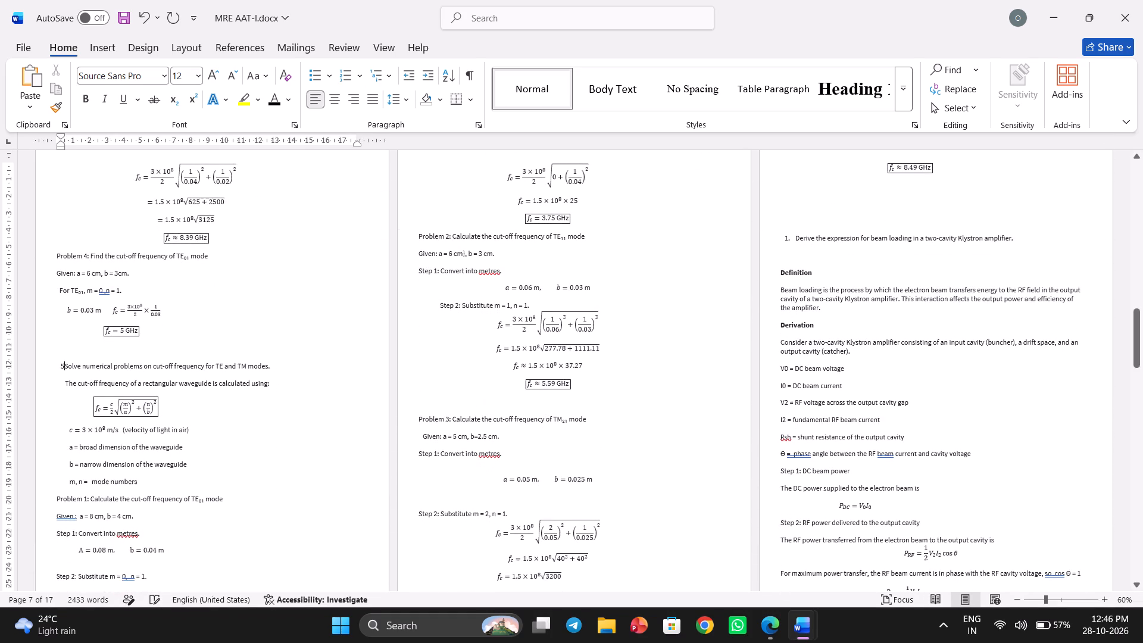
key(period)
key(space)
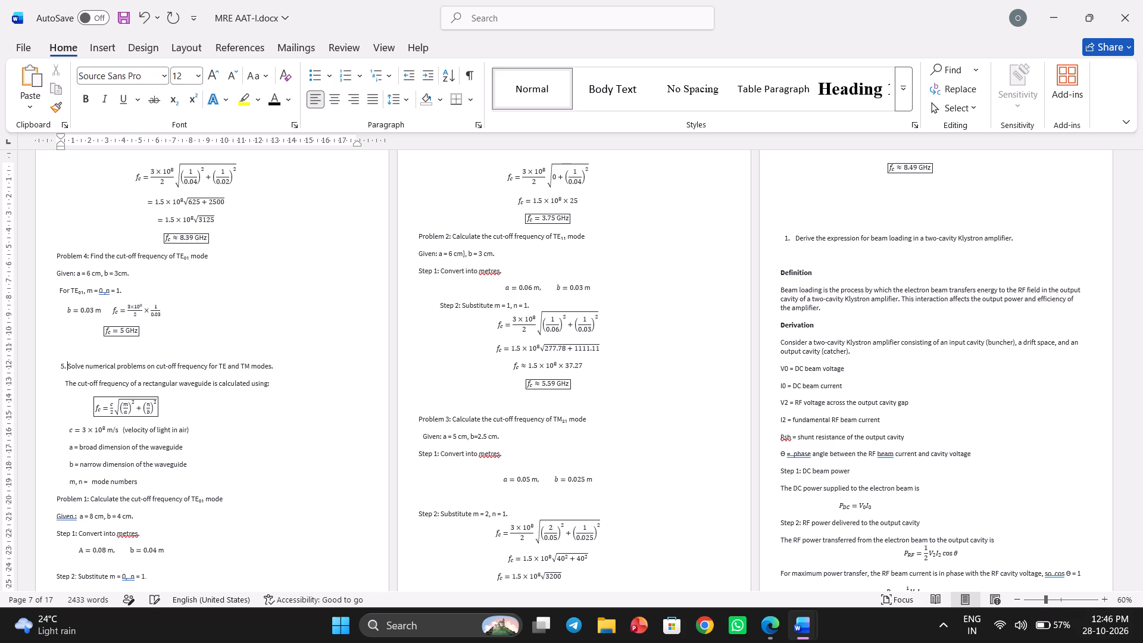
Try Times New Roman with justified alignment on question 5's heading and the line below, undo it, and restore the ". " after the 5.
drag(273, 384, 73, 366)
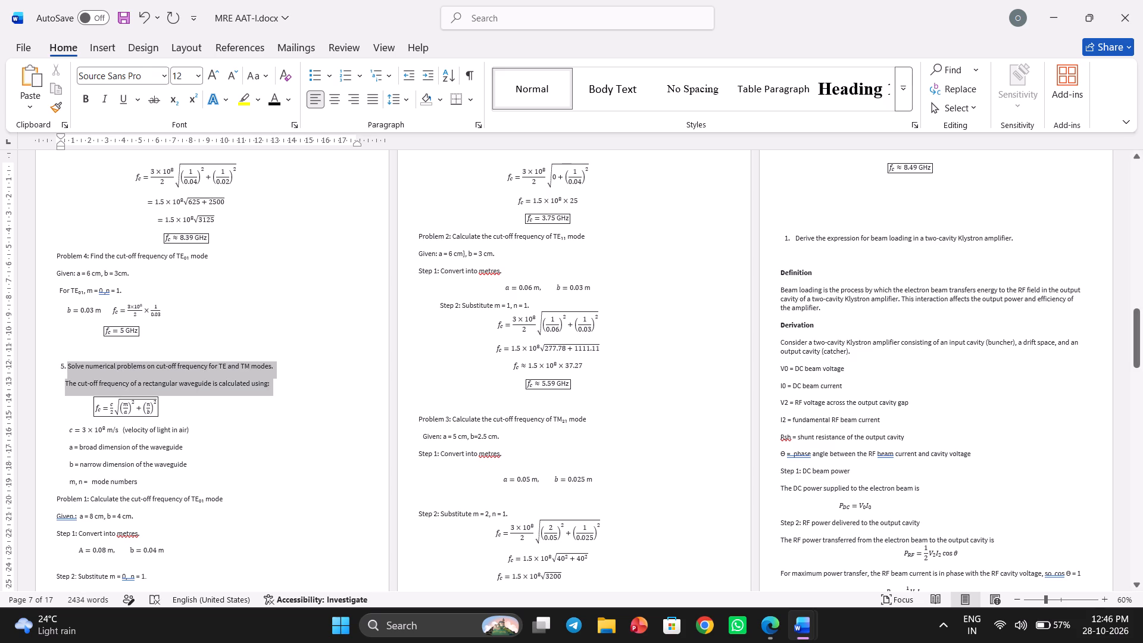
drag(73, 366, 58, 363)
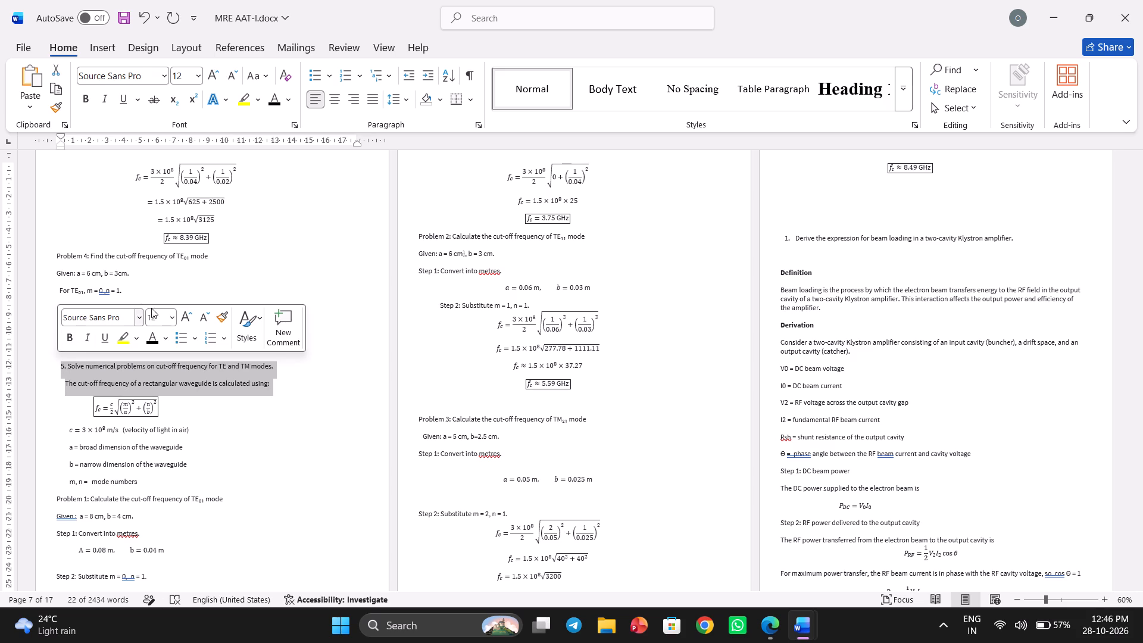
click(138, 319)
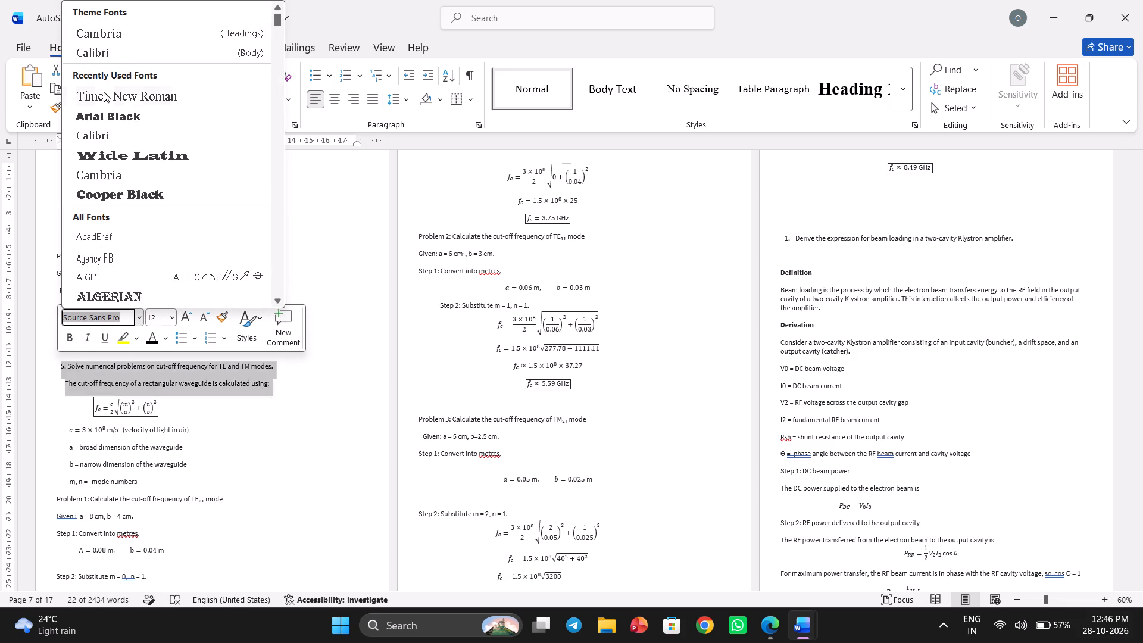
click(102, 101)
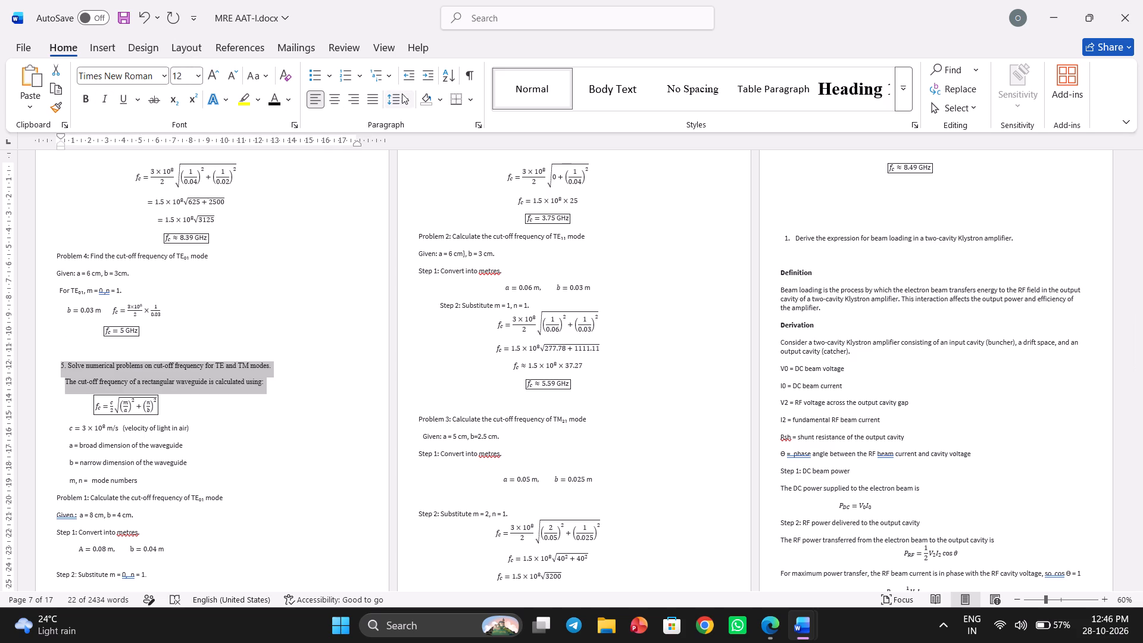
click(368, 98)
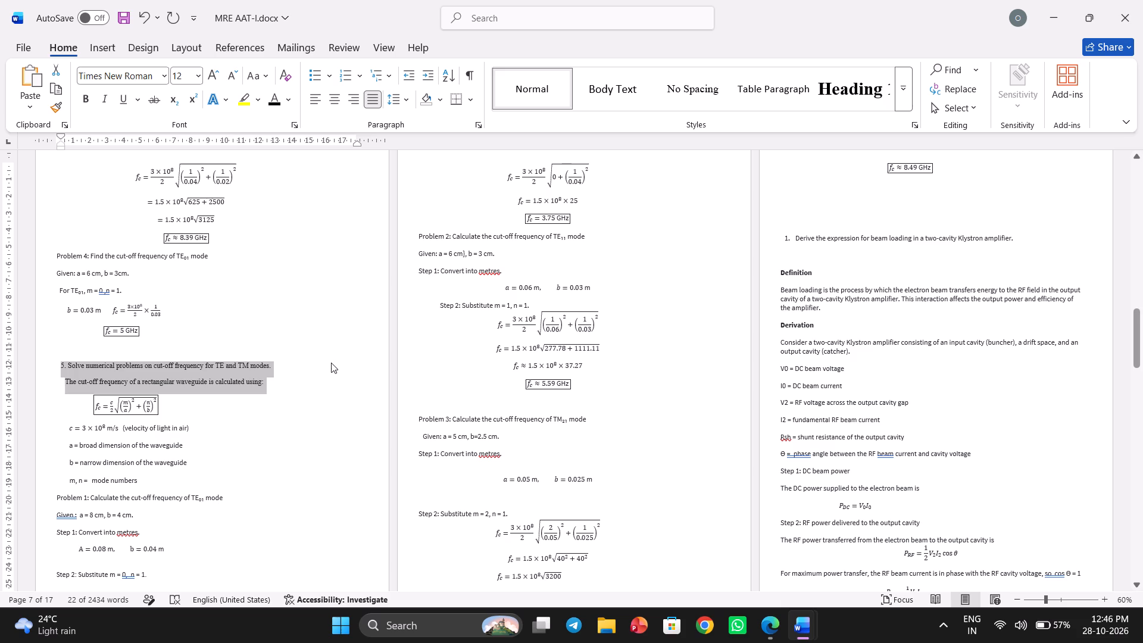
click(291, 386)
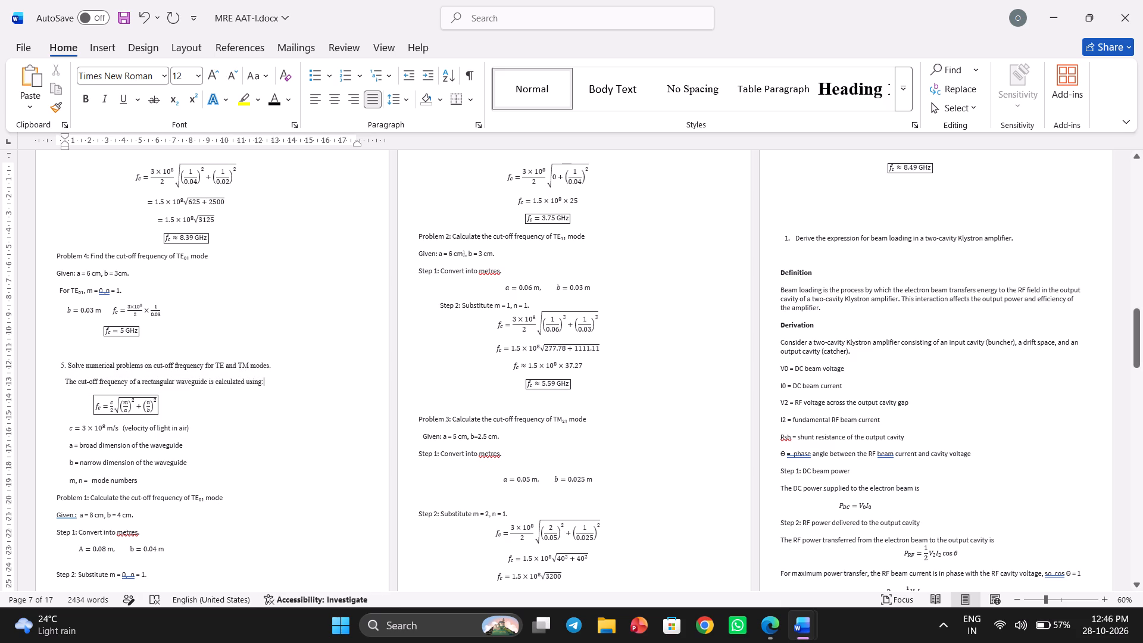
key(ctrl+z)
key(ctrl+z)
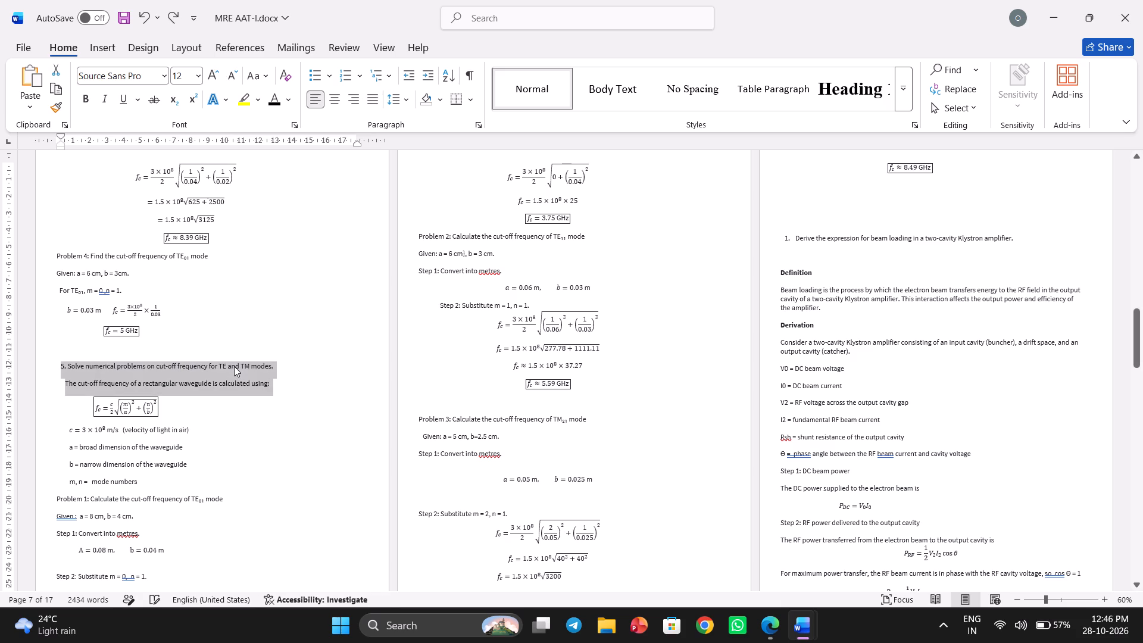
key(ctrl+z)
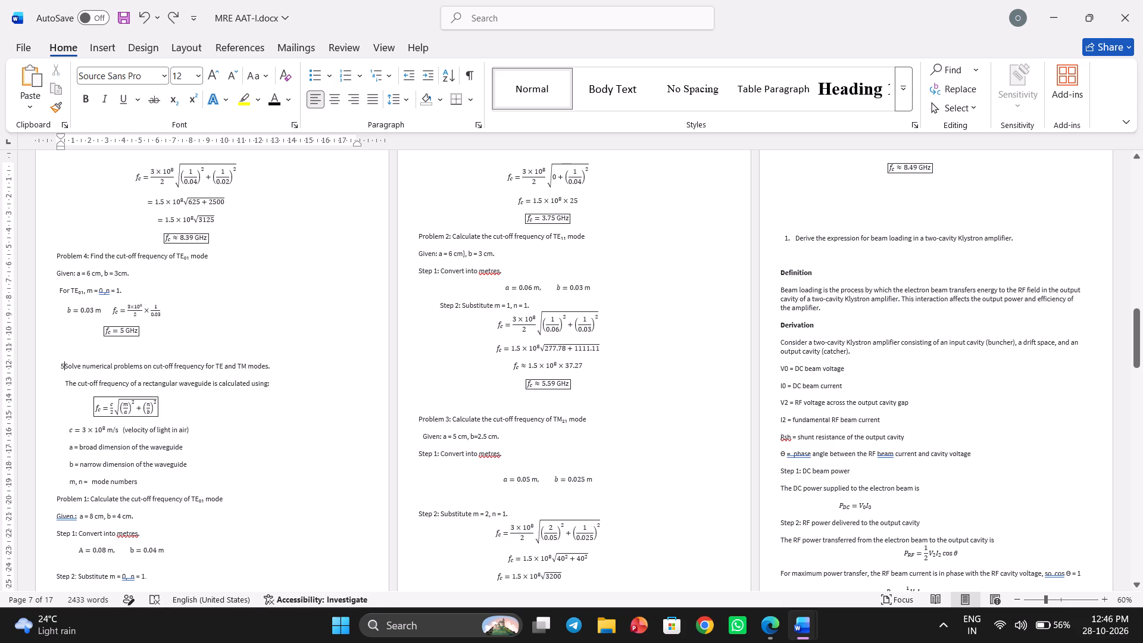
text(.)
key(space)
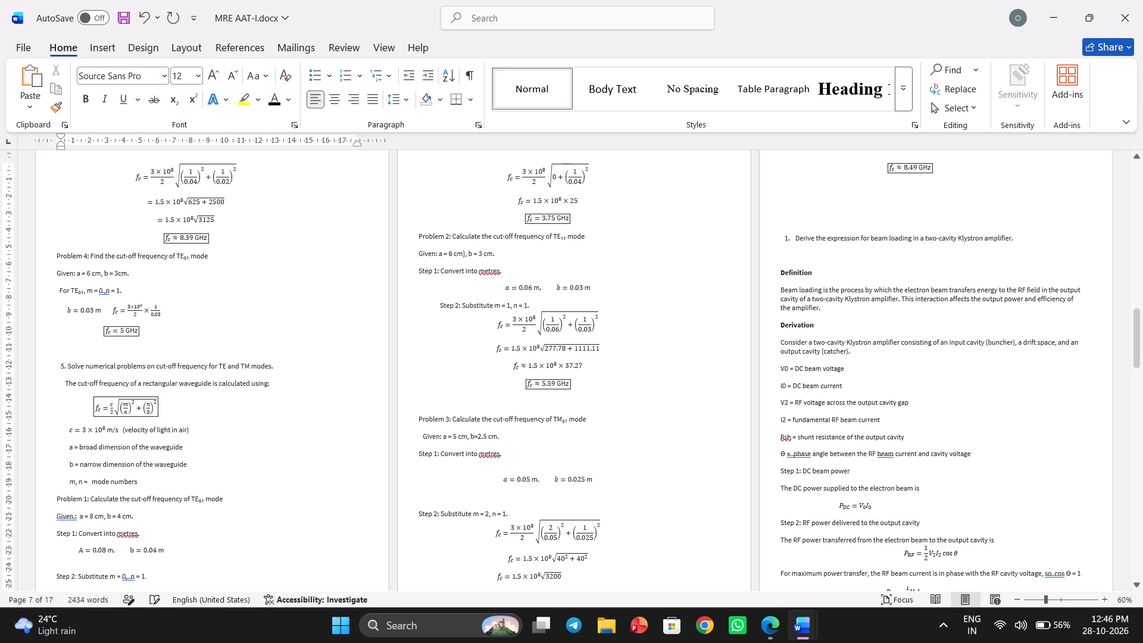
Format question 5's heading line as justified, bold Times New Roman at 14 pt.
drag(294, 367, 55, 362)
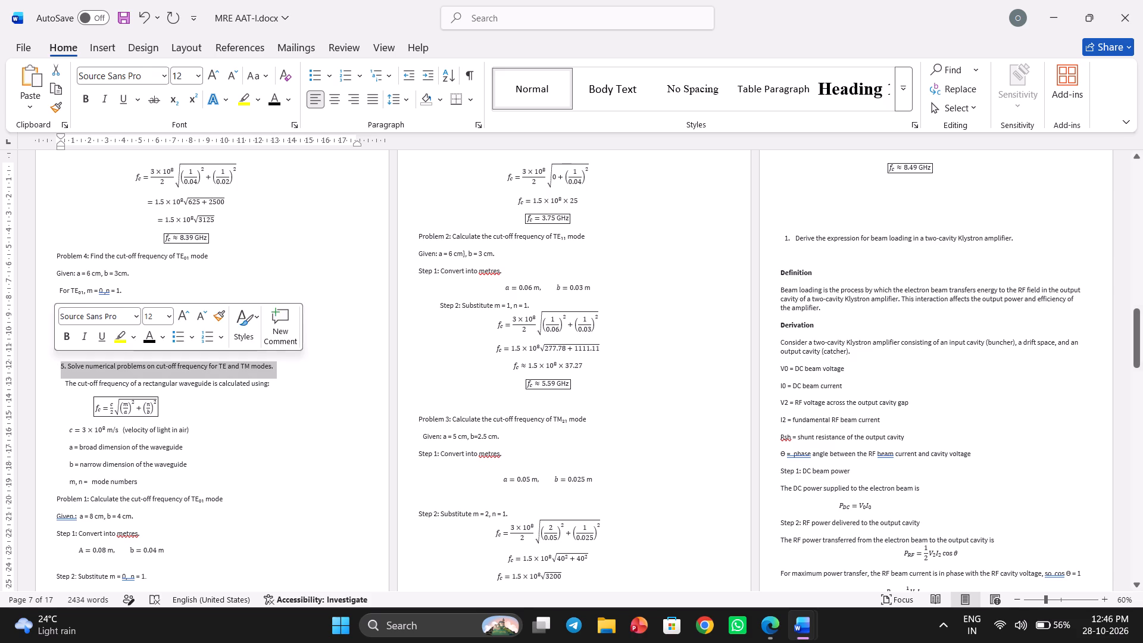
click(370, 89)
click(374, 97)
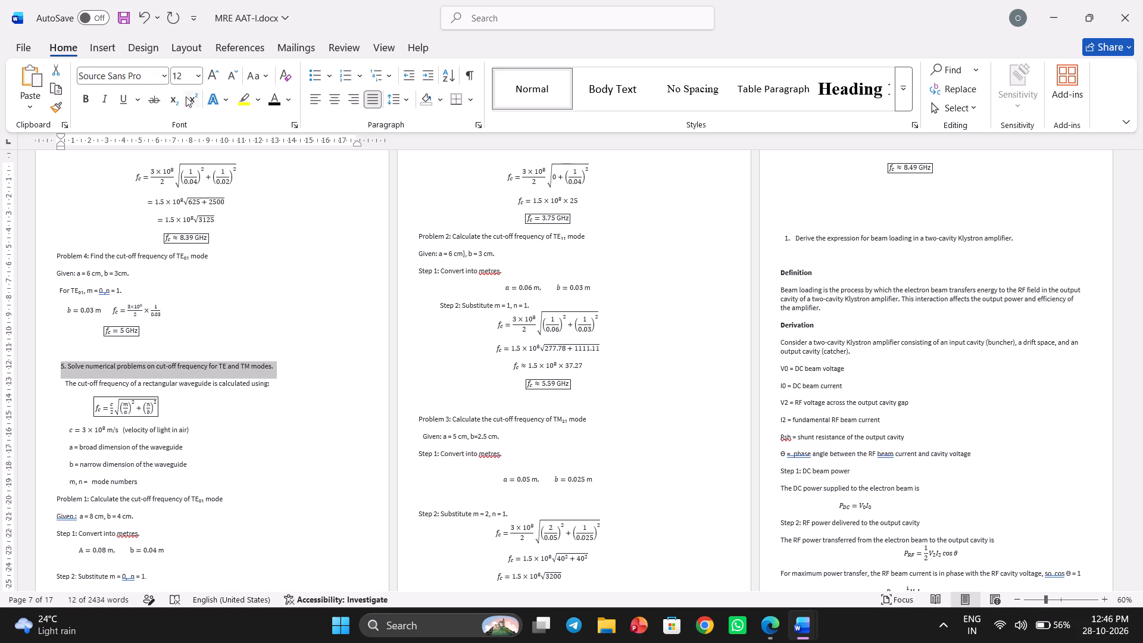
click(163, 77)
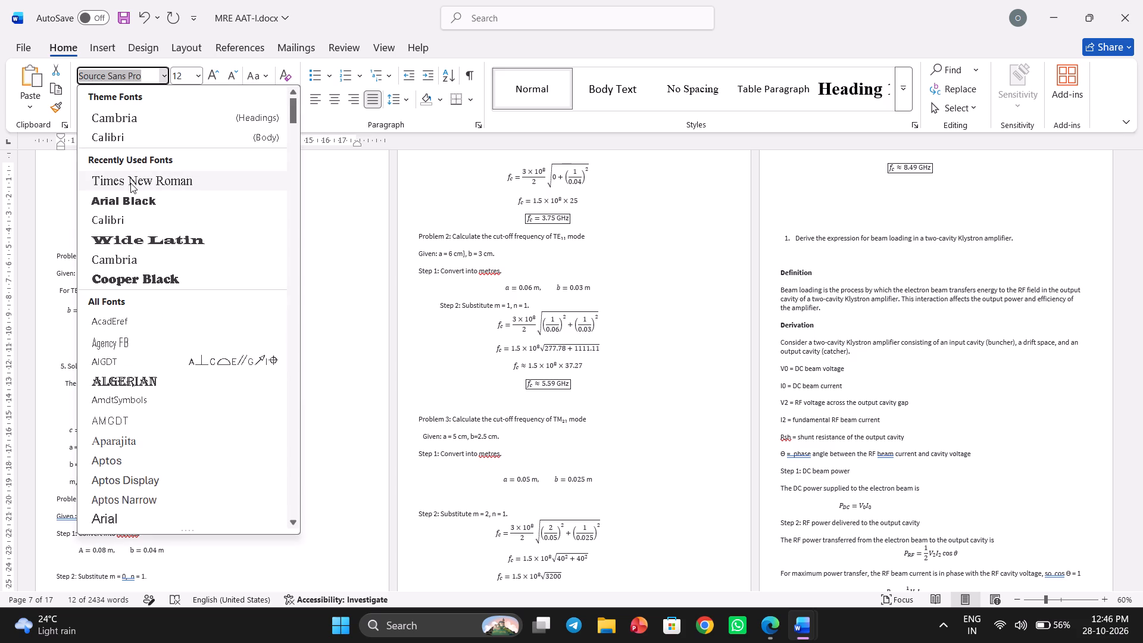
click(130, 183)
click(214, 75)
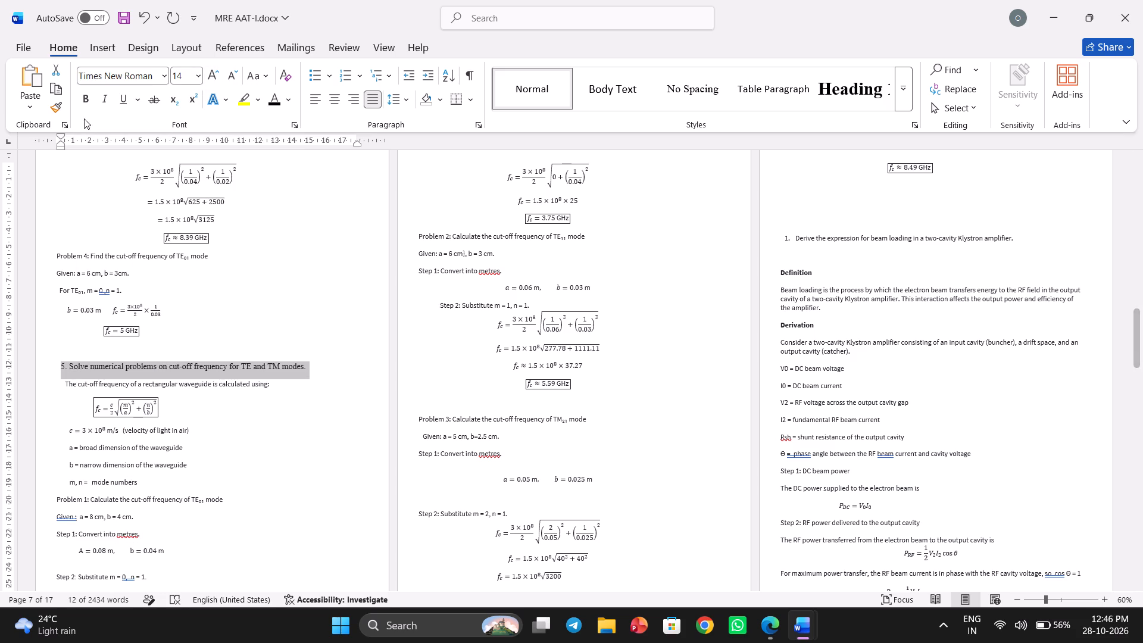
click(81, 97)
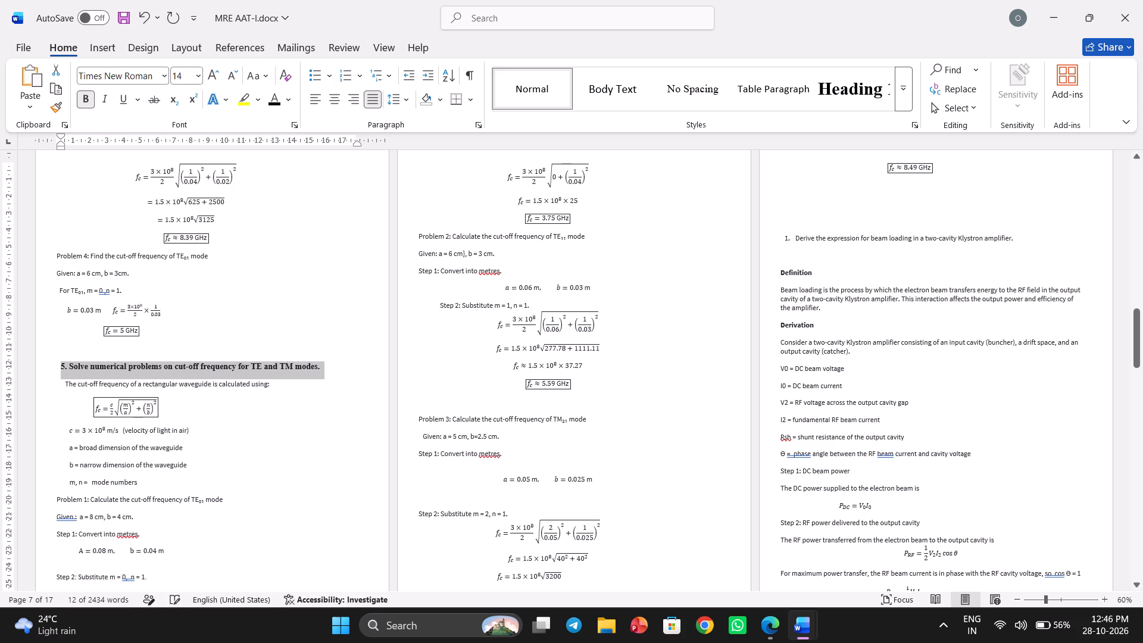
click(323, 360)
Set a left indent of about 0.75 cm for question 4's Problem 4, from its heading through the boxed 5 GHz answer.
scroll(323, 360, up, 1)
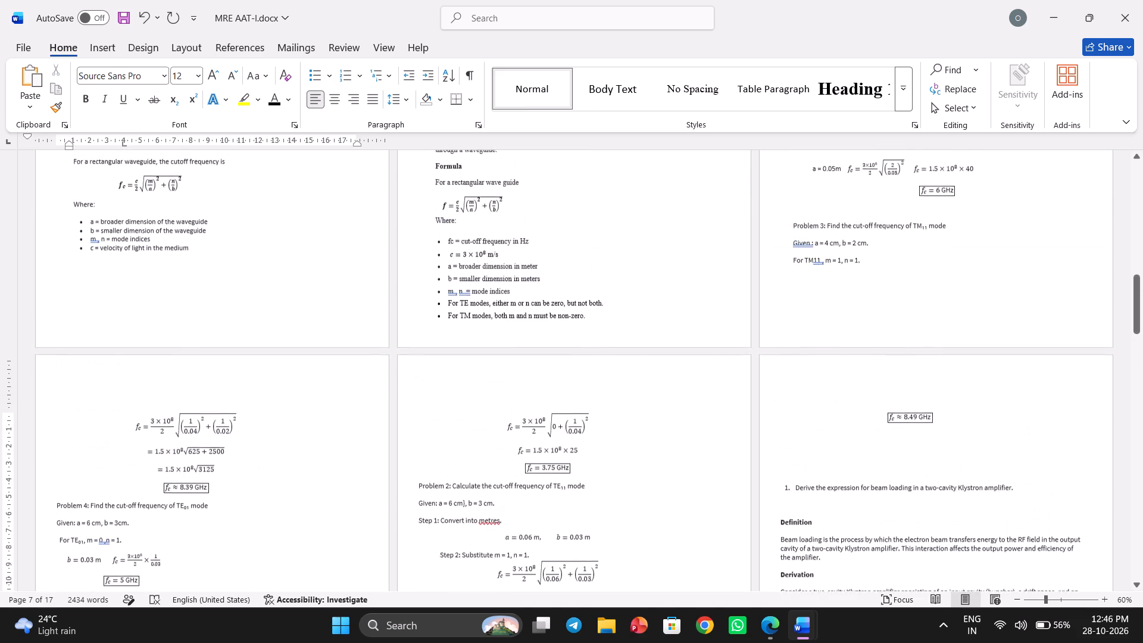
scroll(323, 360, up, 1)
click(248, 349)
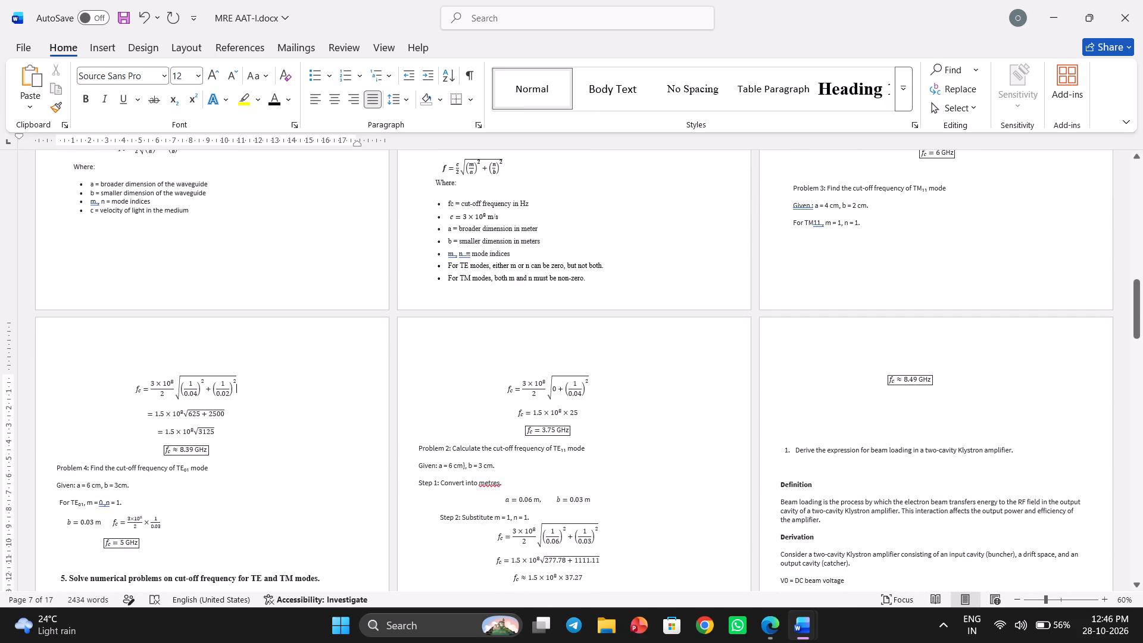
scroll(248, 349, down, 1)
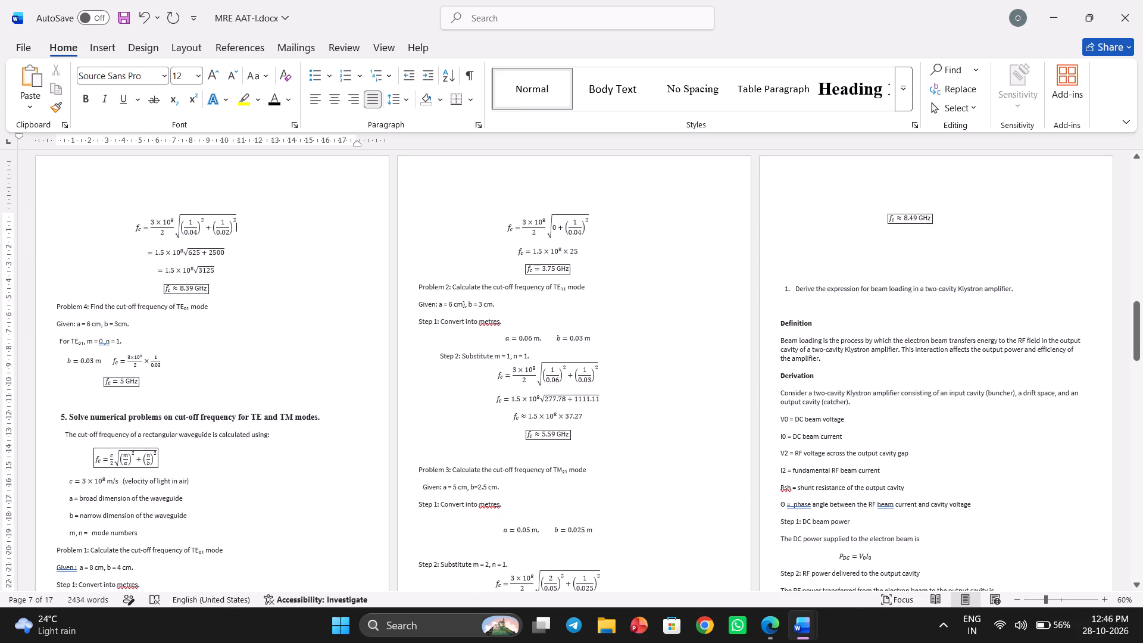
click(518, 204)
scroll(518, 204, down, 1)
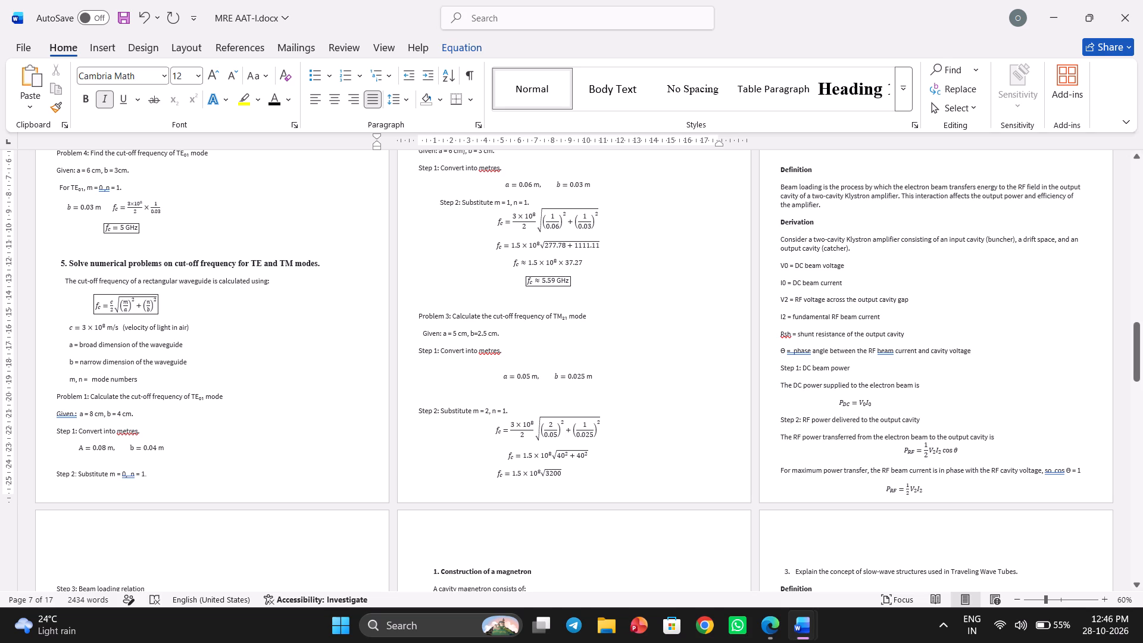
drag(60, 263, 167, 481)
scroll(167, 481, up, 1)
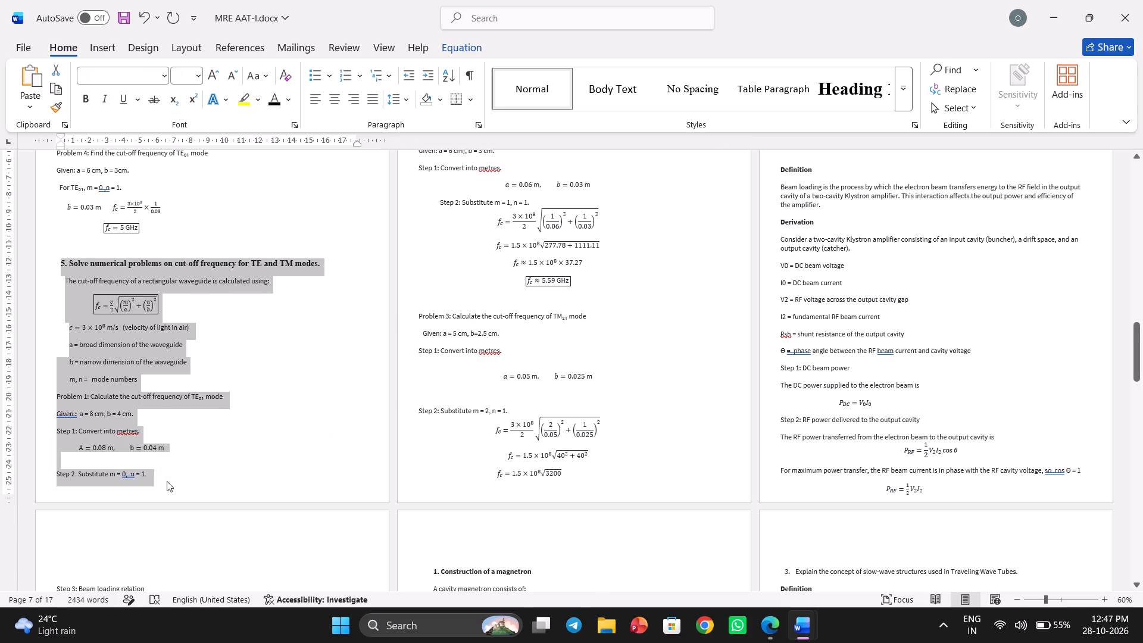
scroll(167, 481, up, 1)
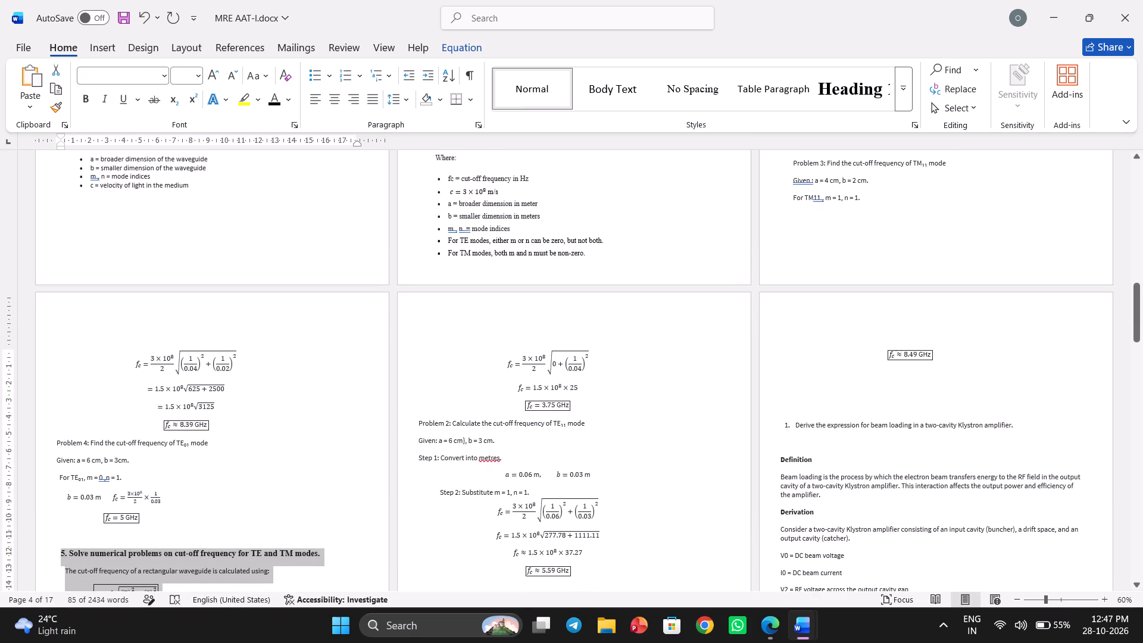
drag(168, 524, 60, 444)
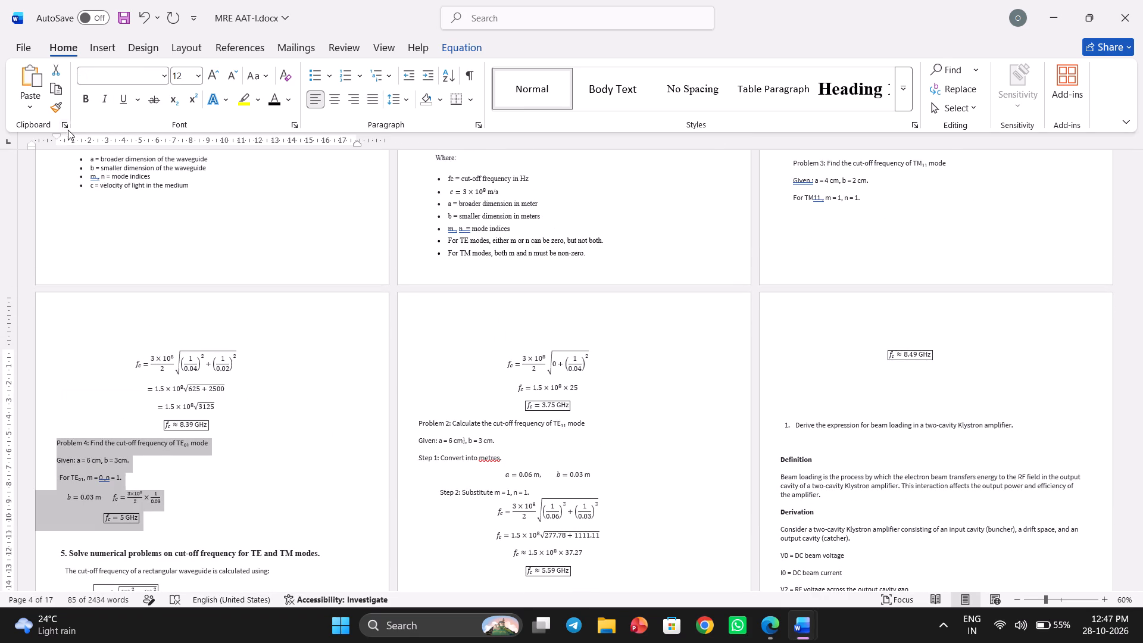
drag(31, 145, 42, 147)
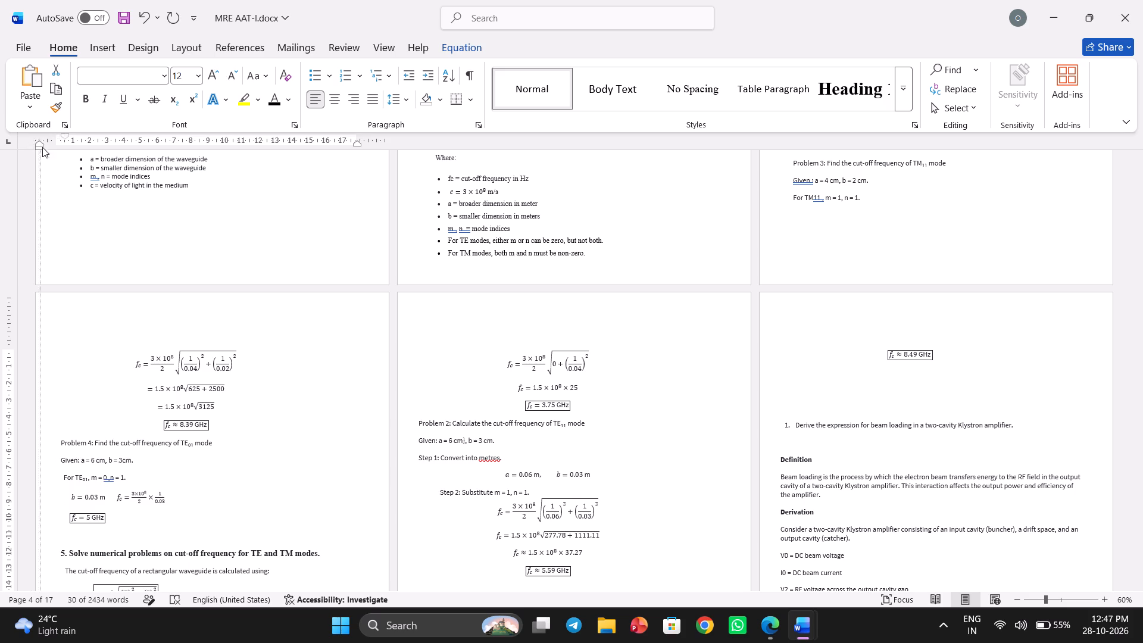
drag(42, 147, 77, 148)
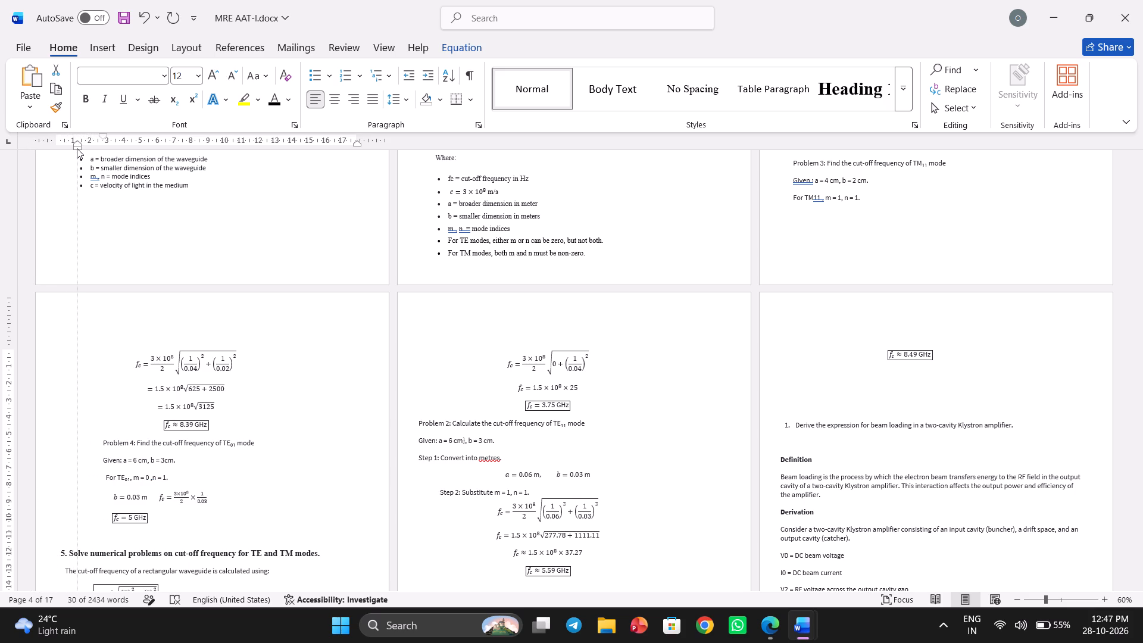
drag(77, 148, 69, 149)
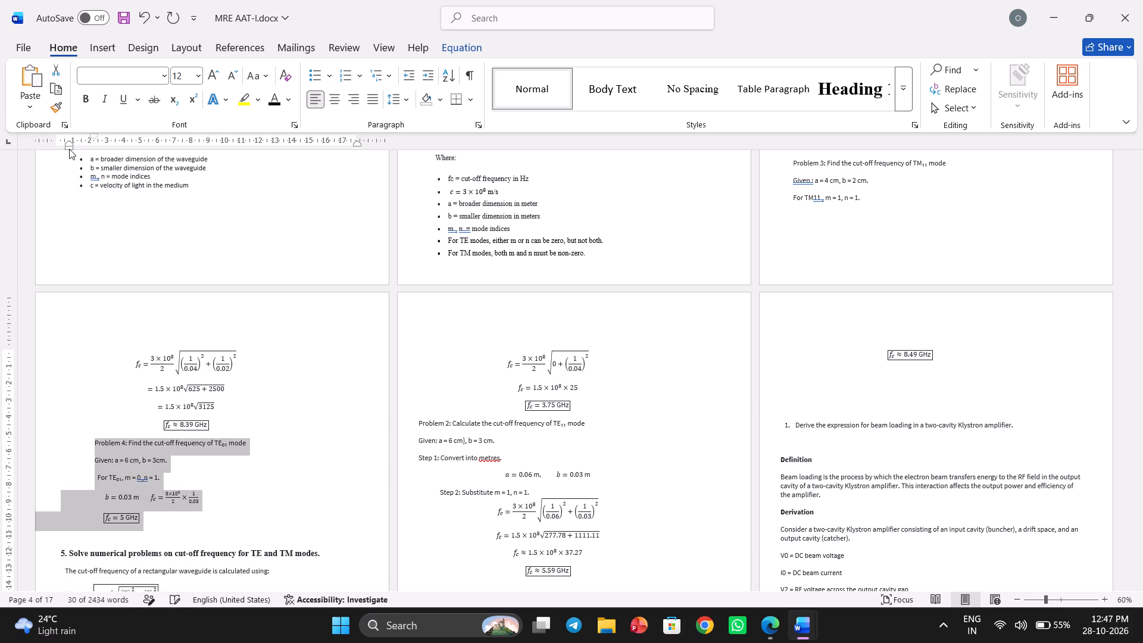
Set a left indent of about 1 cm from question 5's heading through the beam-loading text ending "cos Θ = 1".
scroll(156, 326, down, 1)
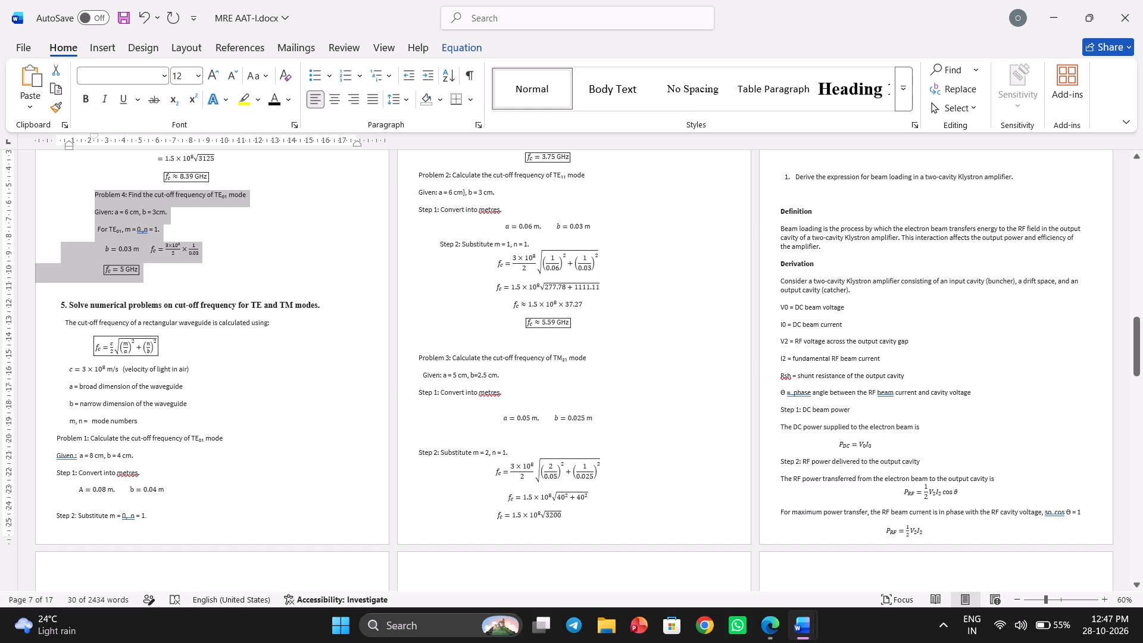
drag(60, 301, 164, 534)
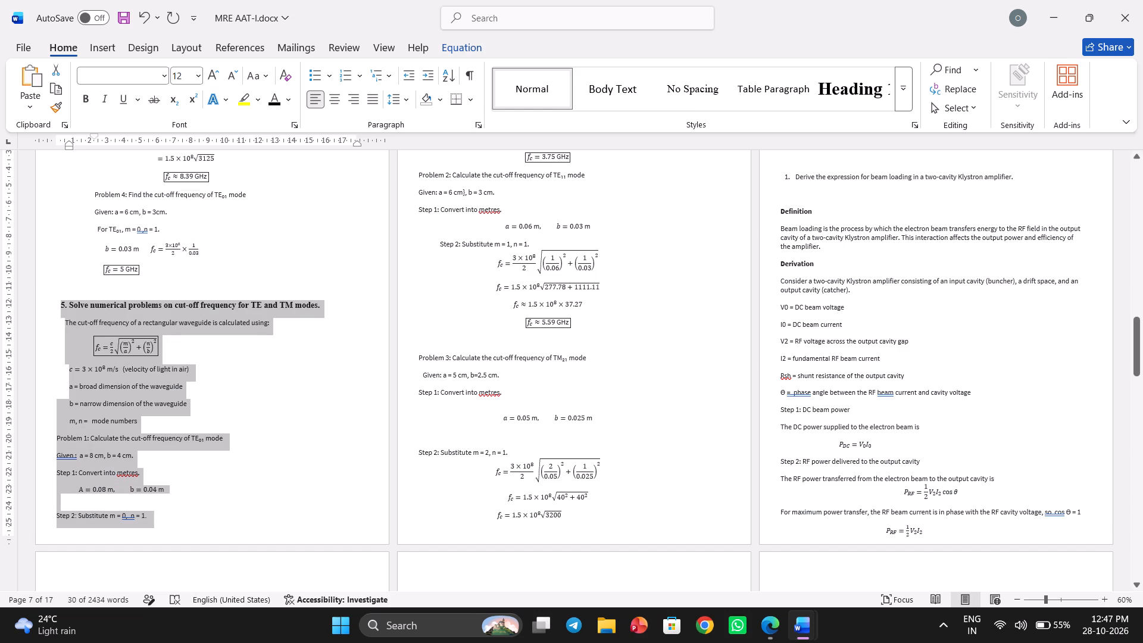
drag(164, 534, 163, 559)
scroll(173, 427, up, 1)
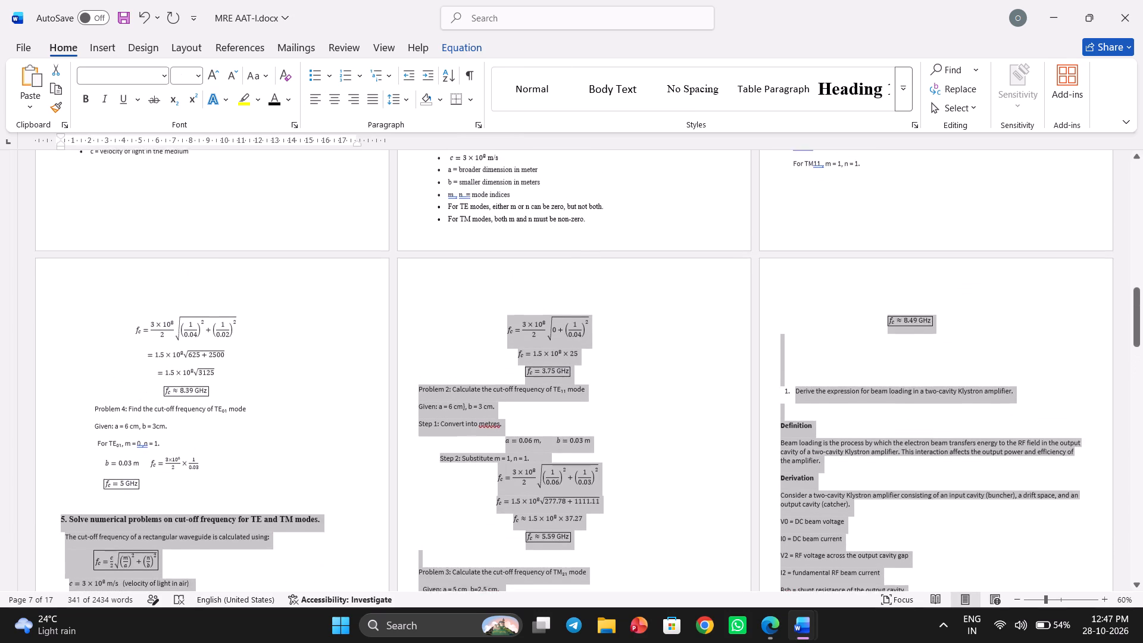
scroll(173, 427, up, 1)
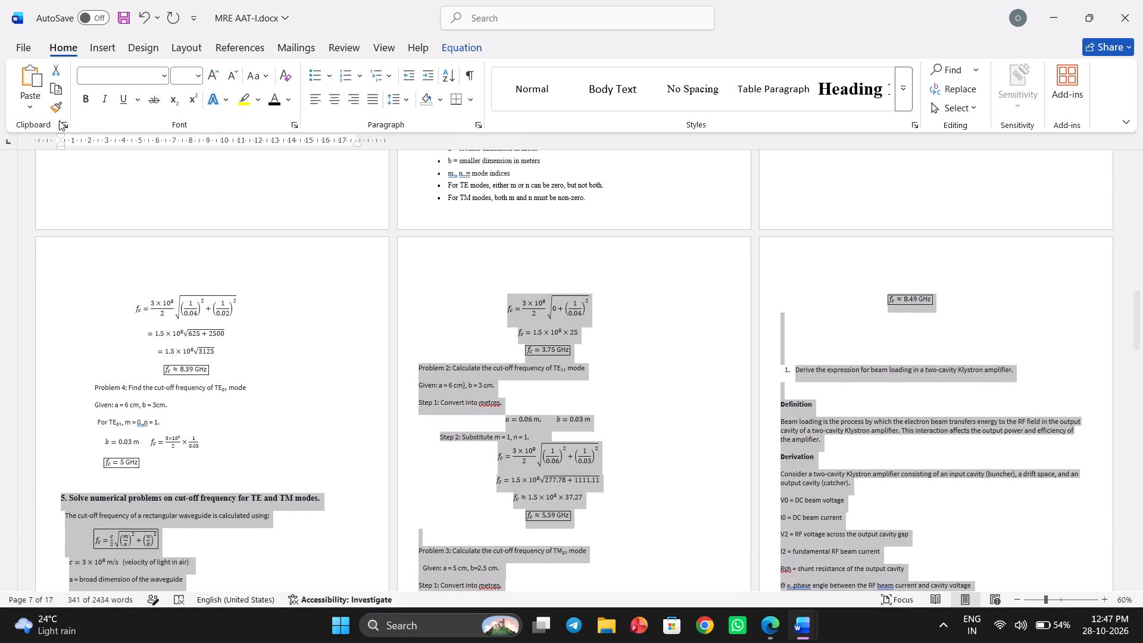
drag(60, 146, 74, 145)
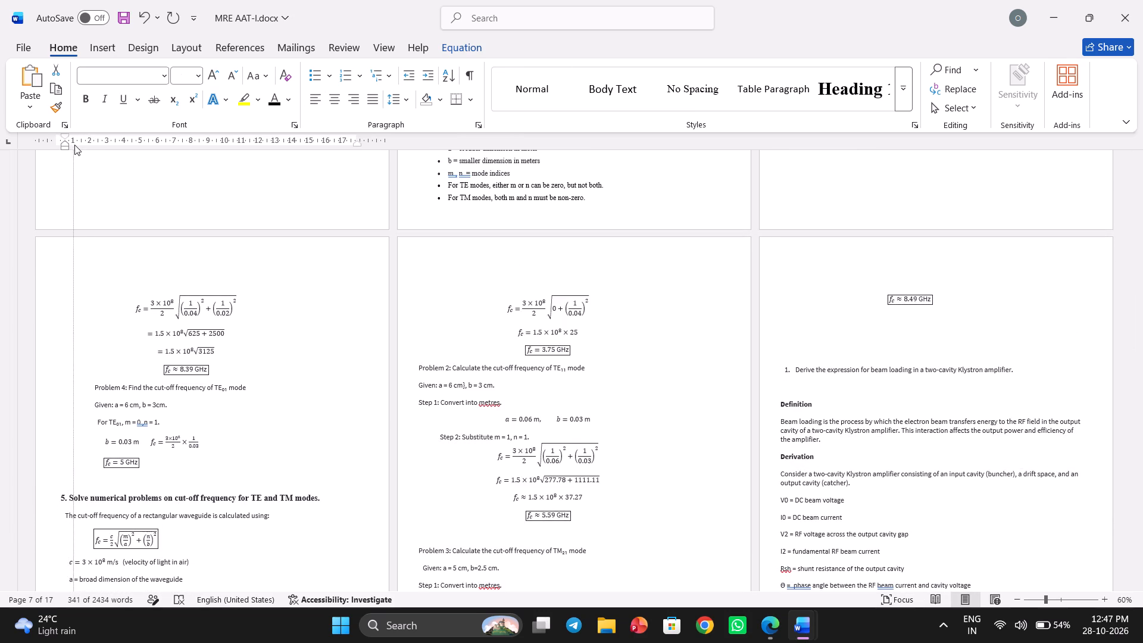
drag(74, 145, 104, 139)
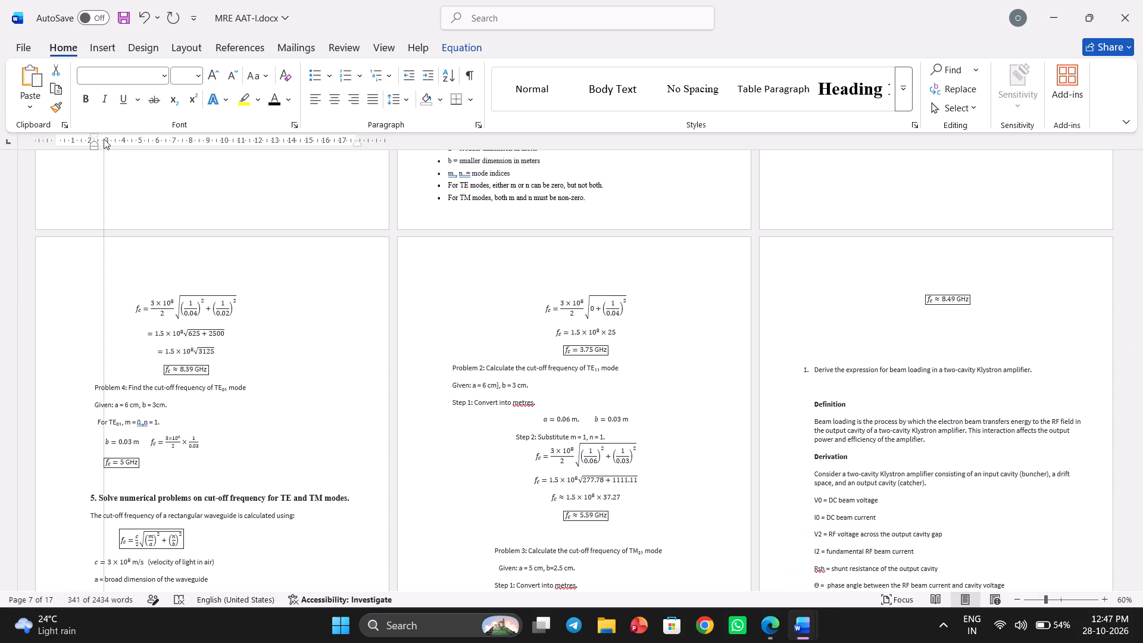
drag(104, 139, 88, 143)
drag(88, 143, 83, 143)
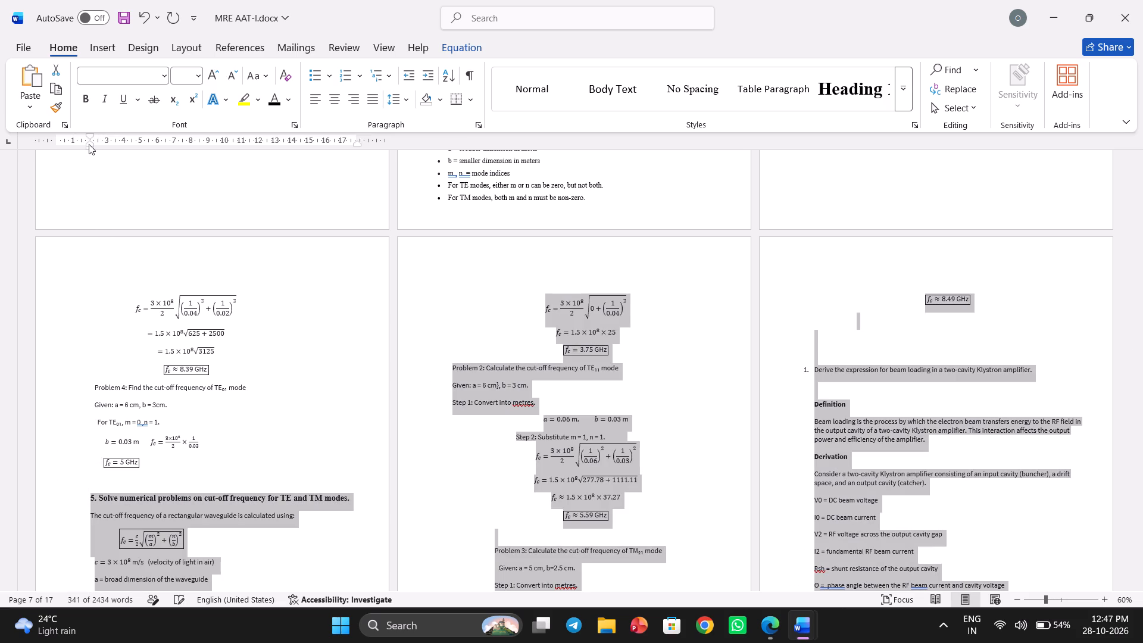
drag(89, 145, 81, 146)
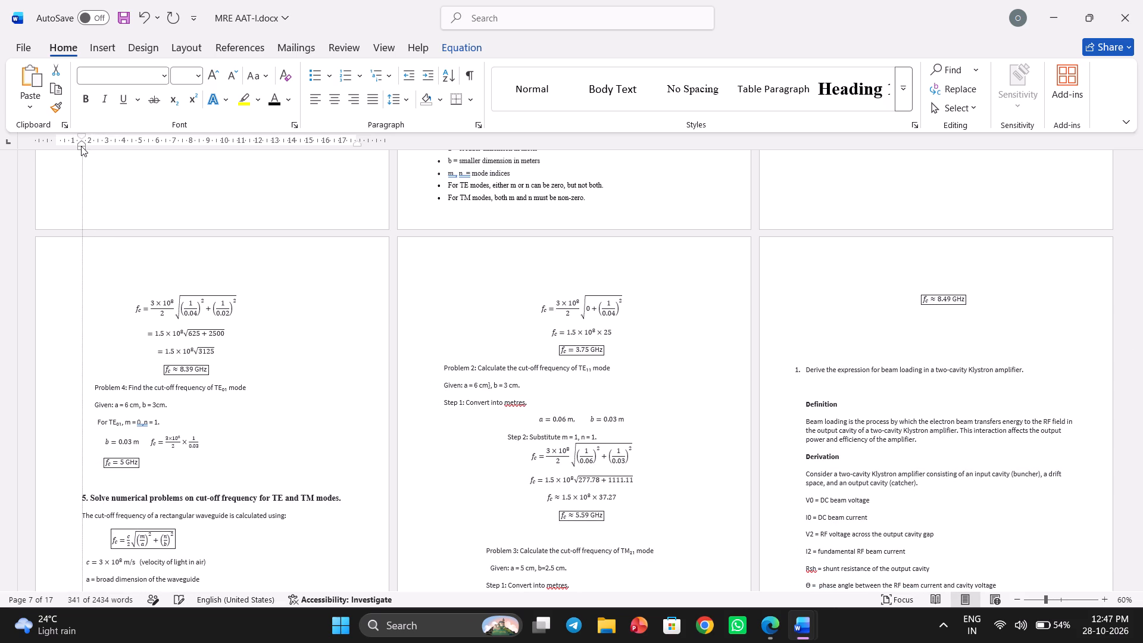
drag(81, 146, 79, 146)
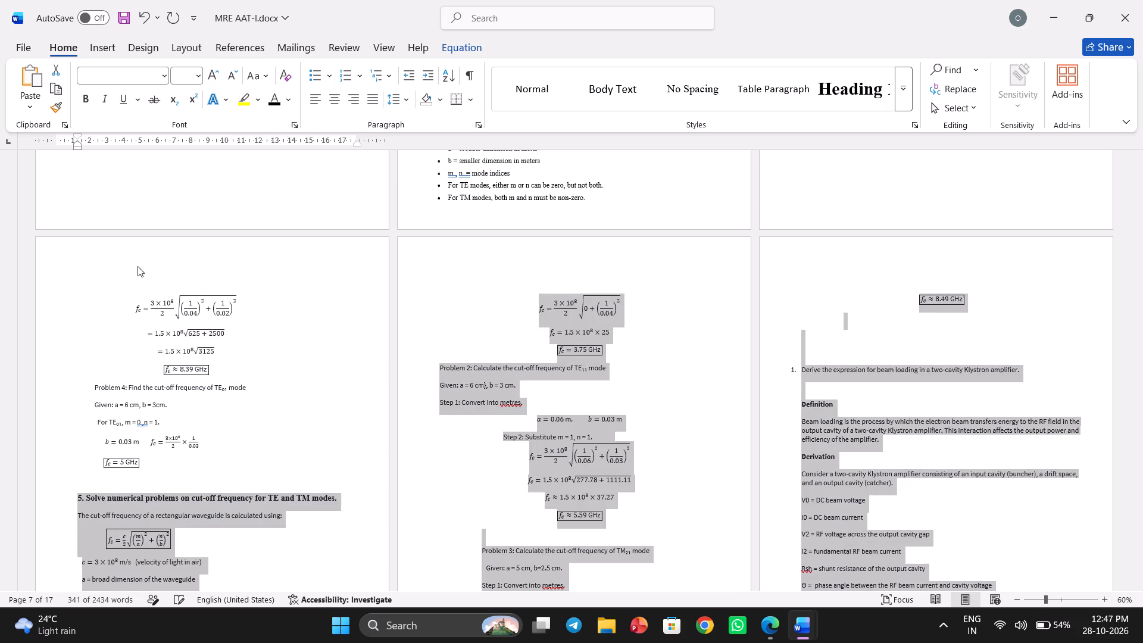
scroll(138, 266, right, 1)
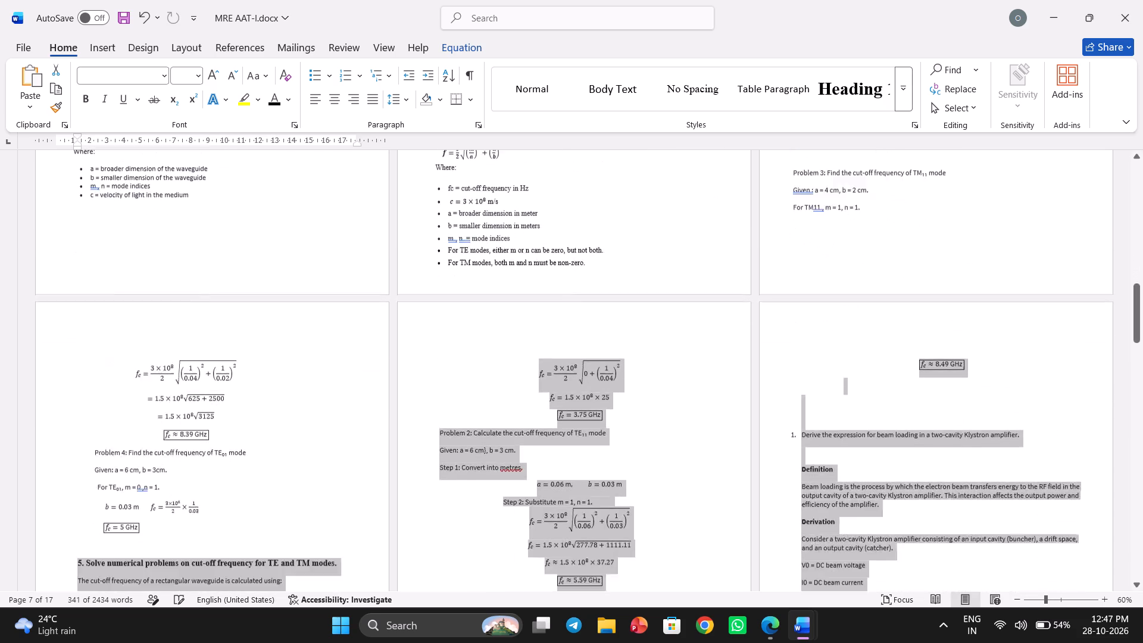
scroll(138, 266, right, 1)
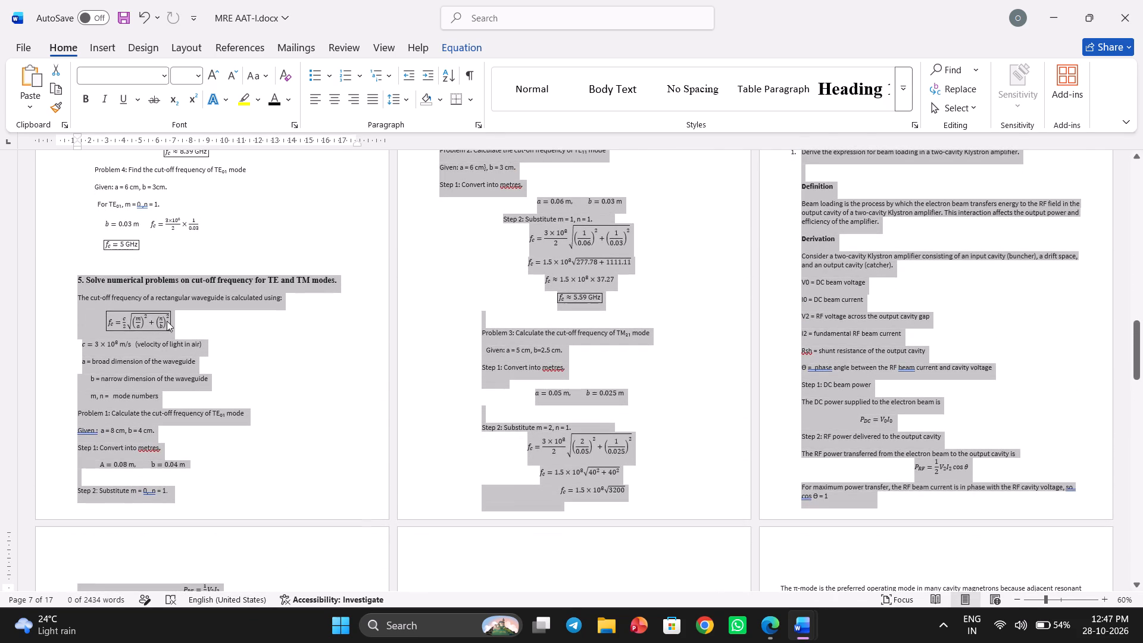
click(188, 342)
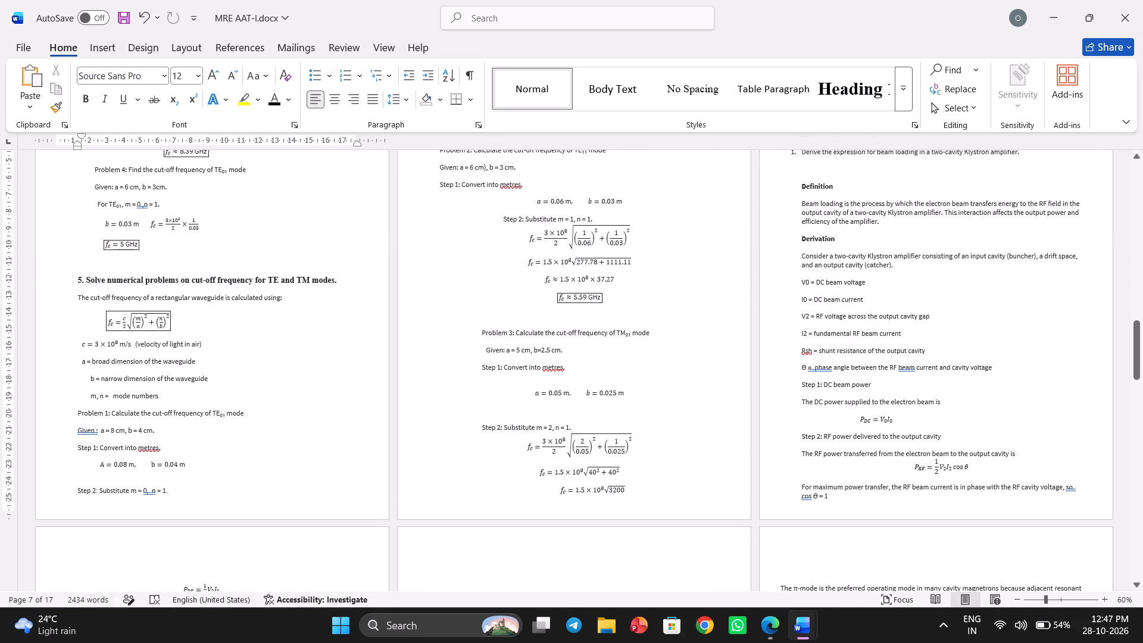
Add leading spaces before question 5's "a = broad dimension of the waveguide" to line it up with the "b =" line.
drag(78, 344, 152, 452)
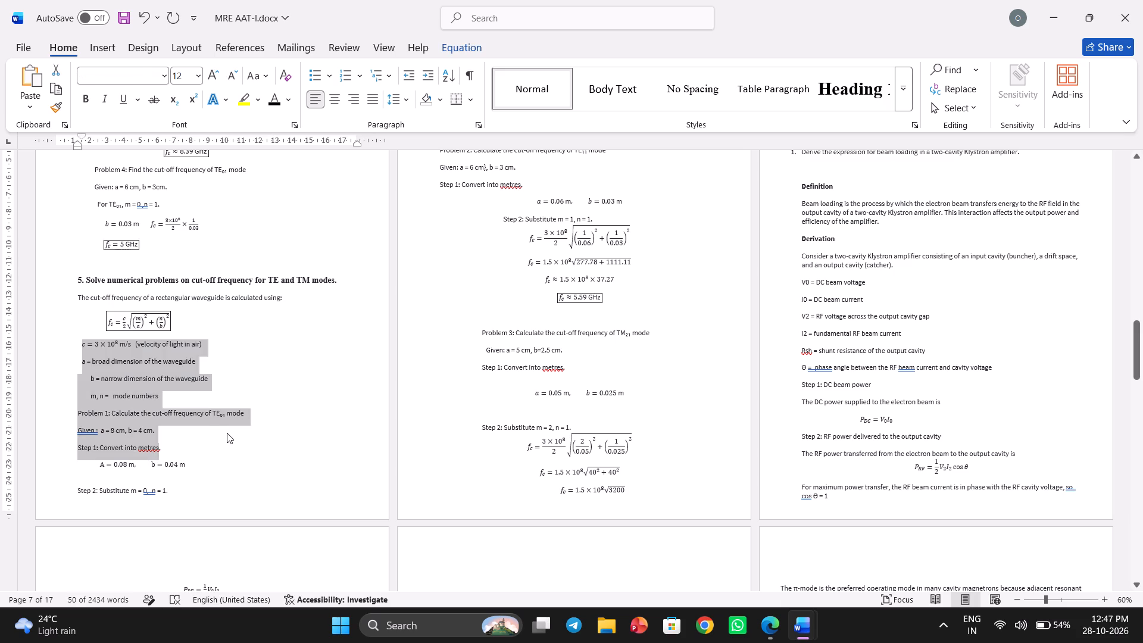
click(161, 436)
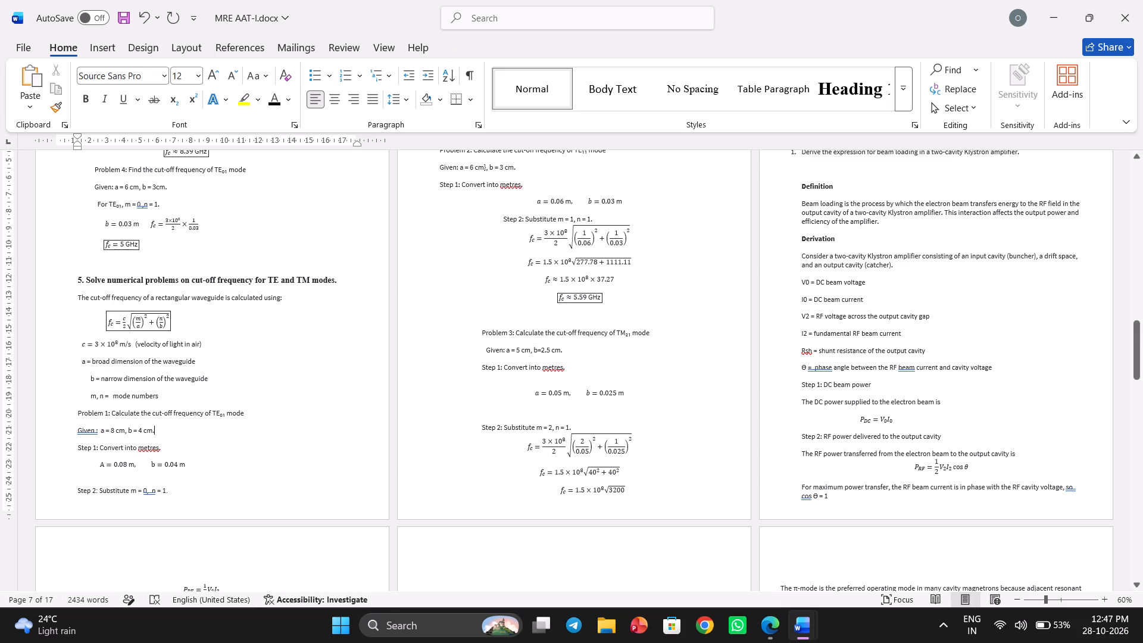
click(79, 364)
key(space)
key(space)
key(space)
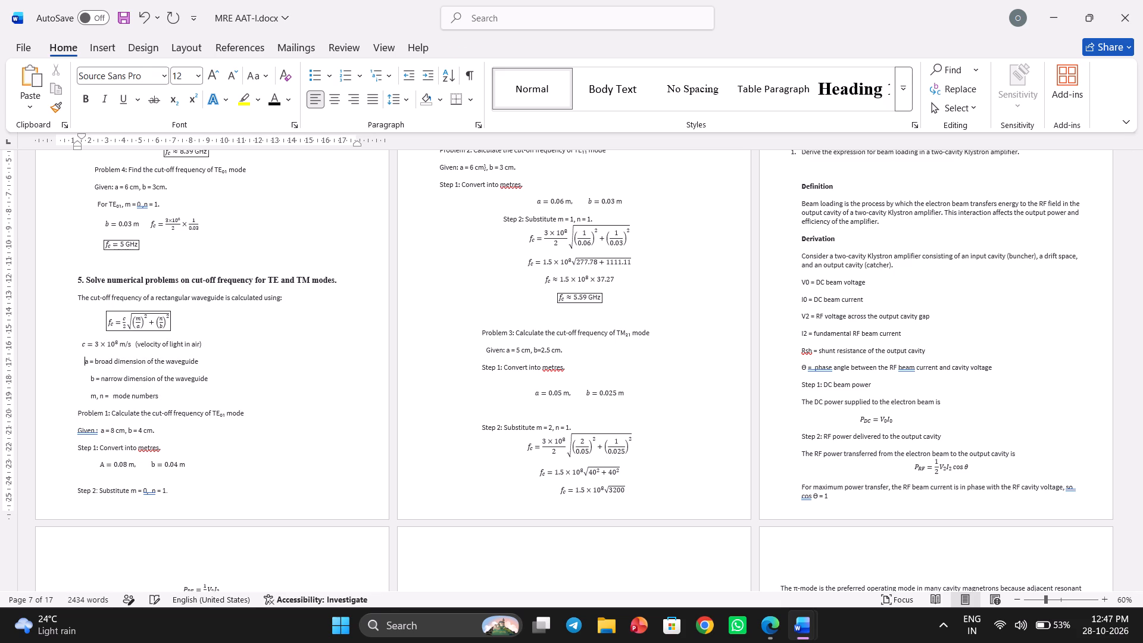
key(space)
key(space)
key(space)
key(space)
key(space)
key(space)
key(space)
key(BackSpace)
key(BackSpace)
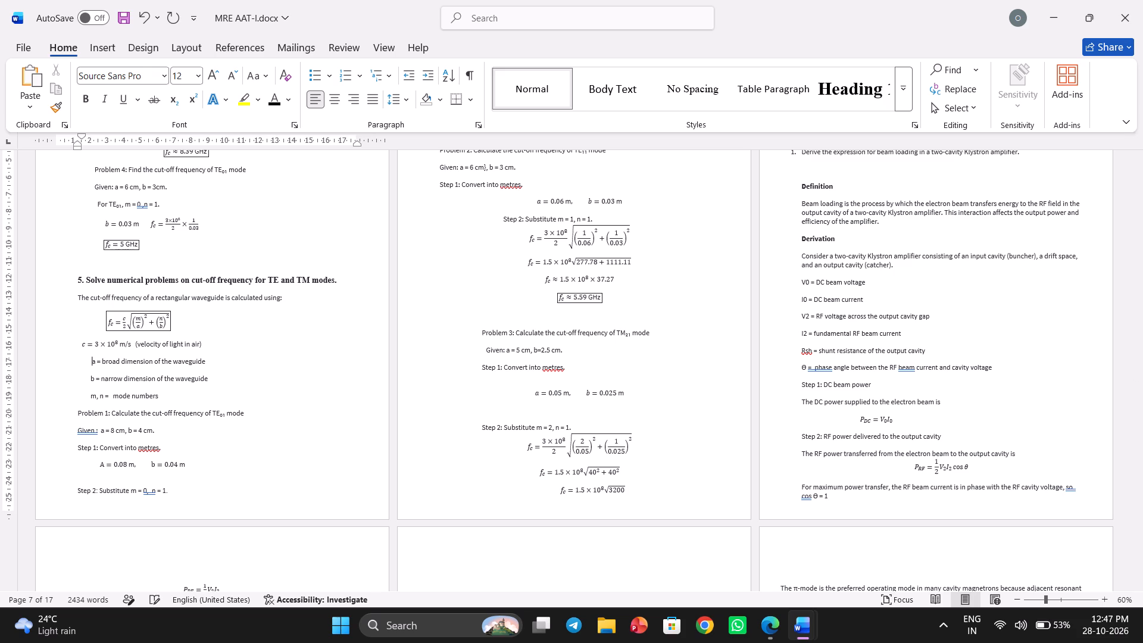
Add leading spaces before question 5's "c = 3 × 10⁸ m/s" line to align it with the definitions below.
click(77, 348)
key(space)
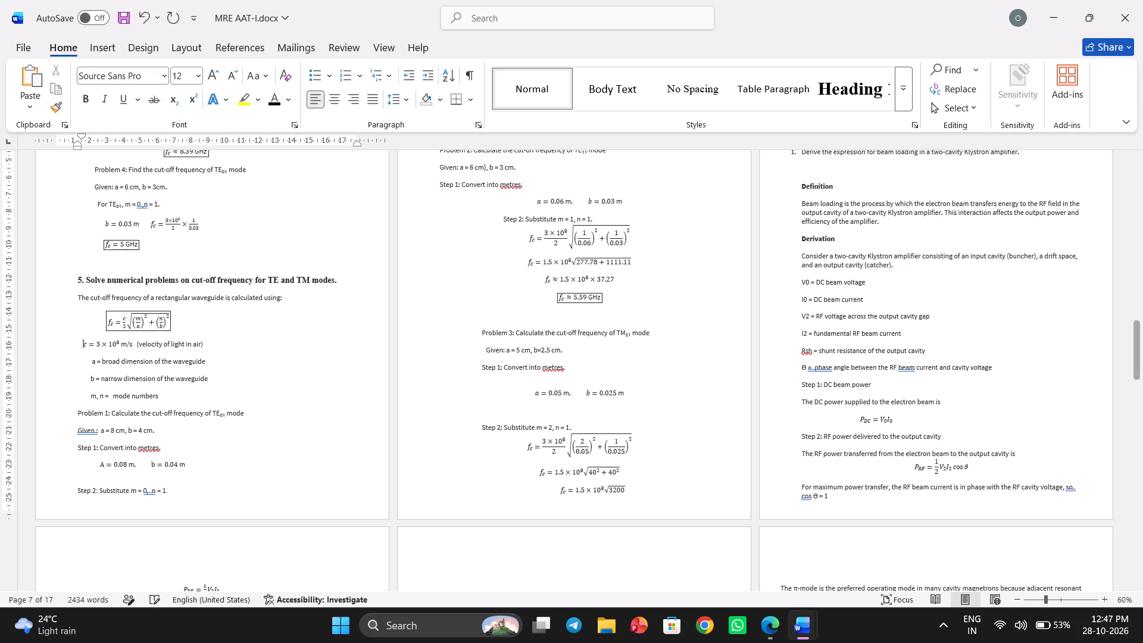
key(space)
key(space)
key(space)
key(space)
key(space)
key(space)
key(space)
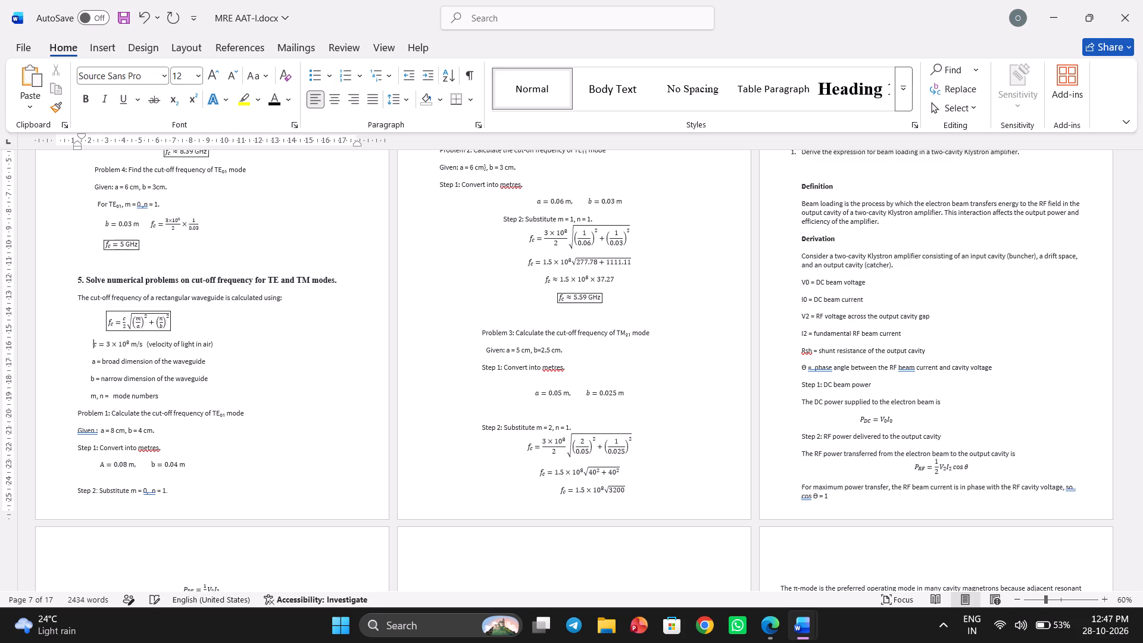
Apply Times New Roman to question 5's text from "The cut-off frequency of a rectangular waveguide" through "A = 0.08 m, b = 0.04 m".
drag(73, 299, 140, 472)
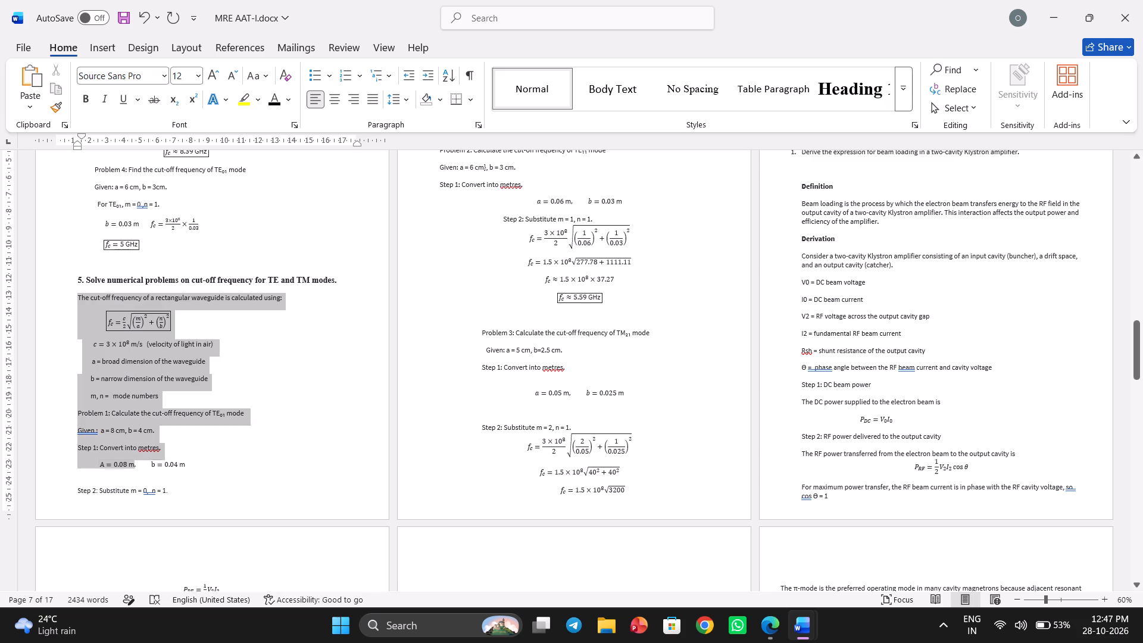
drag(140, 472, 198, 472)
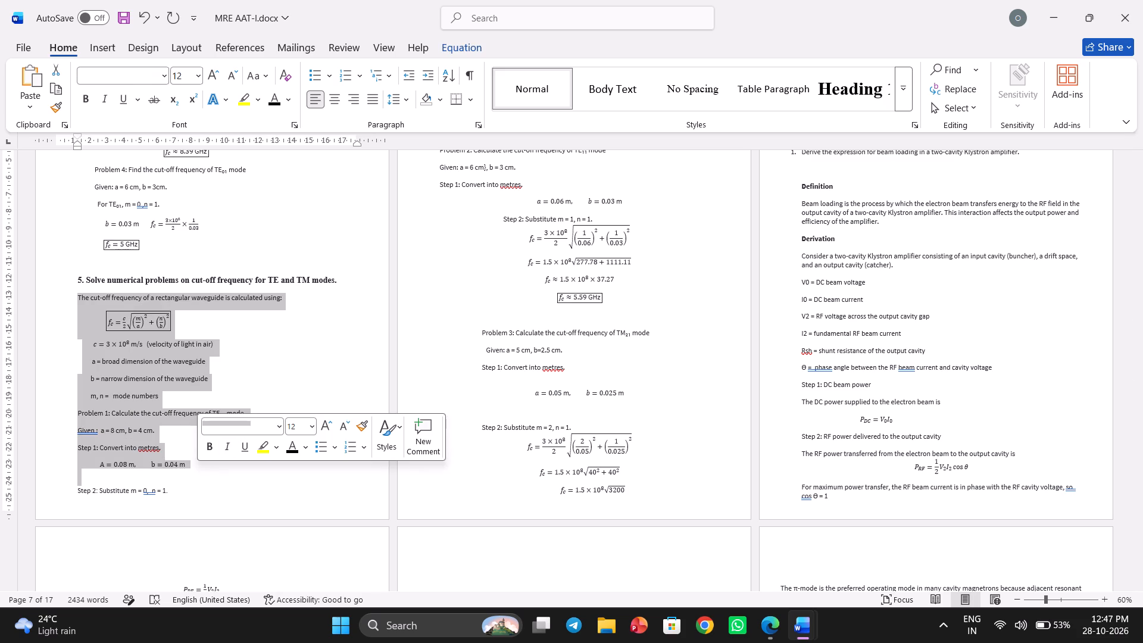
click(276, 424)
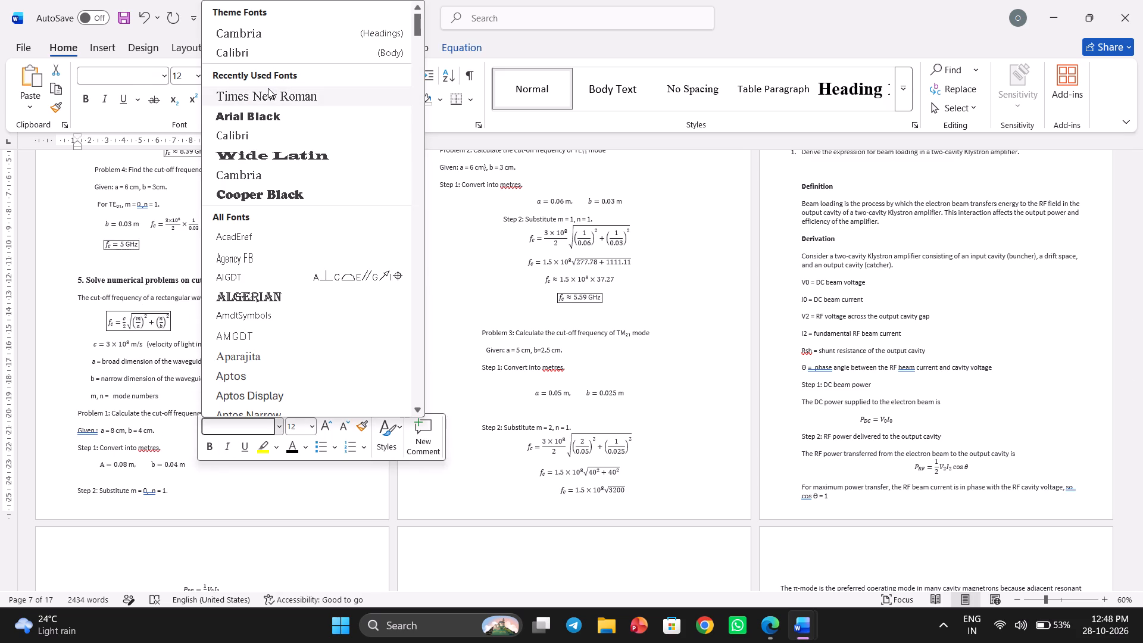
click(268, 88)
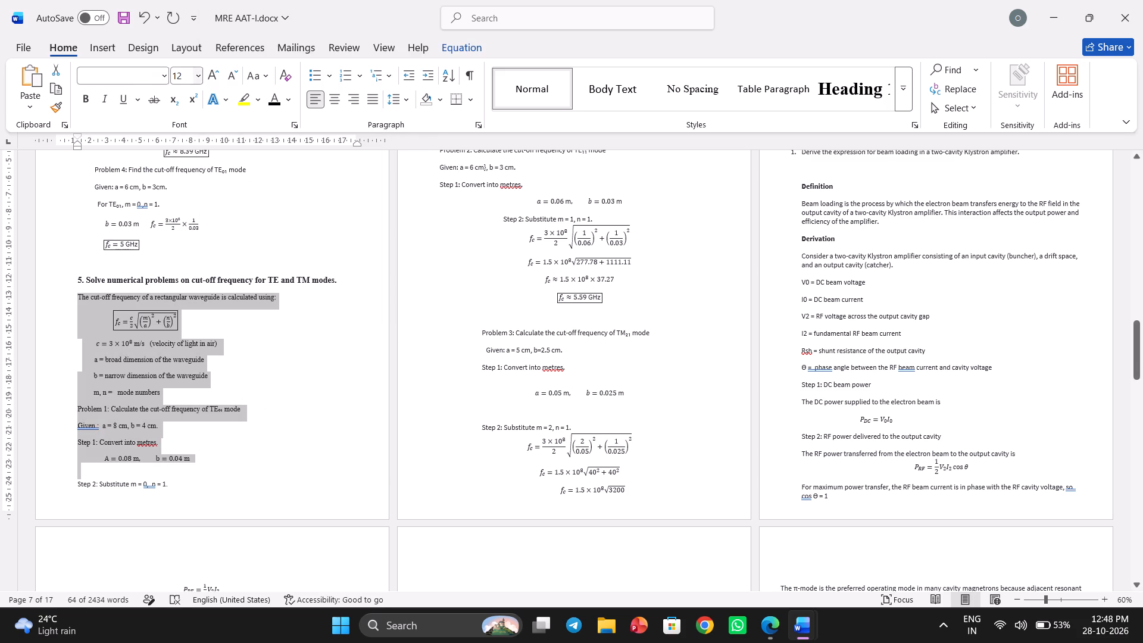
click(163, 73)
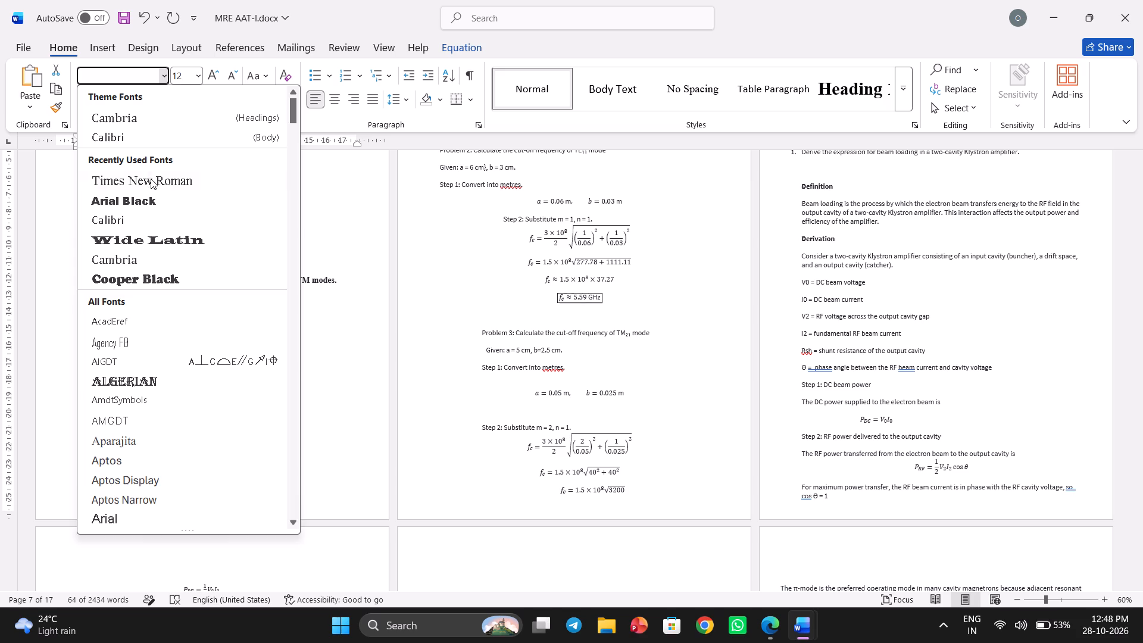
click(150, 179)
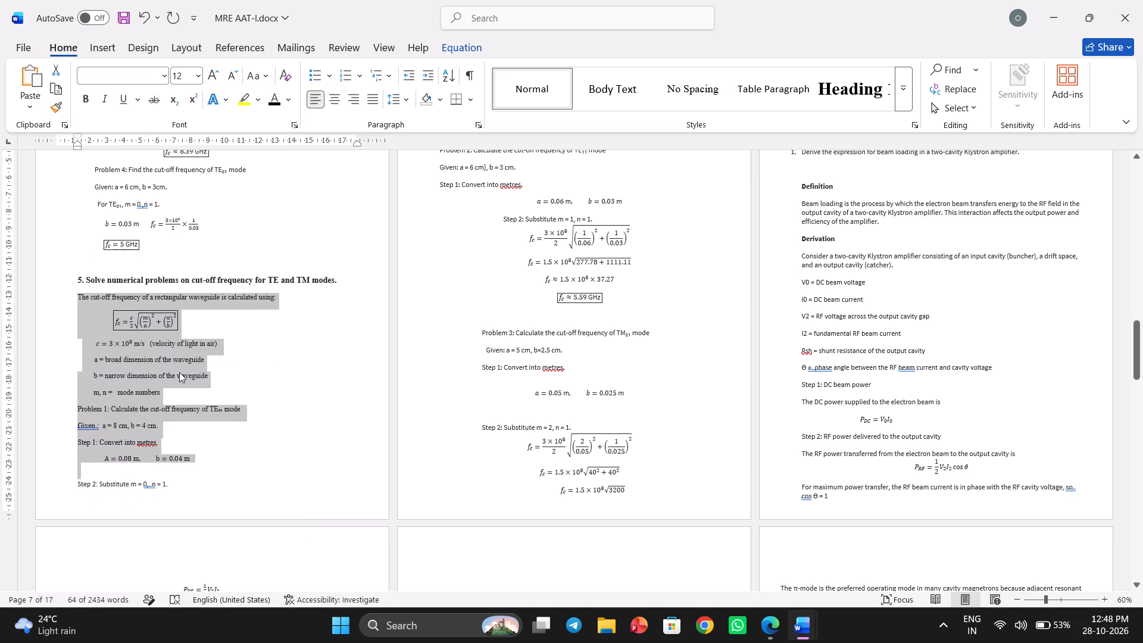
Insert blank lines after "A = 0.08 m, b = 0.04 m" to move Problem 1's Step 2 onto the following page.
click(203, 457)
key(Return)
key(Return)
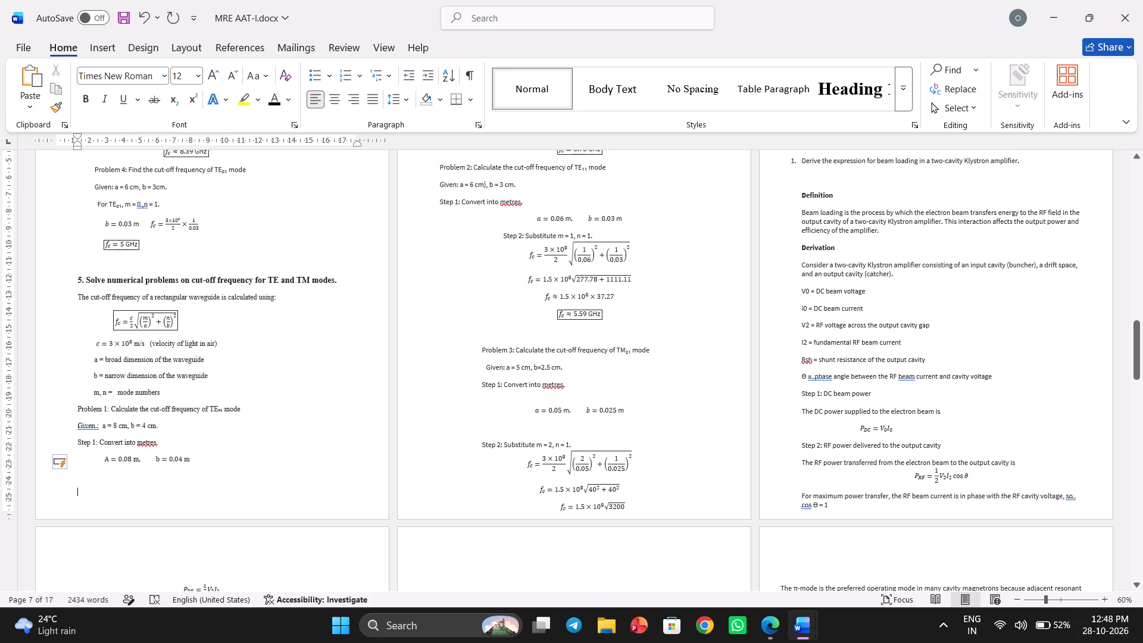
Correct the comma spacing in Problem 1's Step 2 line to read "m = 0, n = 1".
scroll(476, 467, up, 2)
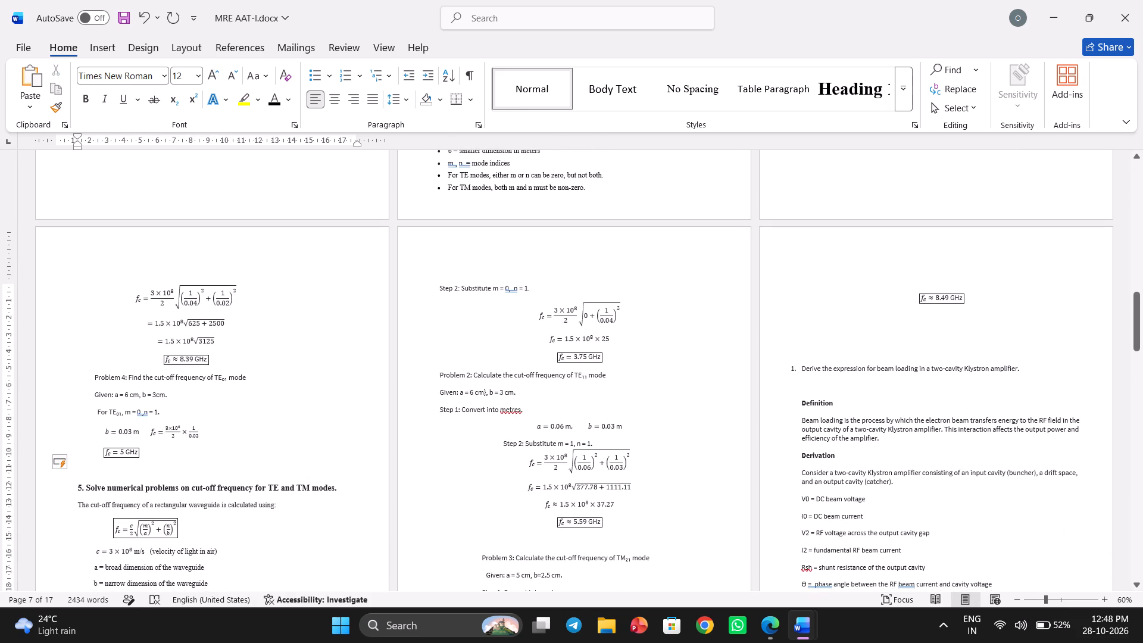
click(511, 291)
key(BackSpace)
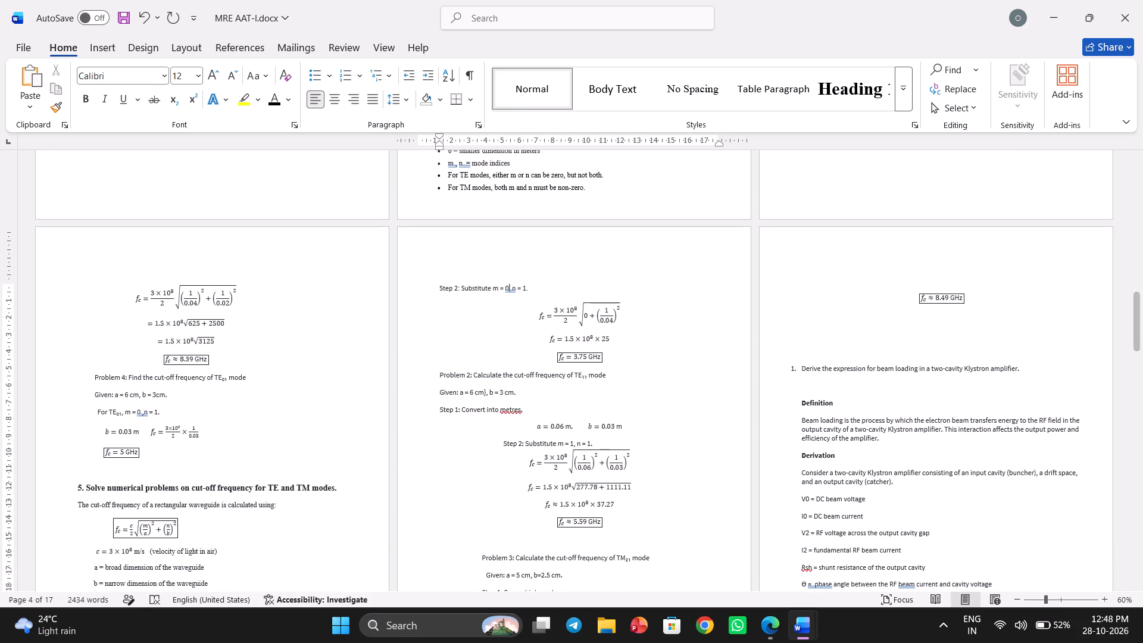
key(Right)
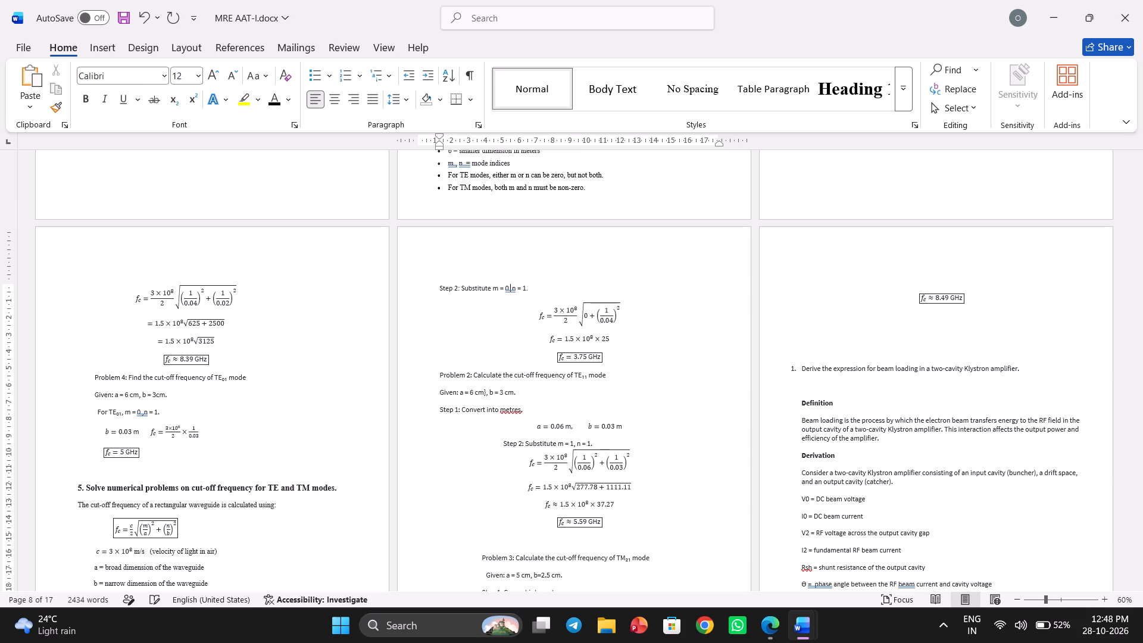
key(BackSpace)
key(comma)
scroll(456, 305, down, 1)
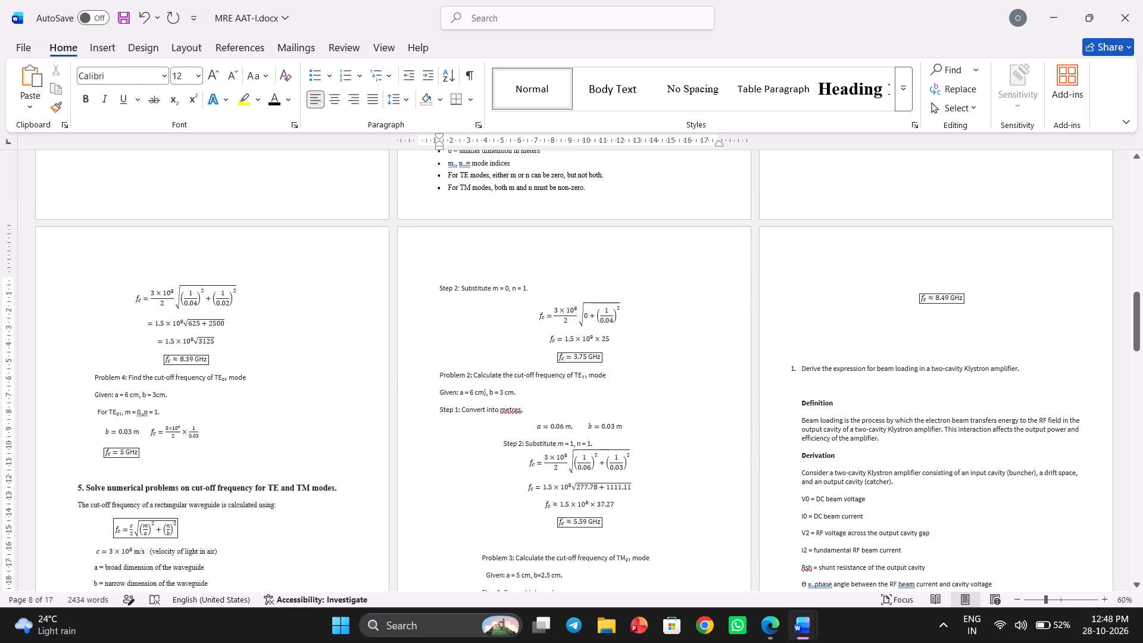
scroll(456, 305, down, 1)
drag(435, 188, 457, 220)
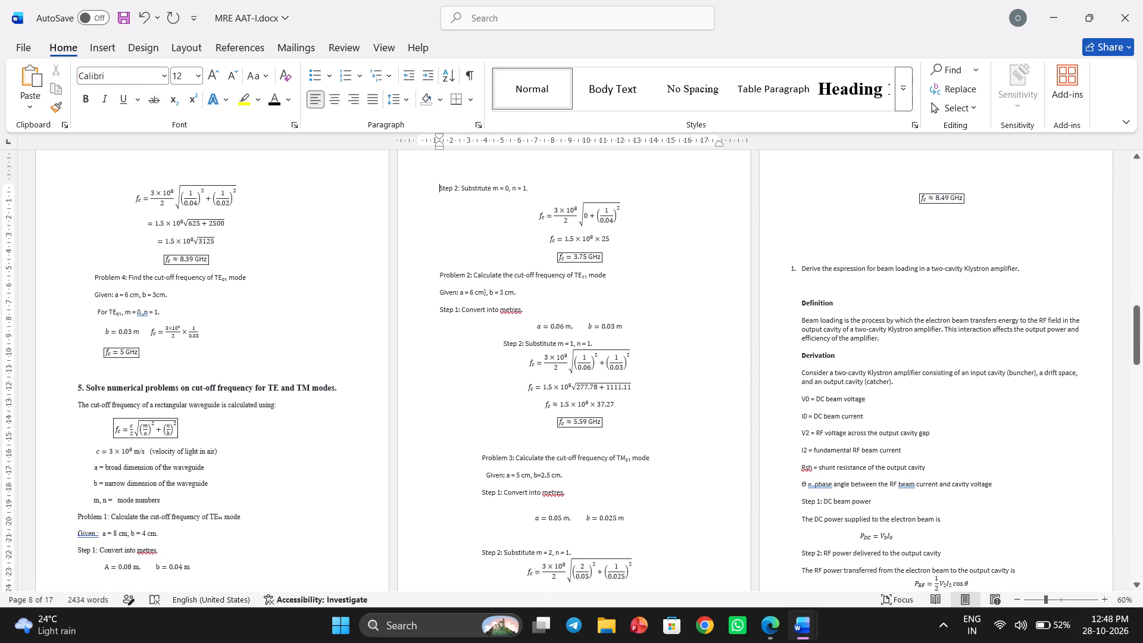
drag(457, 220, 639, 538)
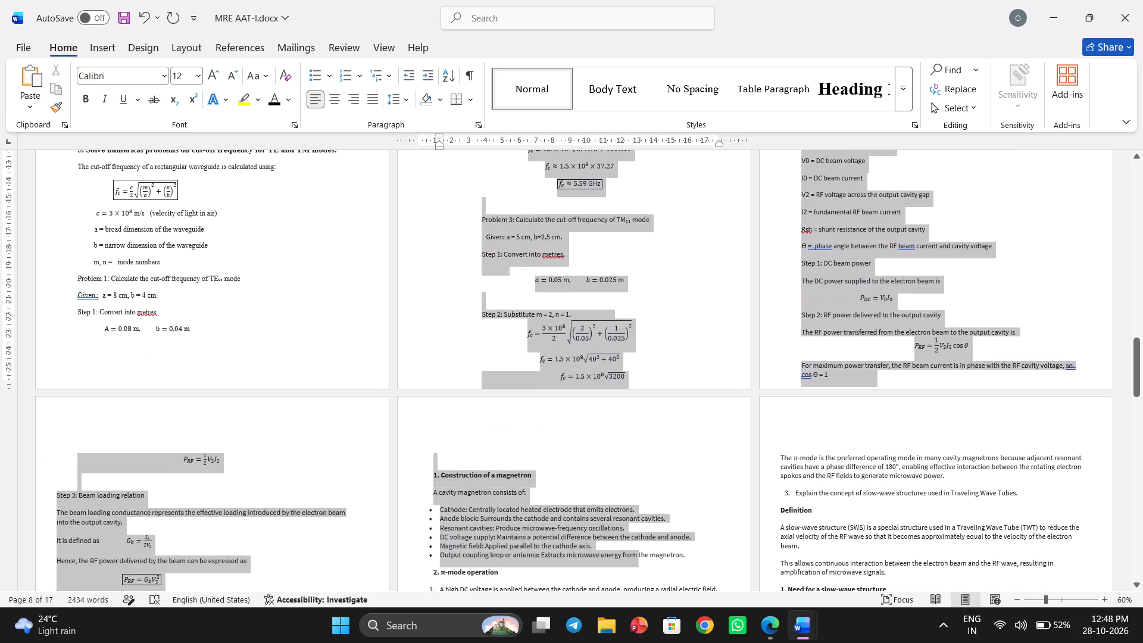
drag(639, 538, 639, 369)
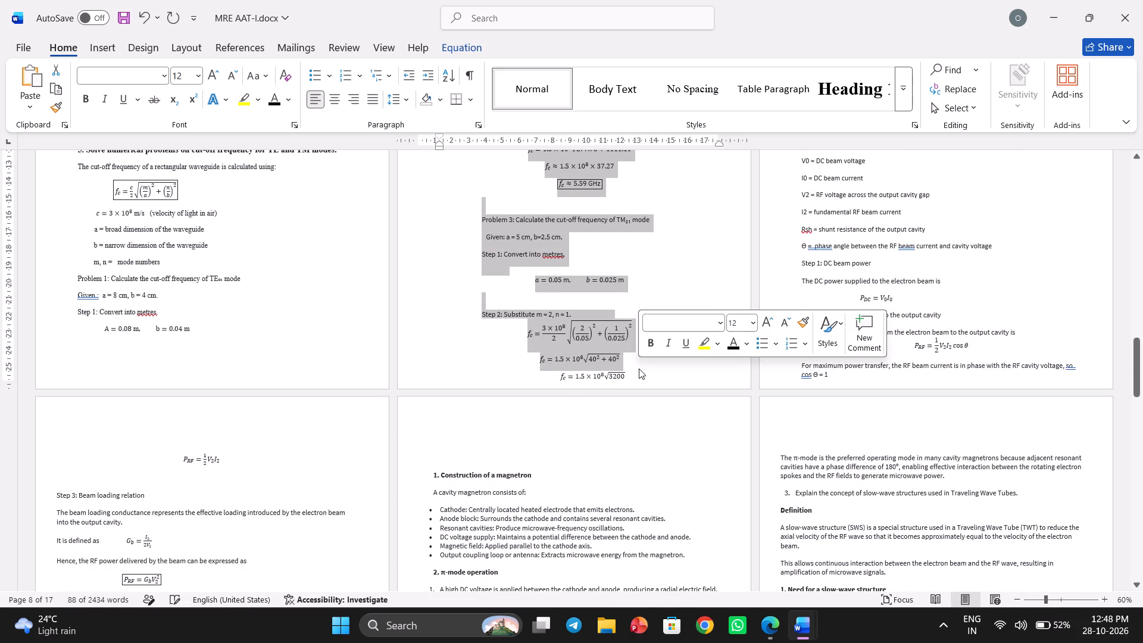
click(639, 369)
Insert blank lines before Problem 3's "Step 2: Substitute m = 2, n = 1" to move it onto the following page.
click(628, 297)
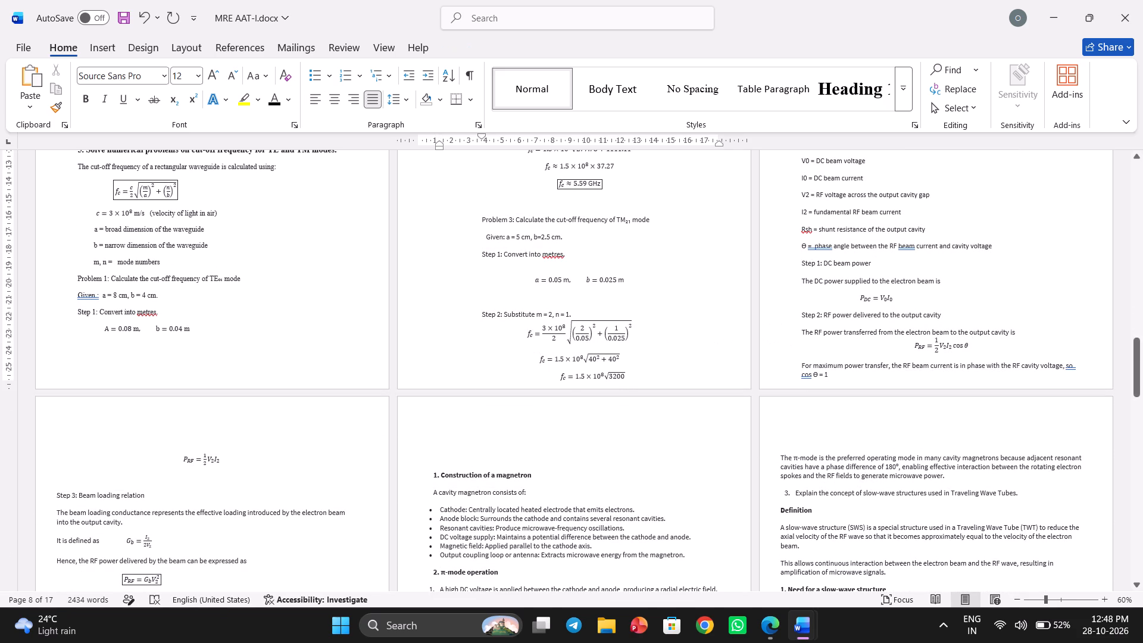
key(Return)
key(Return)
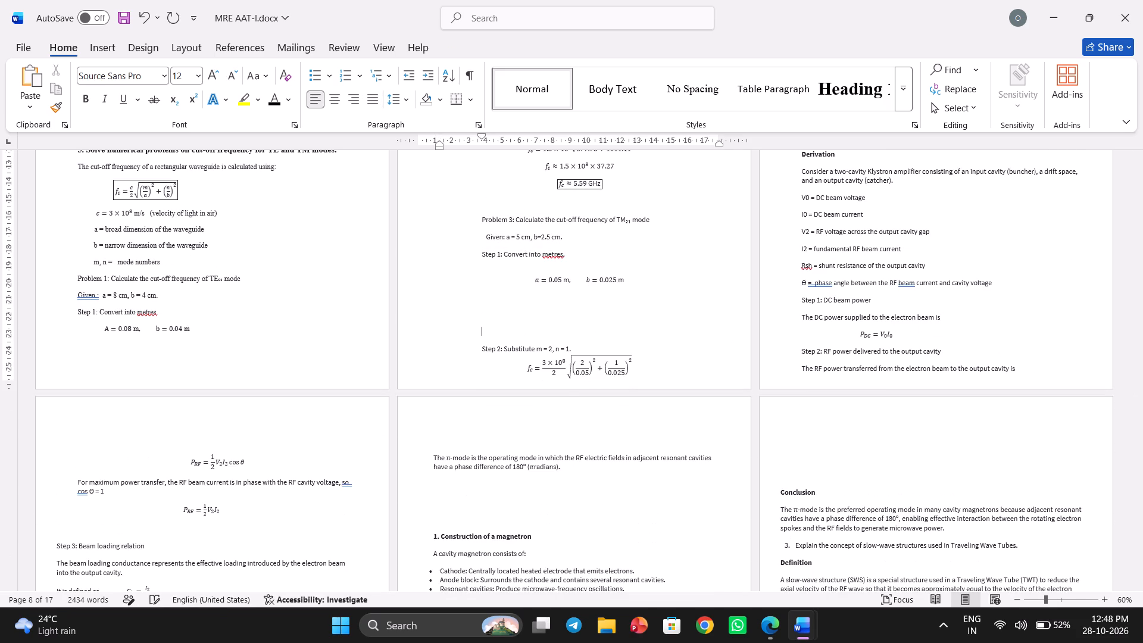
key(Return)
key(Return)
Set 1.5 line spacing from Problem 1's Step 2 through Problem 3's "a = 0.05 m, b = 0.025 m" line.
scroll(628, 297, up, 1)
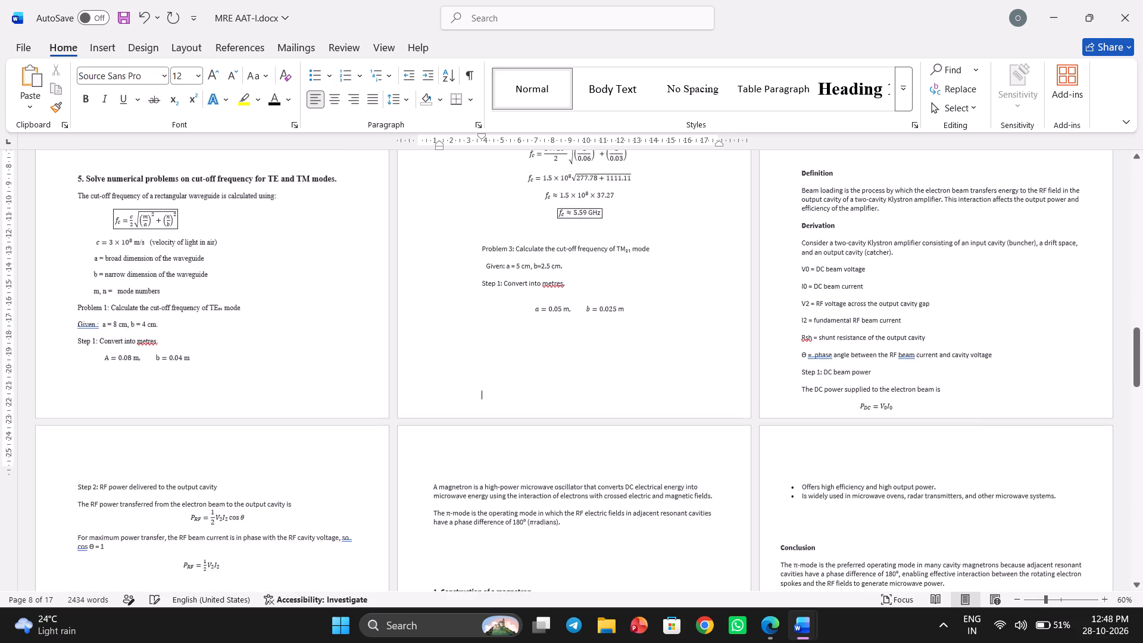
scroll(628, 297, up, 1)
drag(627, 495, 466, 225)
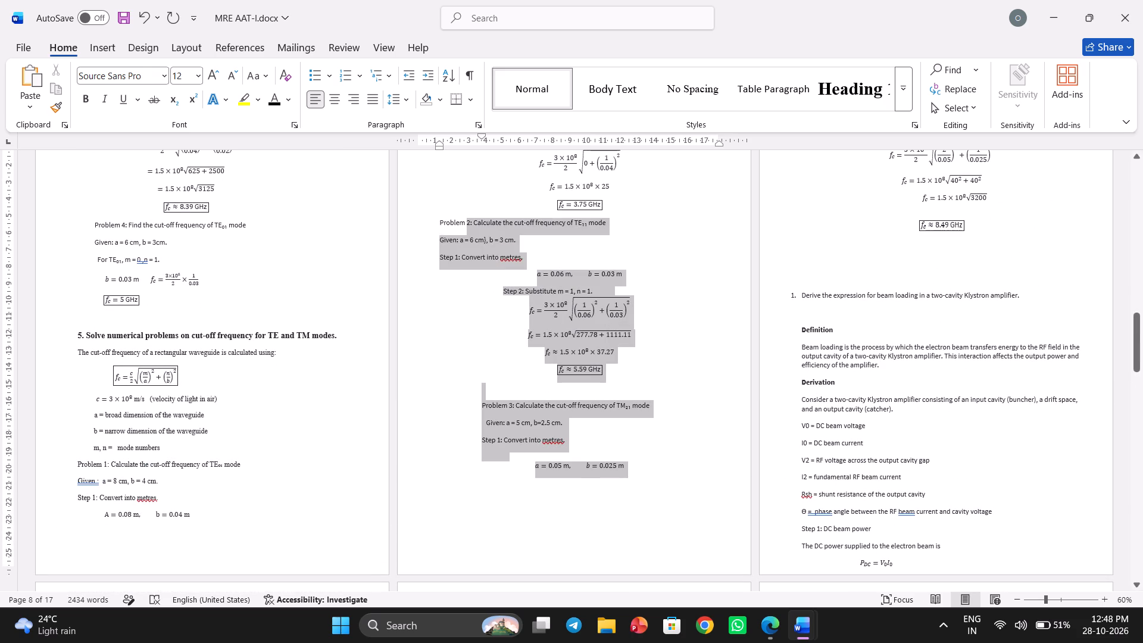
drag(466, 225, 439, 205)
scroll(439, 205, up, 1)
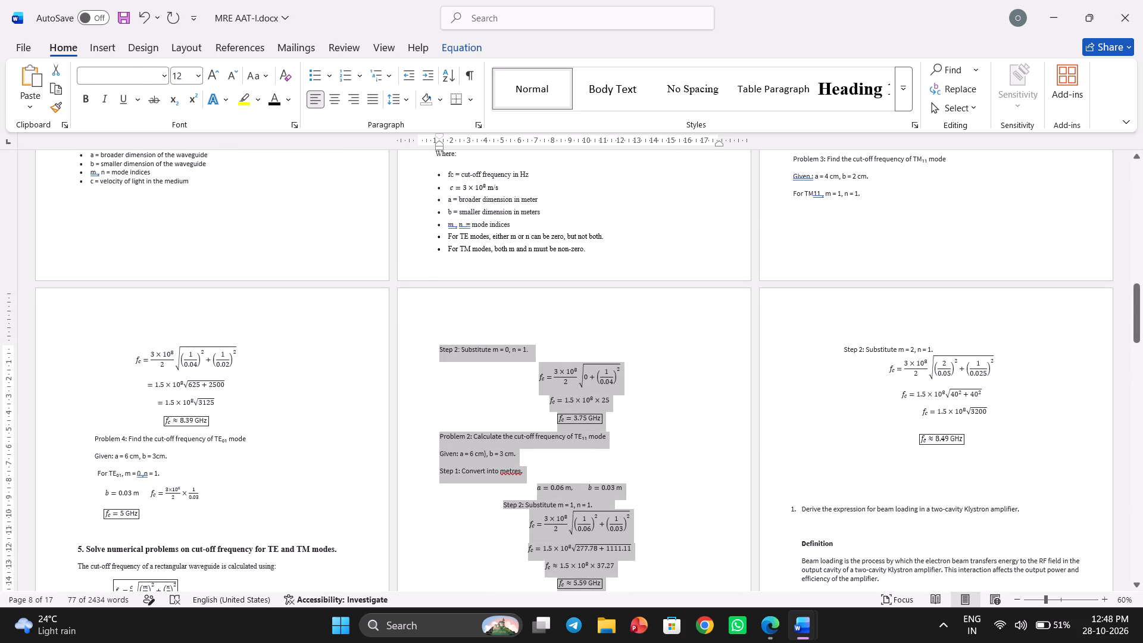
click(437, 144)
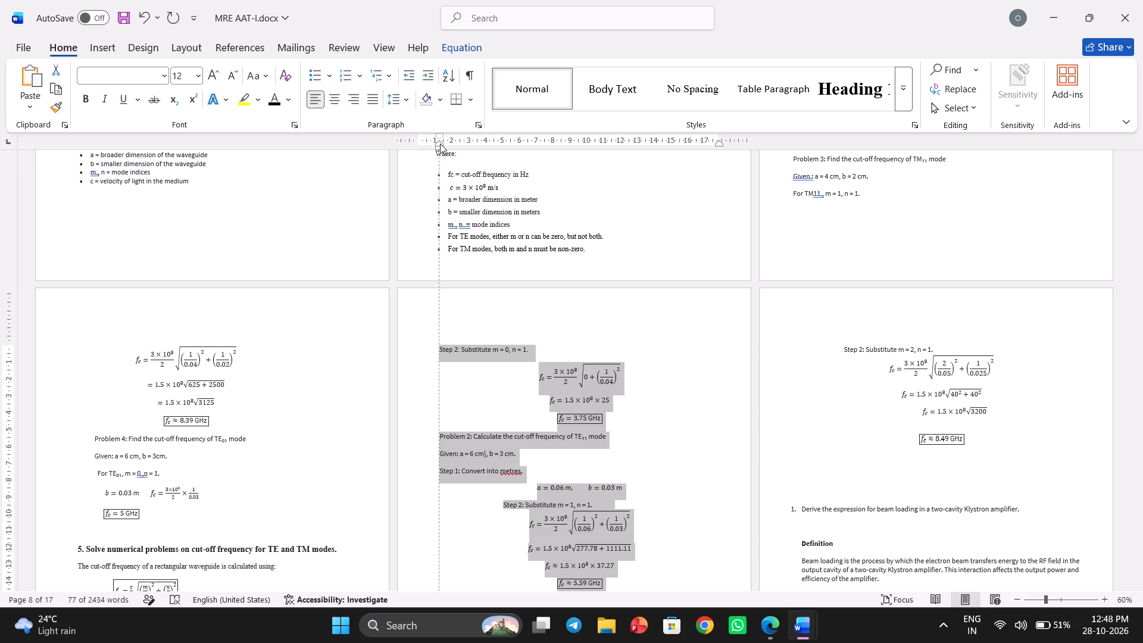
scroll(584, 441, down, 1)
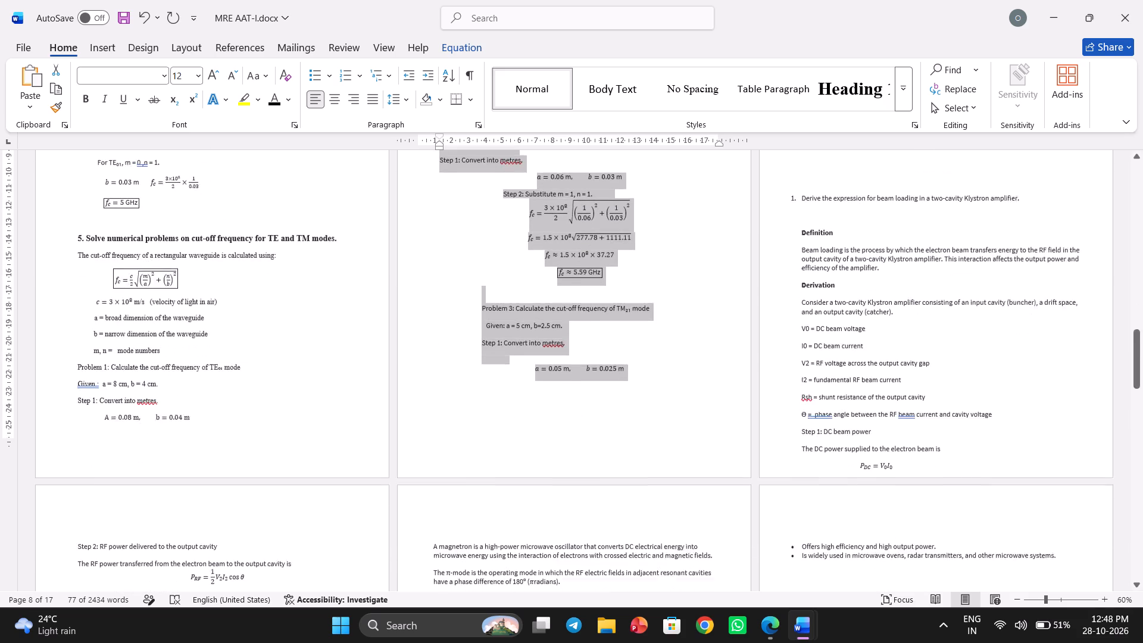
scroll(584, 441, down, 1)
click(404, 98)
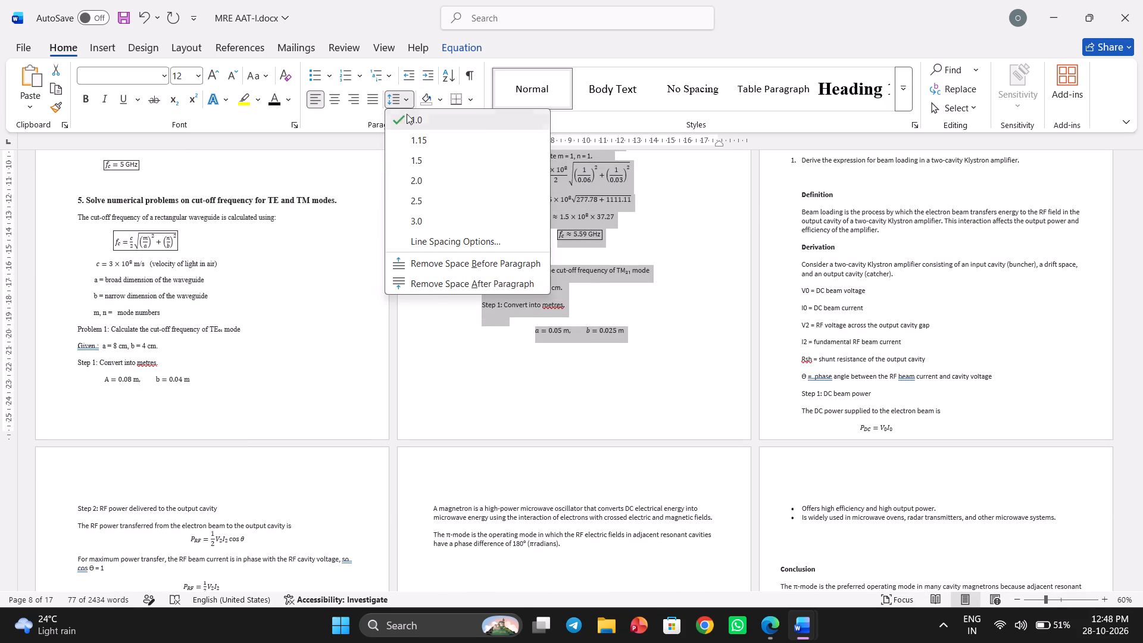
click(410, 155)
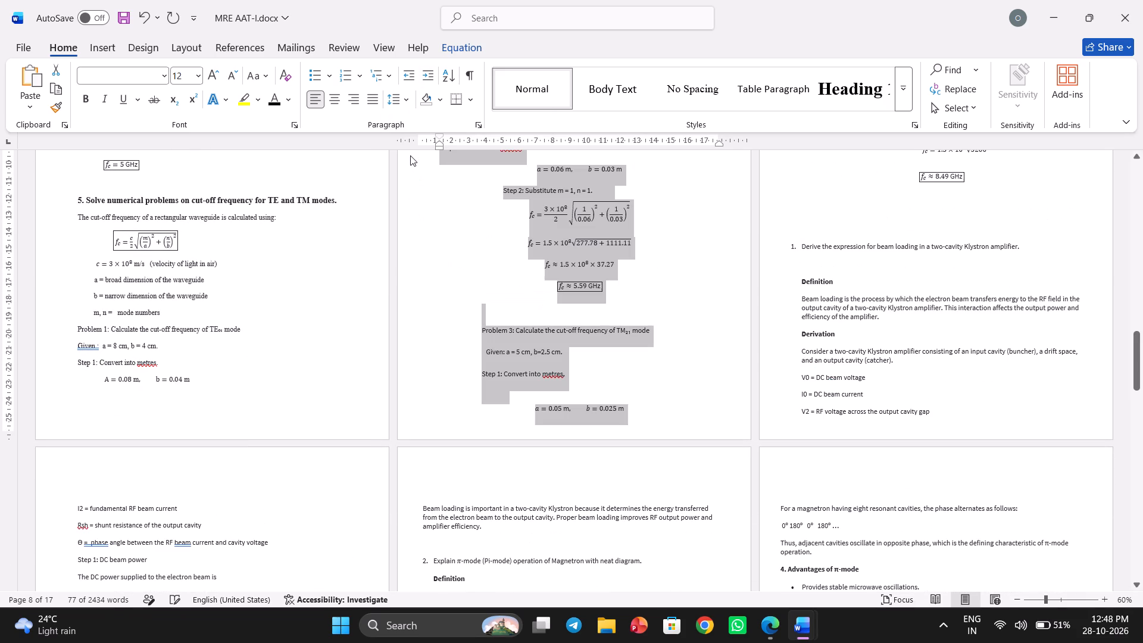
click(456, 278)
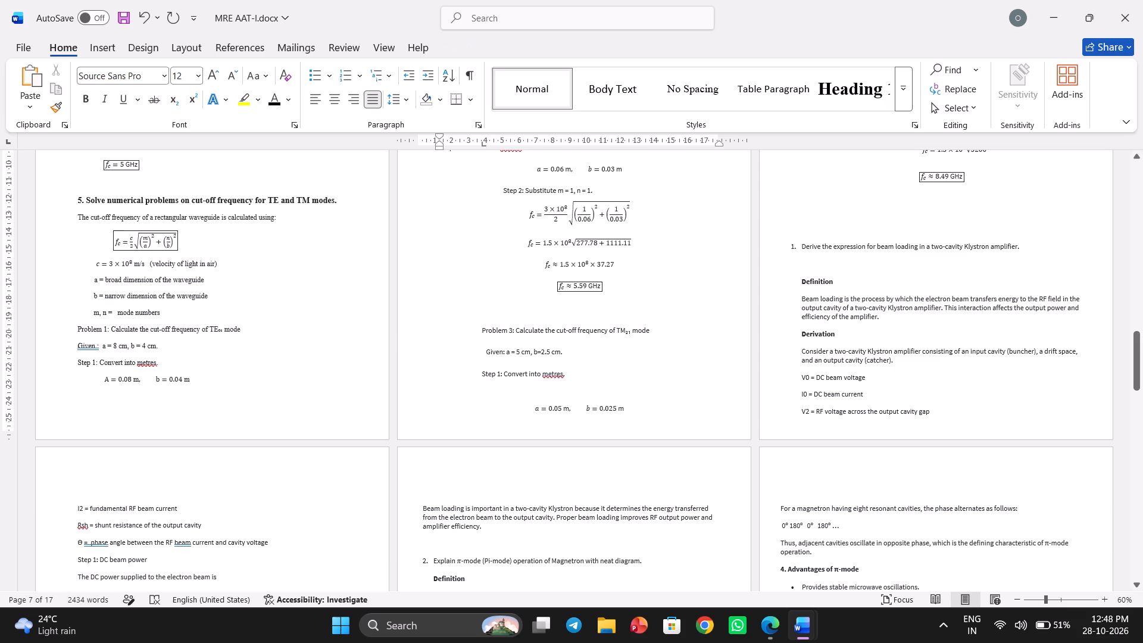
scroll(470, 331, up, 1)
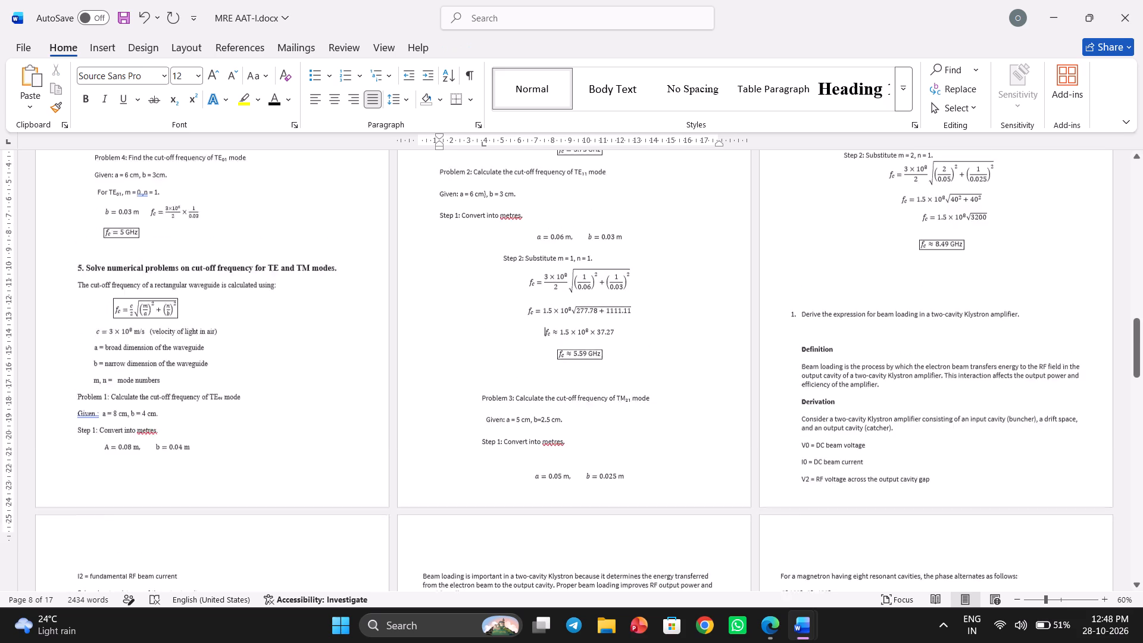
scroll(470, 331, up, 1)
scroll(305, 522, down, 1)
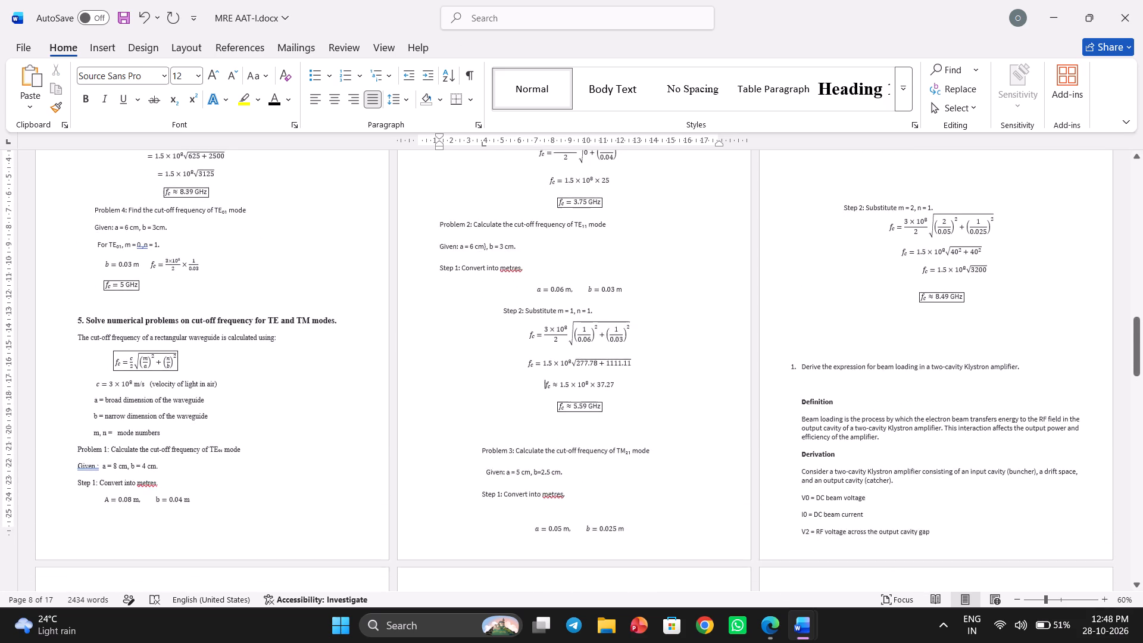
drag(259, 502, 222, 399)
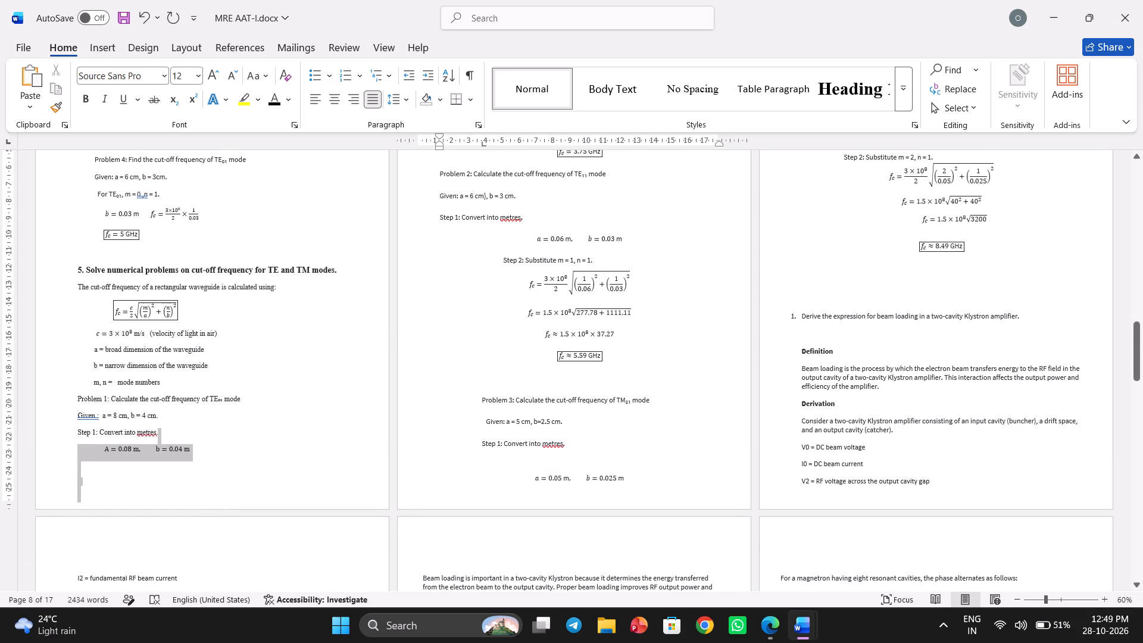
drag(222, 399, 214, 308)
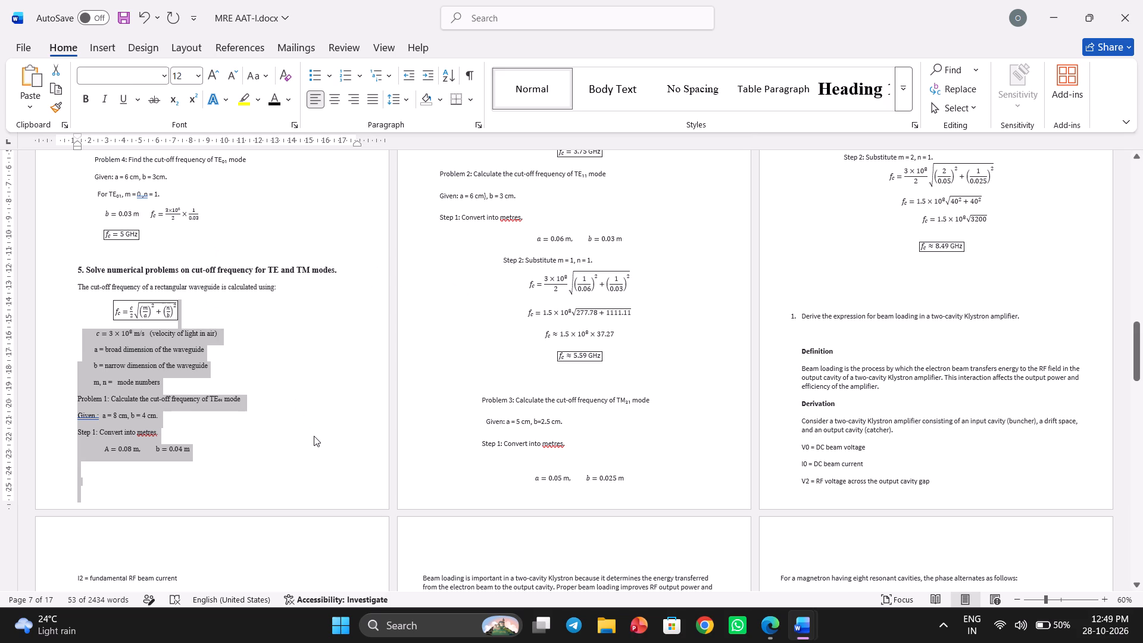
Set 1.5 line spacing for all text from question 1's heading through Problem 3's "a = 0.05 m, b = 0.025 m" line.
scroll(314, 436, up, 1)
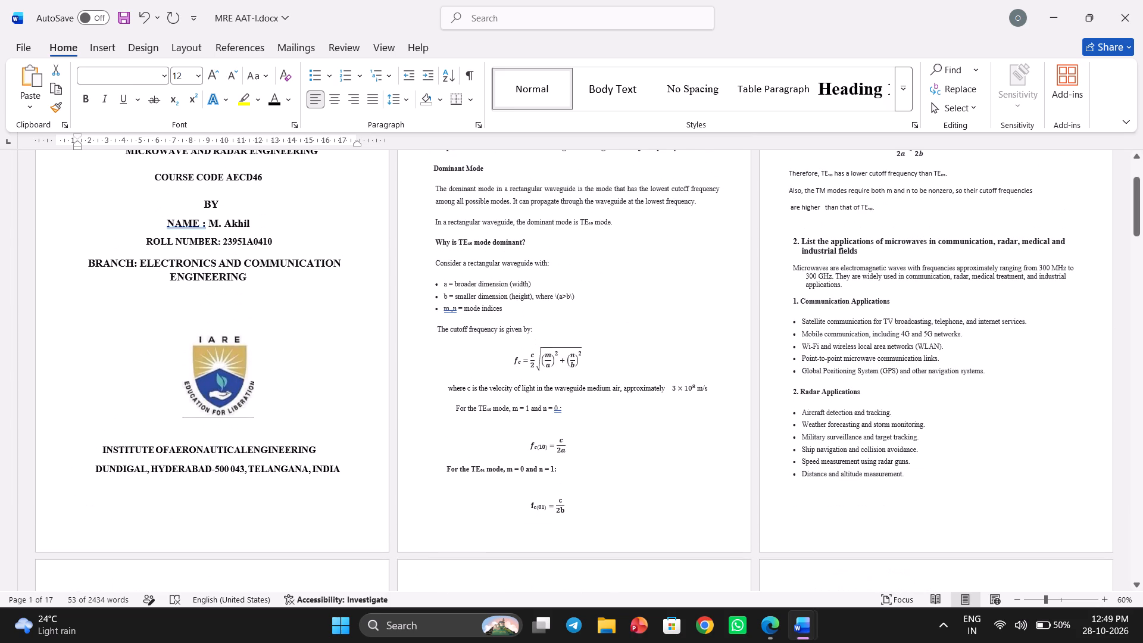
scroll(424, 209, up, 1)
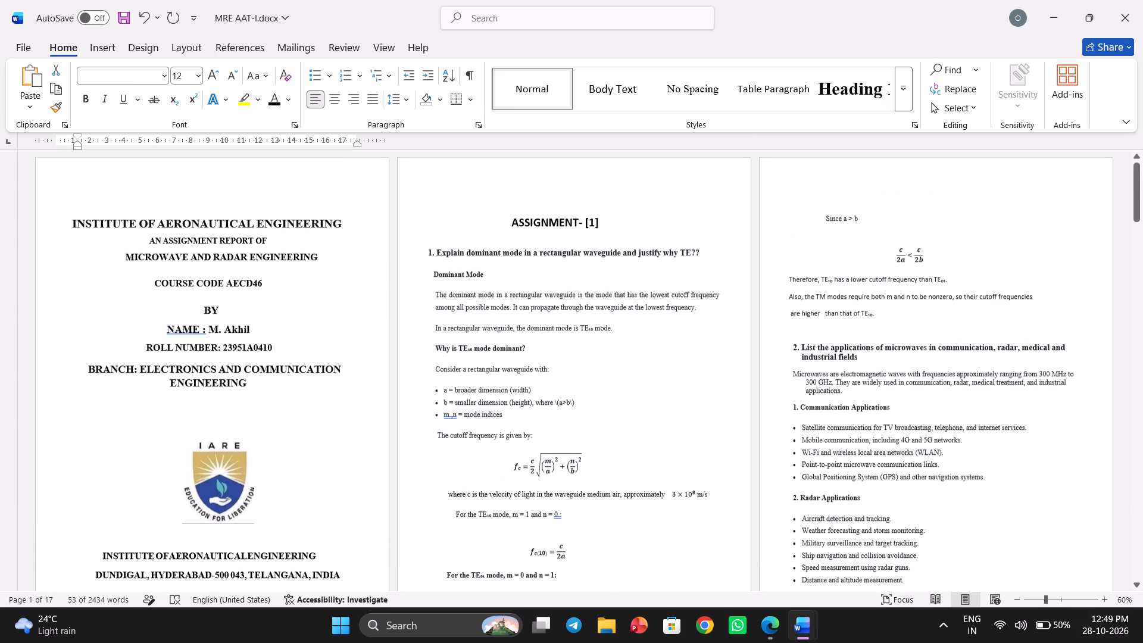
scroll(424, 209, up, 1)
drag(421, 255, 582, 553)
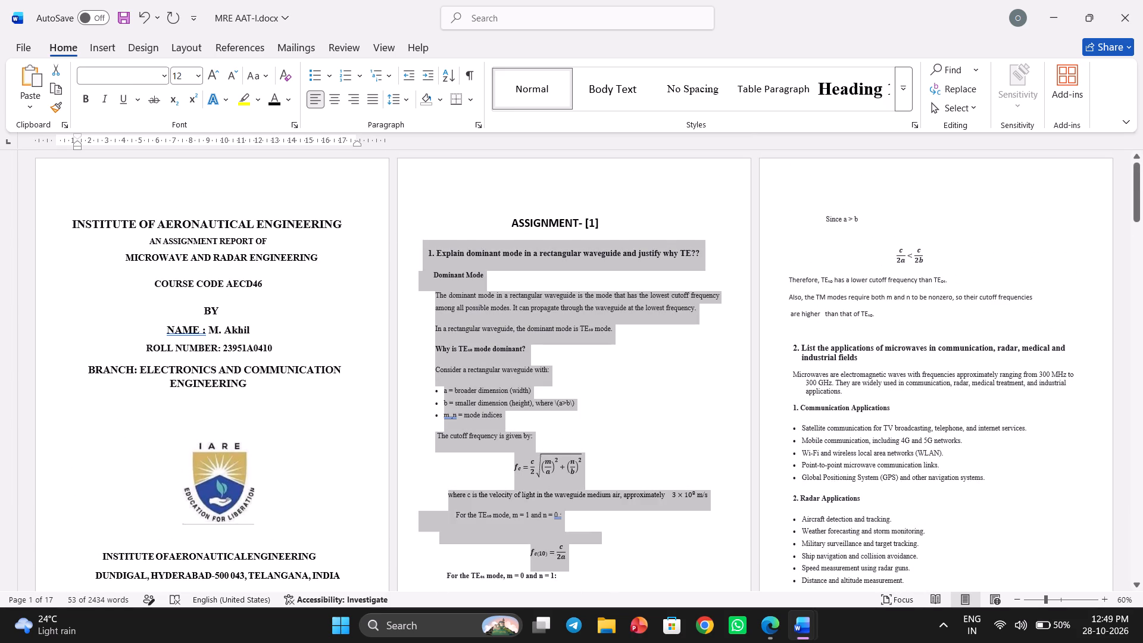
drag(582, 553, 589, 642)
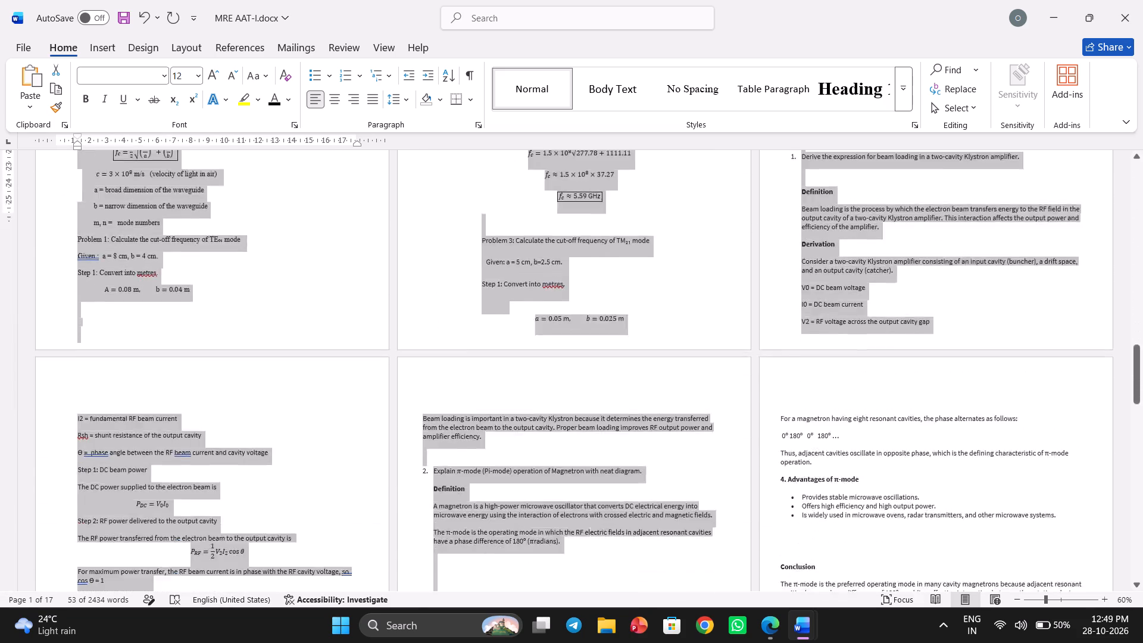
drag(589, 642, 562, 168)
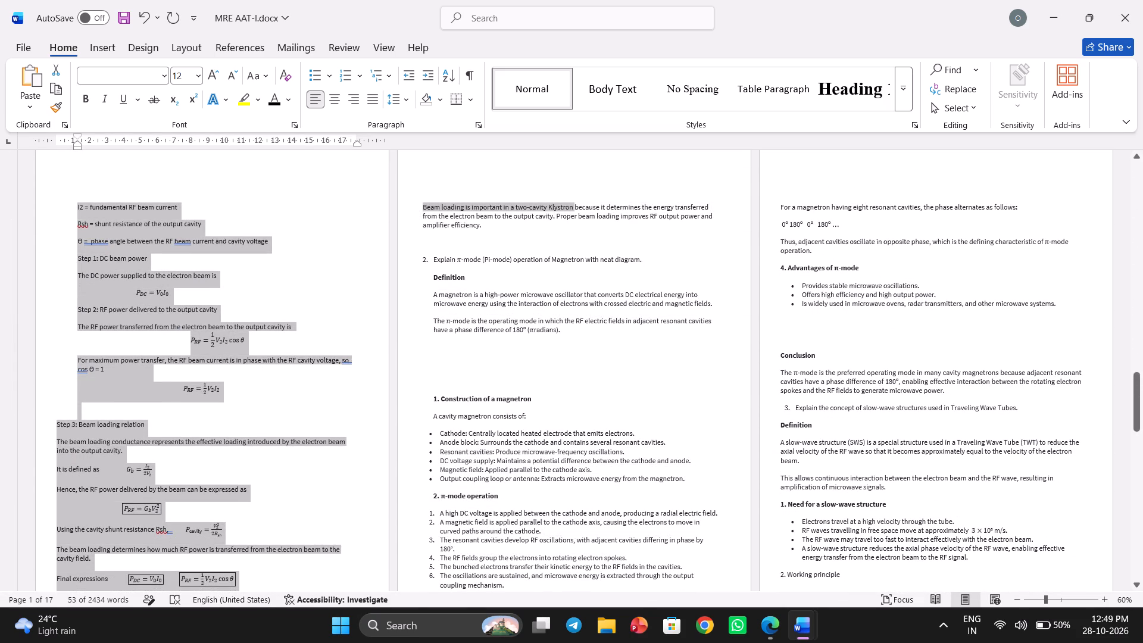
drag(562, 168, 527, 127)
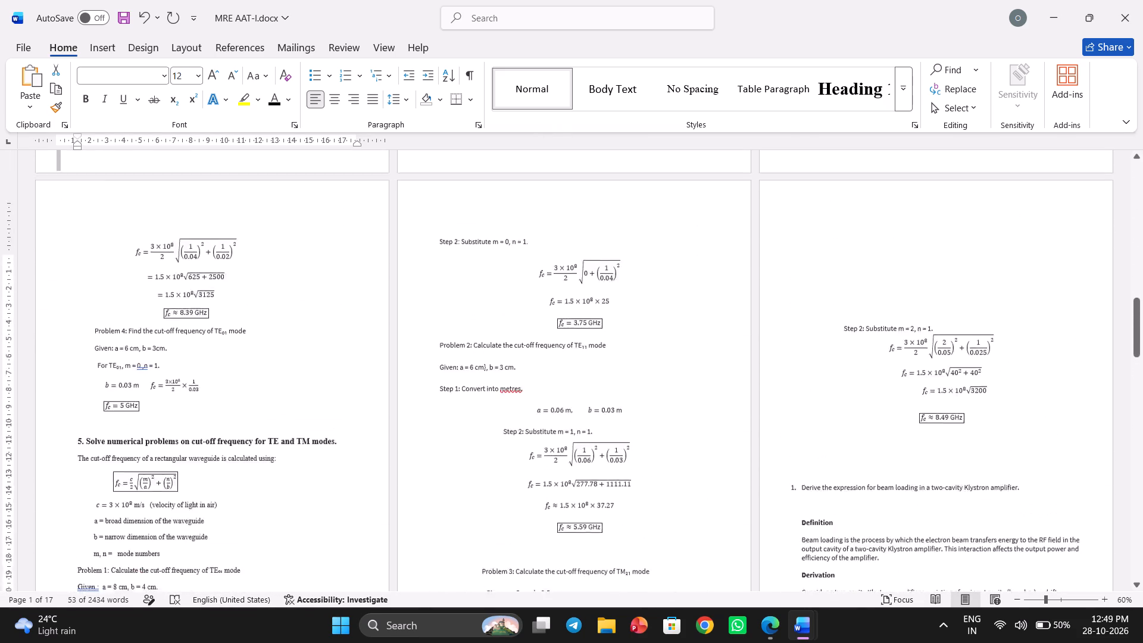
drag(527, 127, 601, 521)
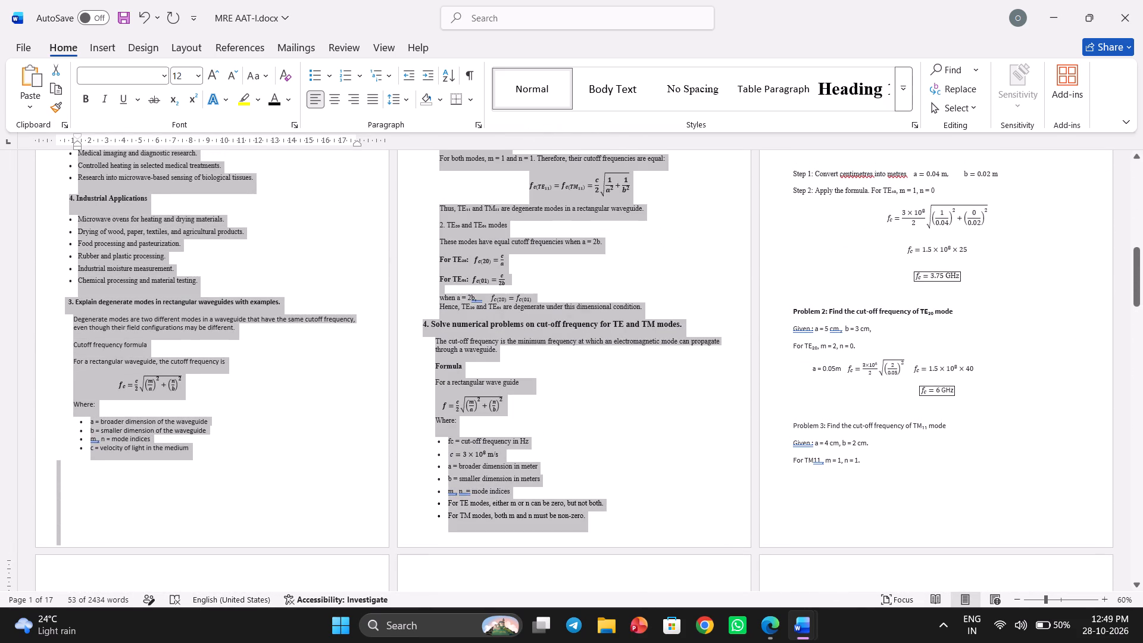
drag(601, 521, 663, 642)
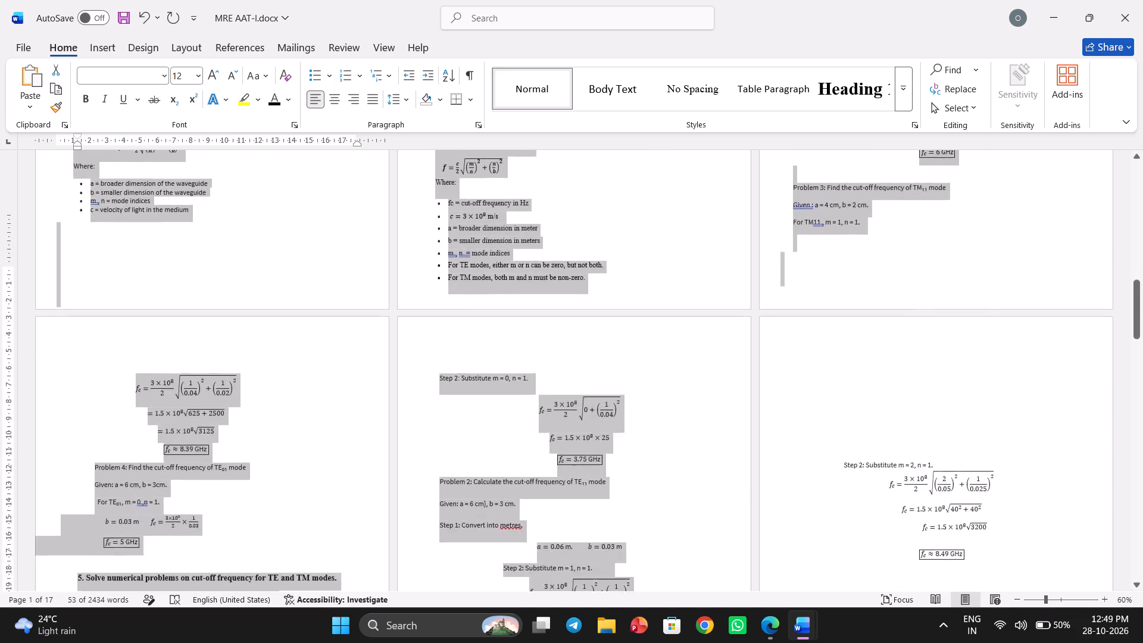
drag(663, 642, 616, 366)
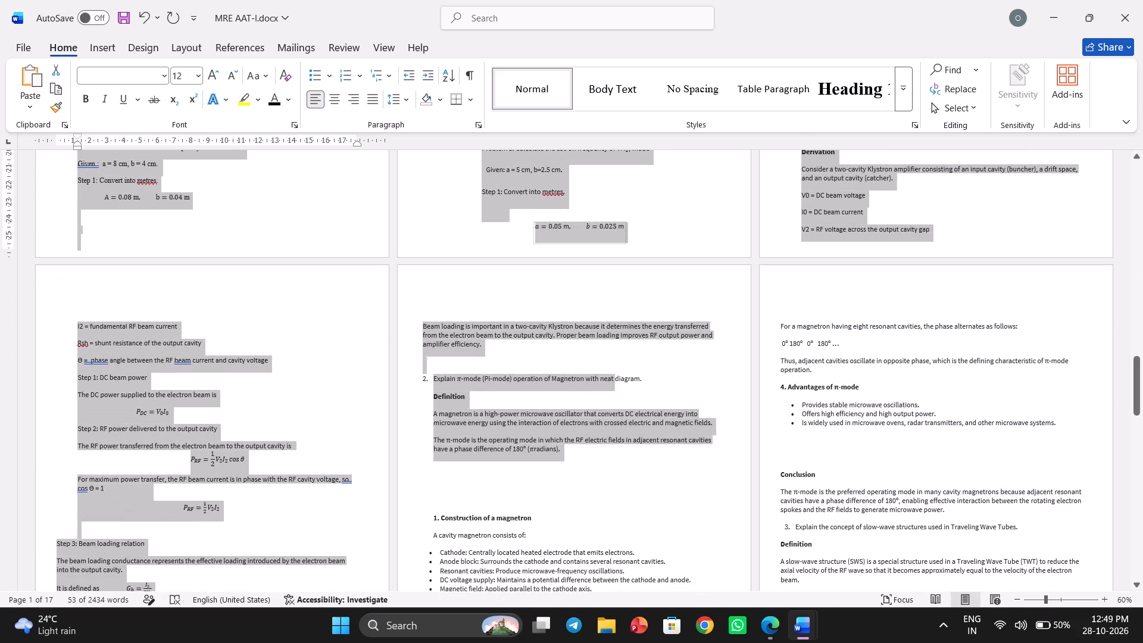
drag(616, 366, 627, 237)
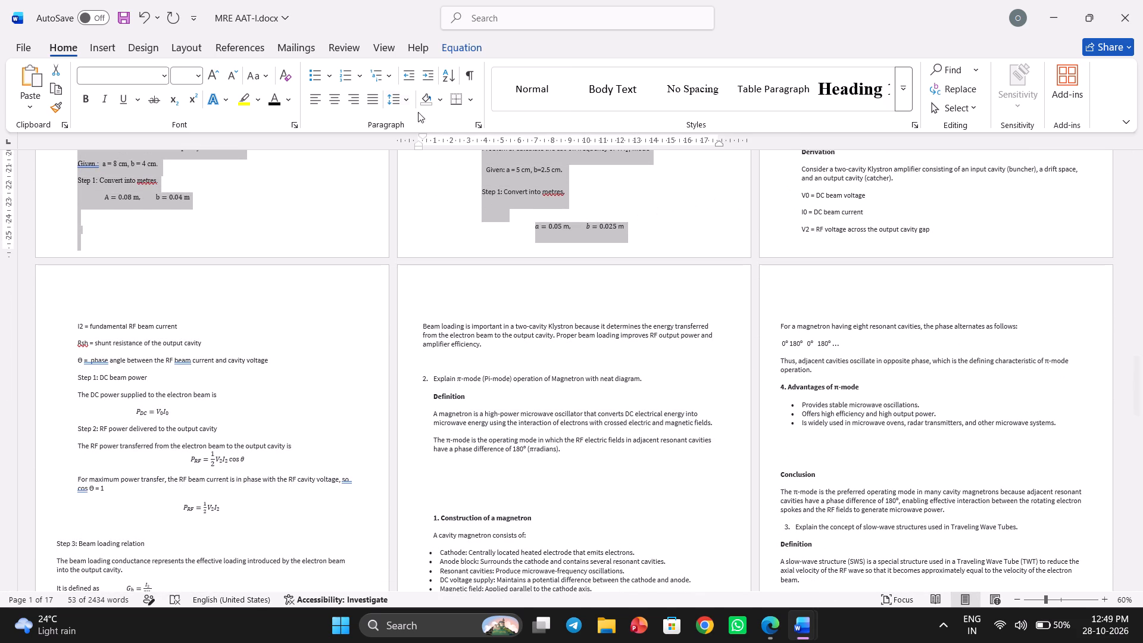
click(402, 95)
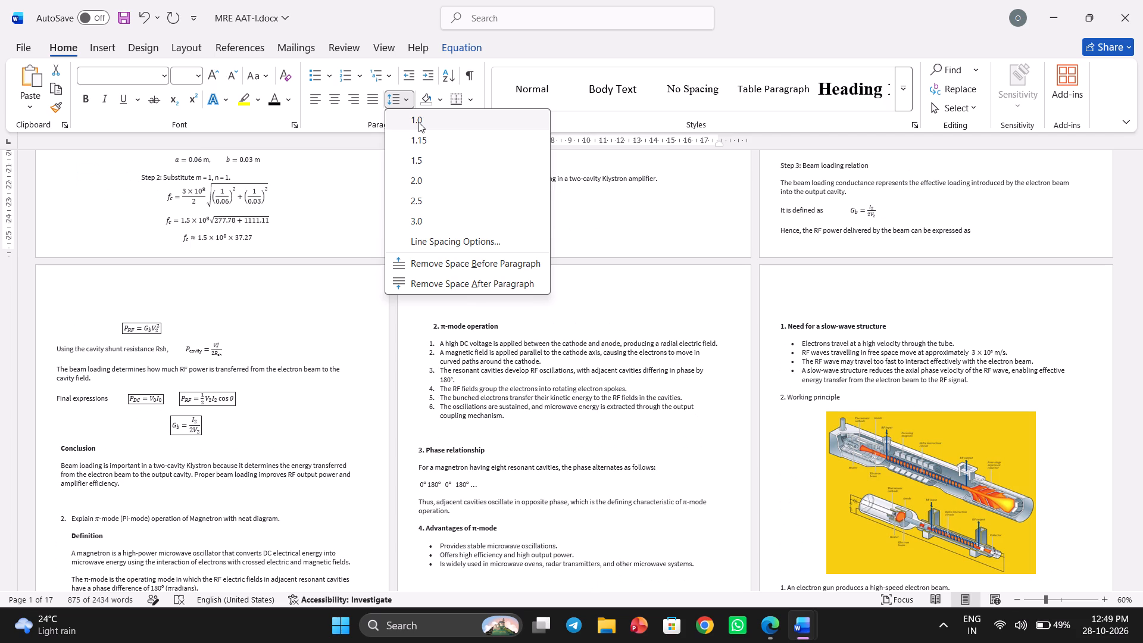
click(419, 122)
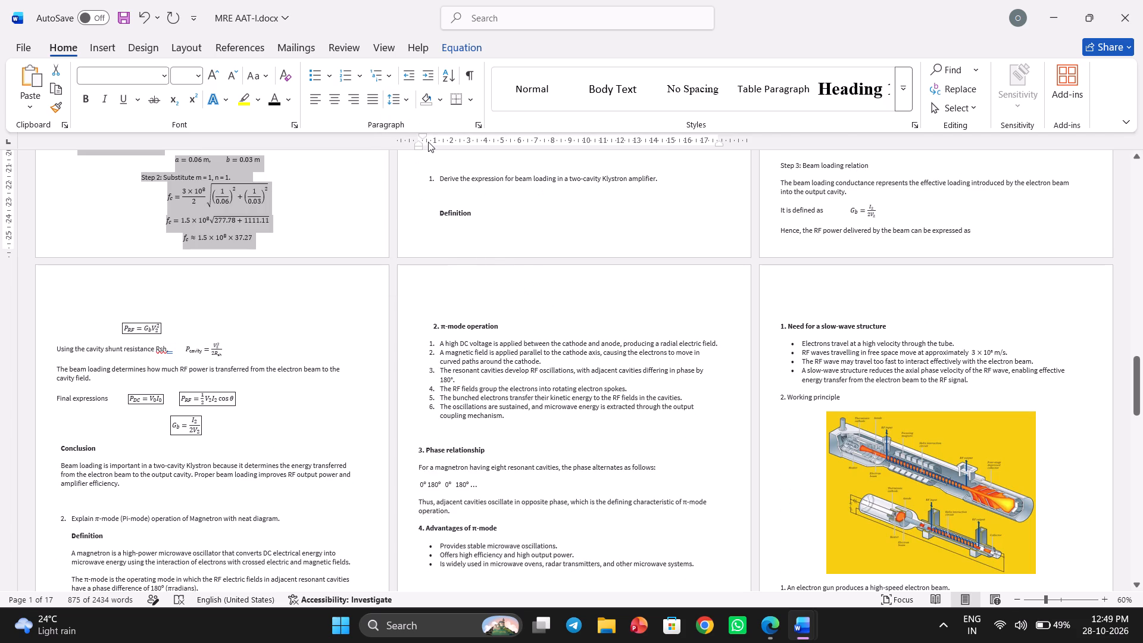
click(408, 100)
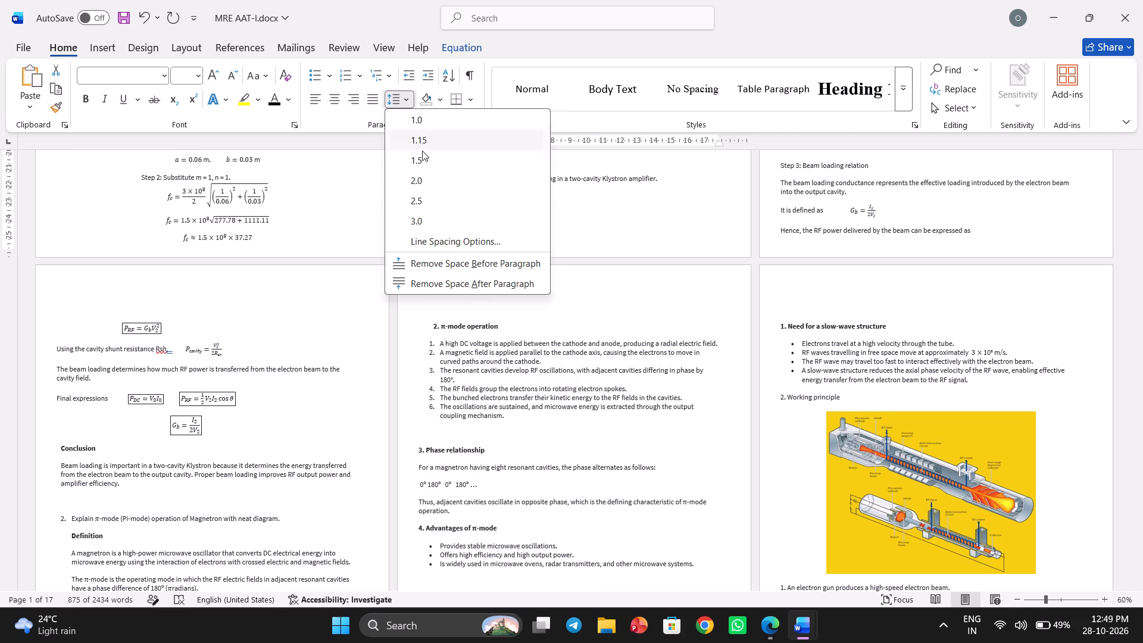
click(422, 161)
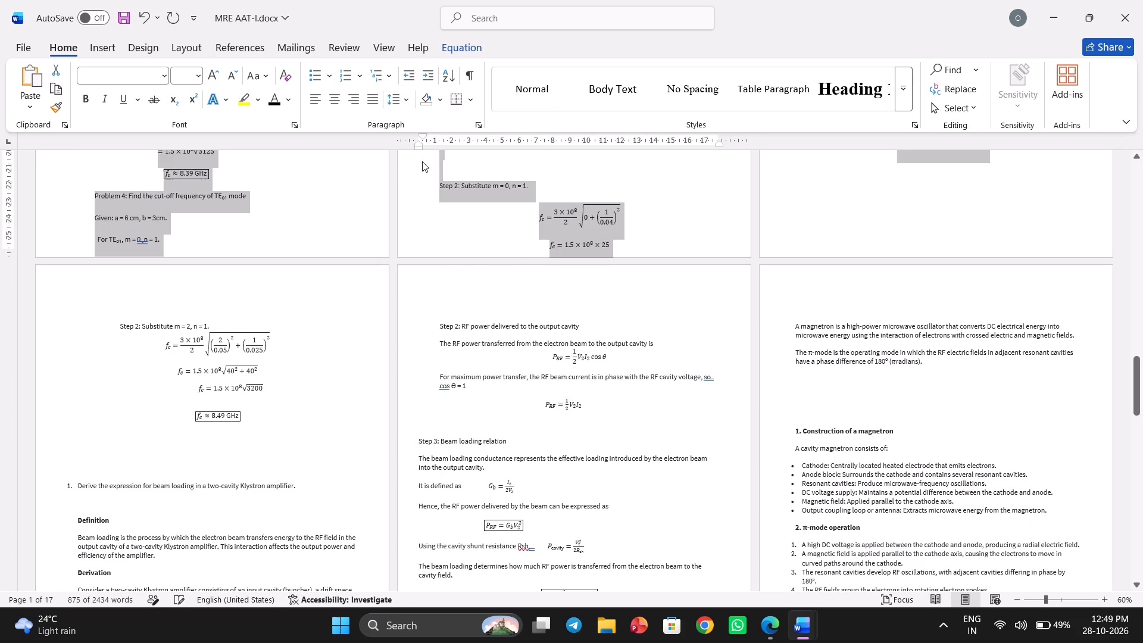
click(433, 213)
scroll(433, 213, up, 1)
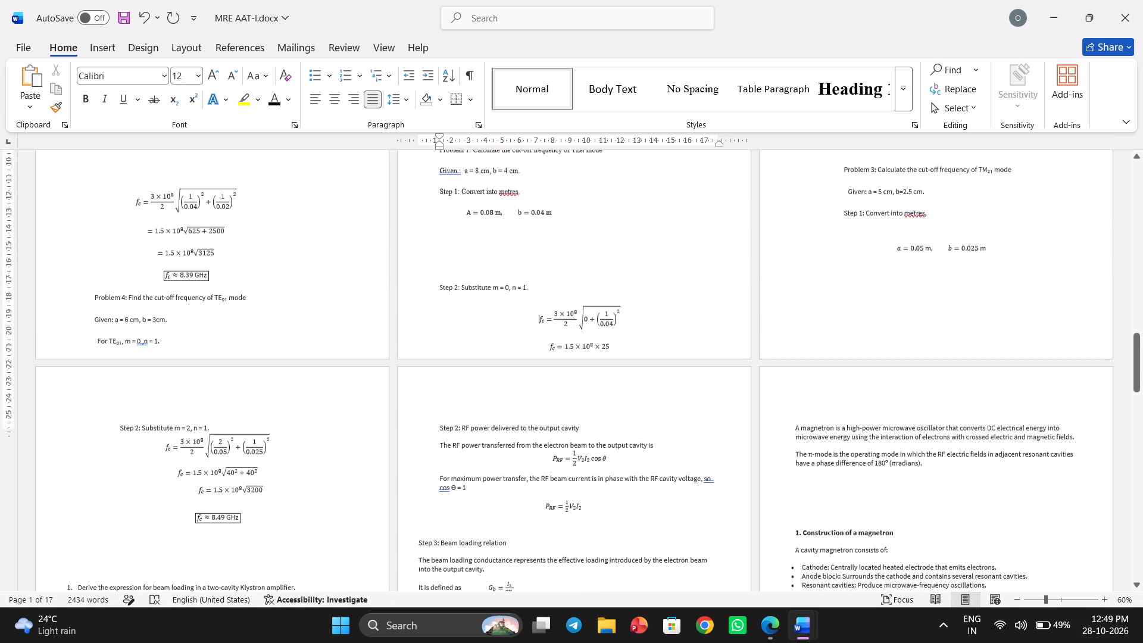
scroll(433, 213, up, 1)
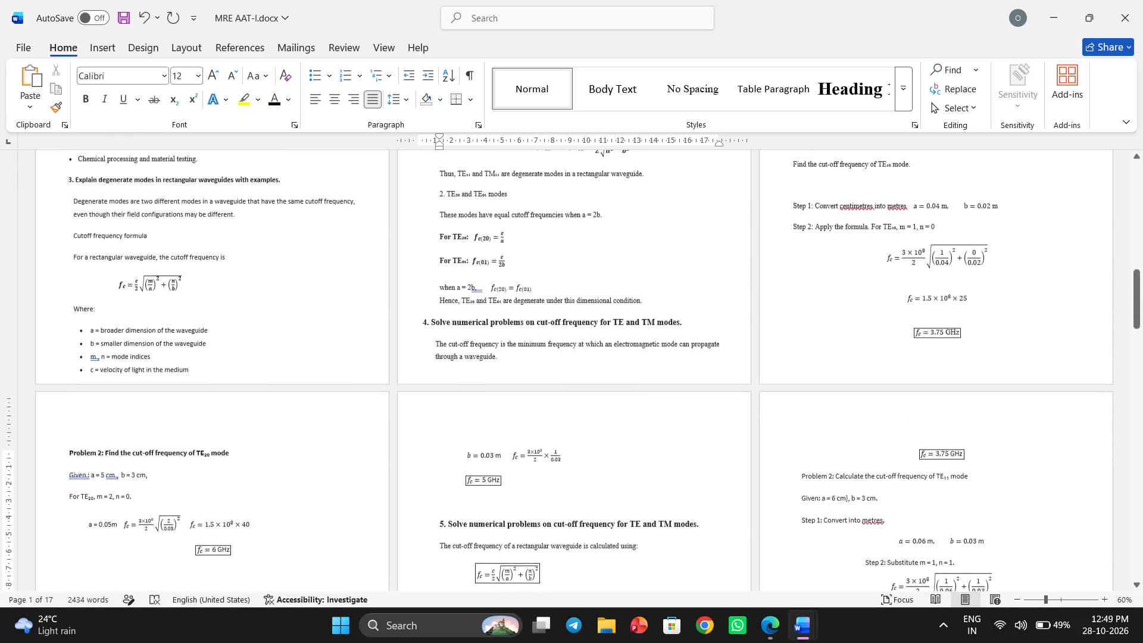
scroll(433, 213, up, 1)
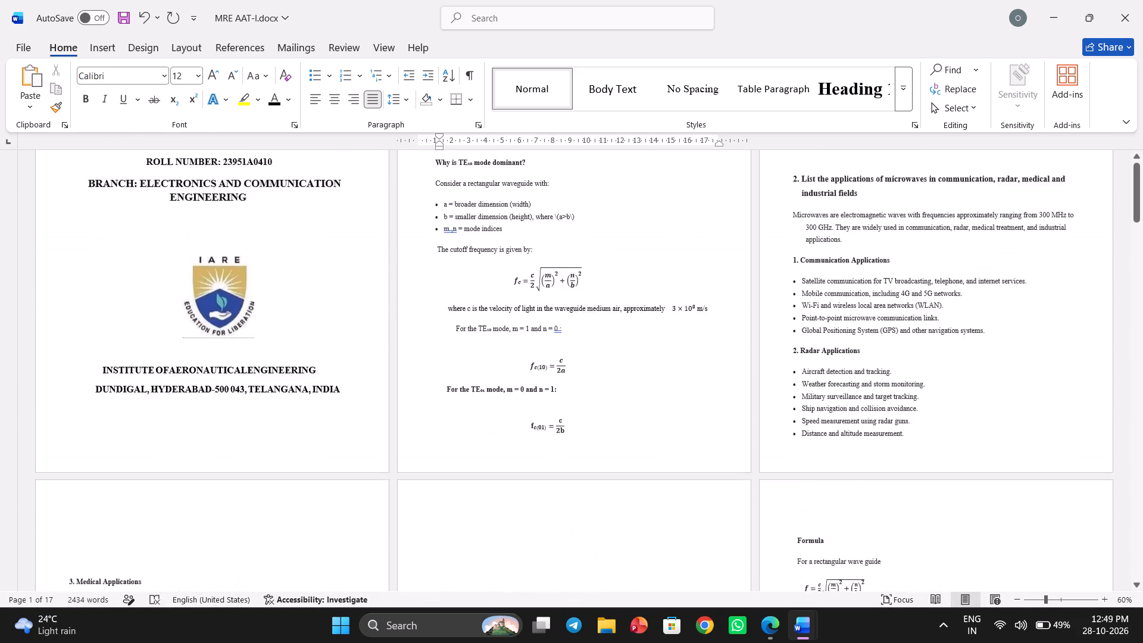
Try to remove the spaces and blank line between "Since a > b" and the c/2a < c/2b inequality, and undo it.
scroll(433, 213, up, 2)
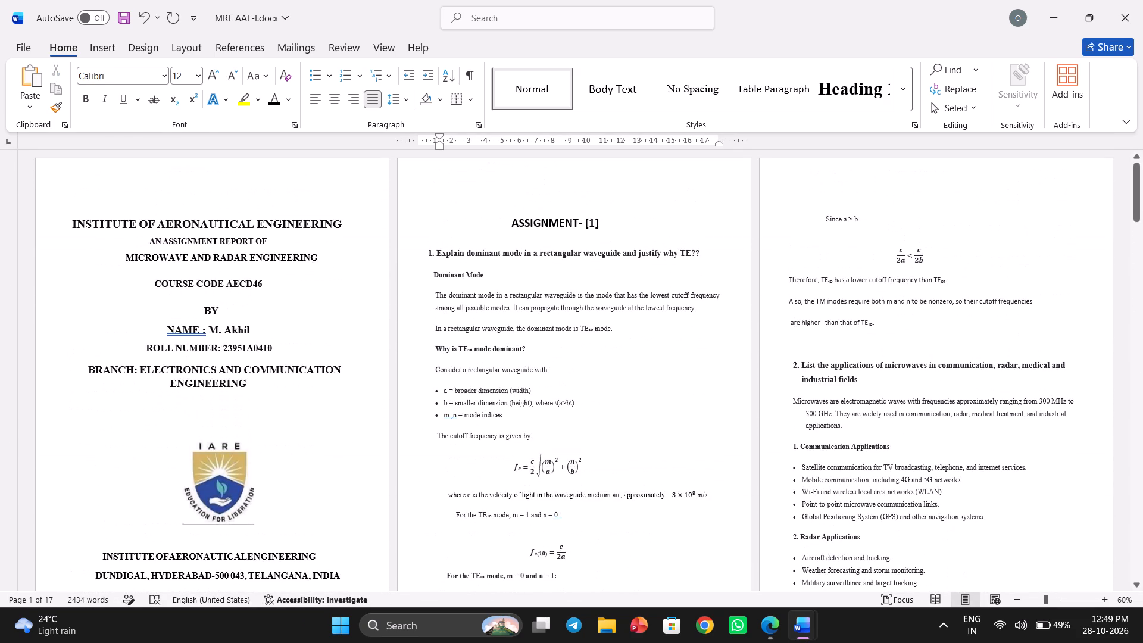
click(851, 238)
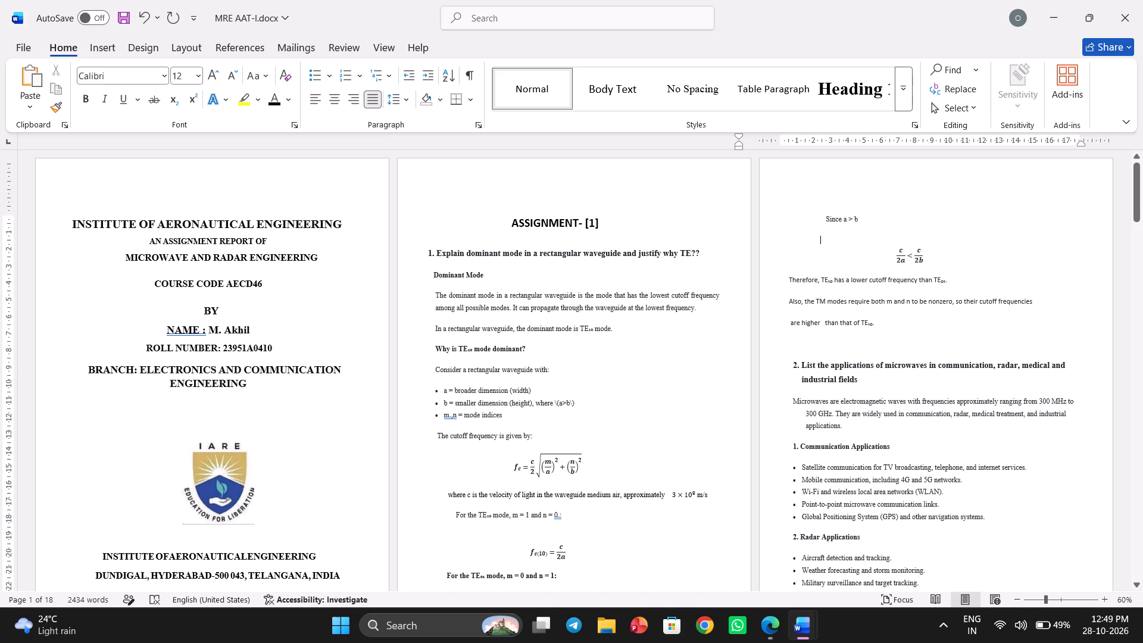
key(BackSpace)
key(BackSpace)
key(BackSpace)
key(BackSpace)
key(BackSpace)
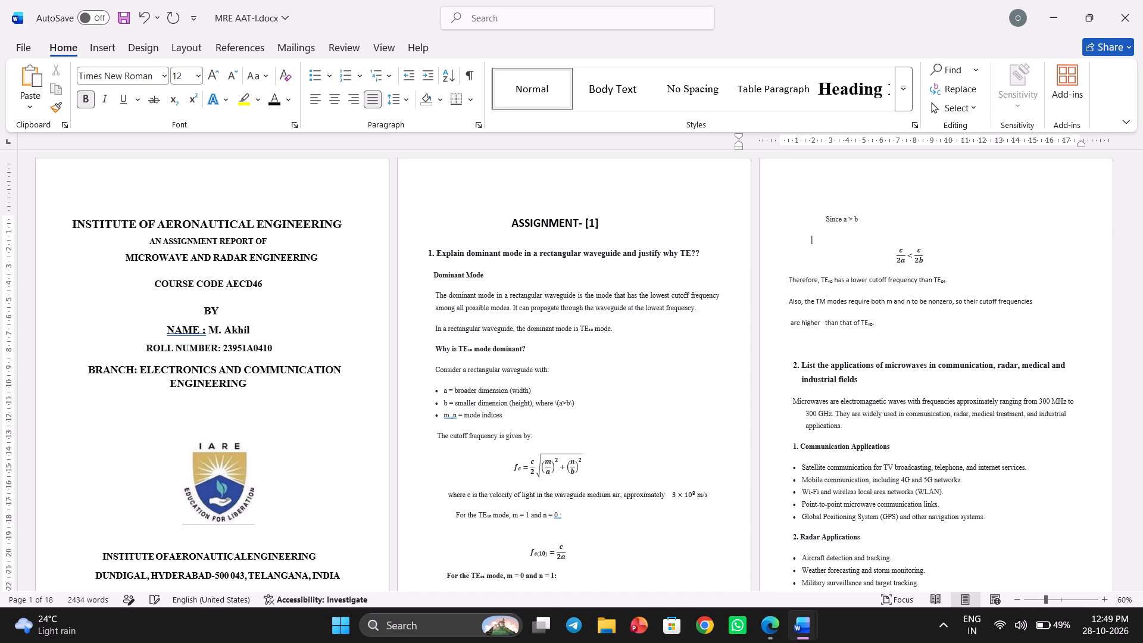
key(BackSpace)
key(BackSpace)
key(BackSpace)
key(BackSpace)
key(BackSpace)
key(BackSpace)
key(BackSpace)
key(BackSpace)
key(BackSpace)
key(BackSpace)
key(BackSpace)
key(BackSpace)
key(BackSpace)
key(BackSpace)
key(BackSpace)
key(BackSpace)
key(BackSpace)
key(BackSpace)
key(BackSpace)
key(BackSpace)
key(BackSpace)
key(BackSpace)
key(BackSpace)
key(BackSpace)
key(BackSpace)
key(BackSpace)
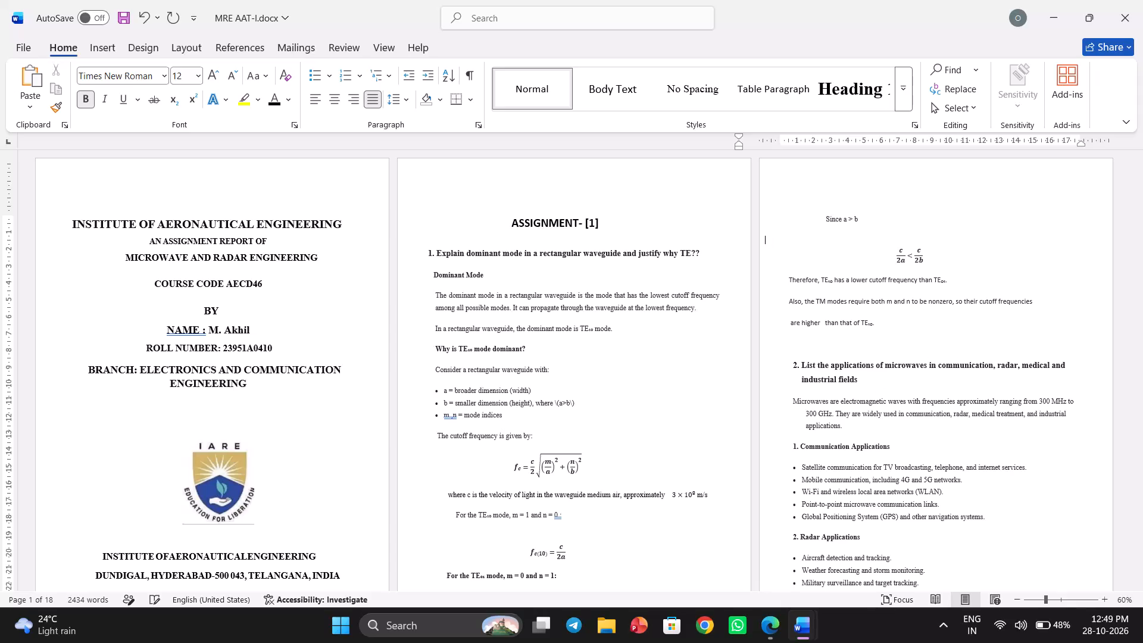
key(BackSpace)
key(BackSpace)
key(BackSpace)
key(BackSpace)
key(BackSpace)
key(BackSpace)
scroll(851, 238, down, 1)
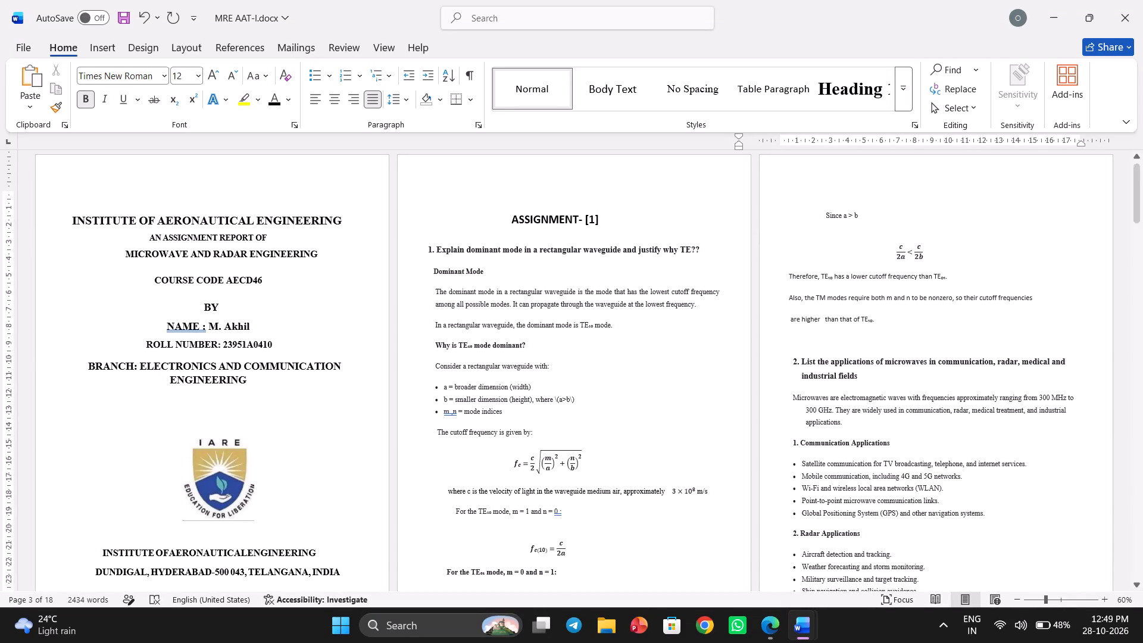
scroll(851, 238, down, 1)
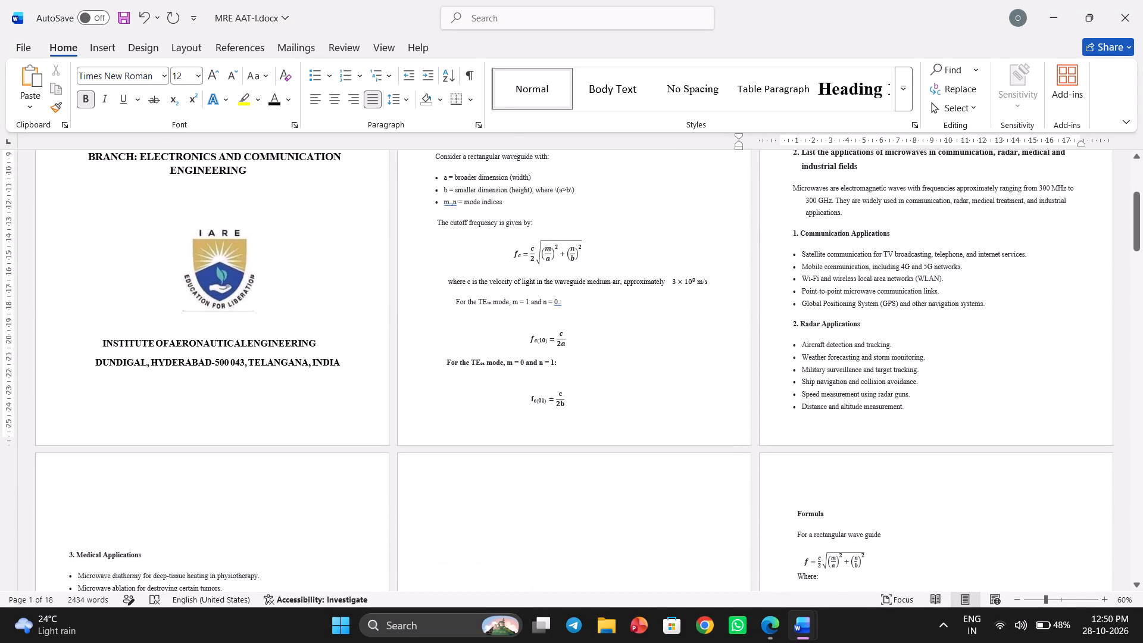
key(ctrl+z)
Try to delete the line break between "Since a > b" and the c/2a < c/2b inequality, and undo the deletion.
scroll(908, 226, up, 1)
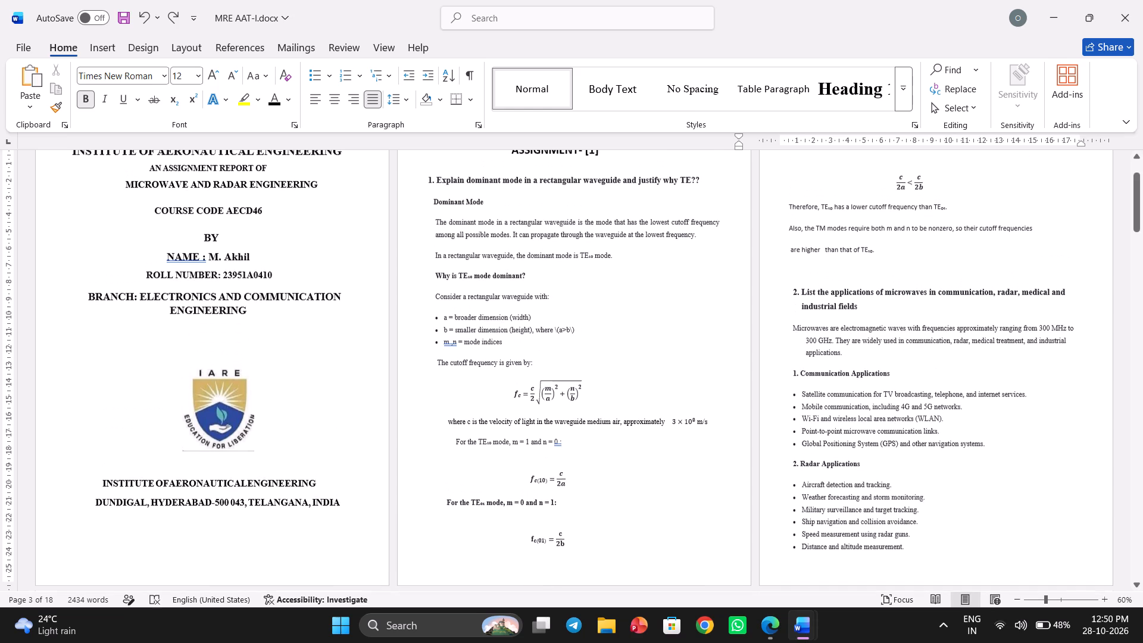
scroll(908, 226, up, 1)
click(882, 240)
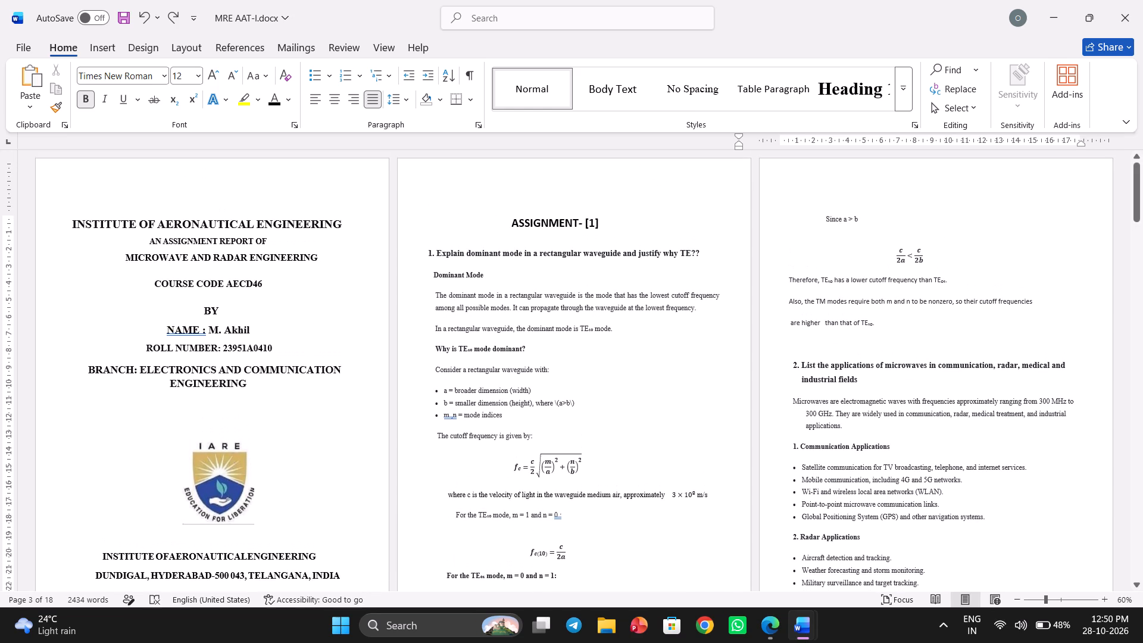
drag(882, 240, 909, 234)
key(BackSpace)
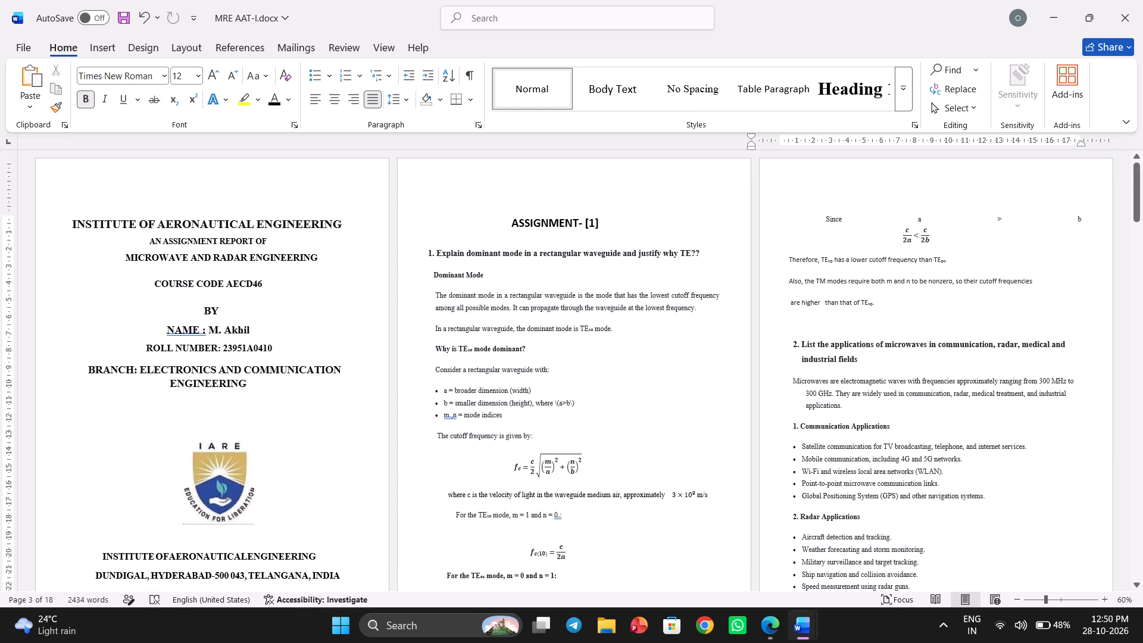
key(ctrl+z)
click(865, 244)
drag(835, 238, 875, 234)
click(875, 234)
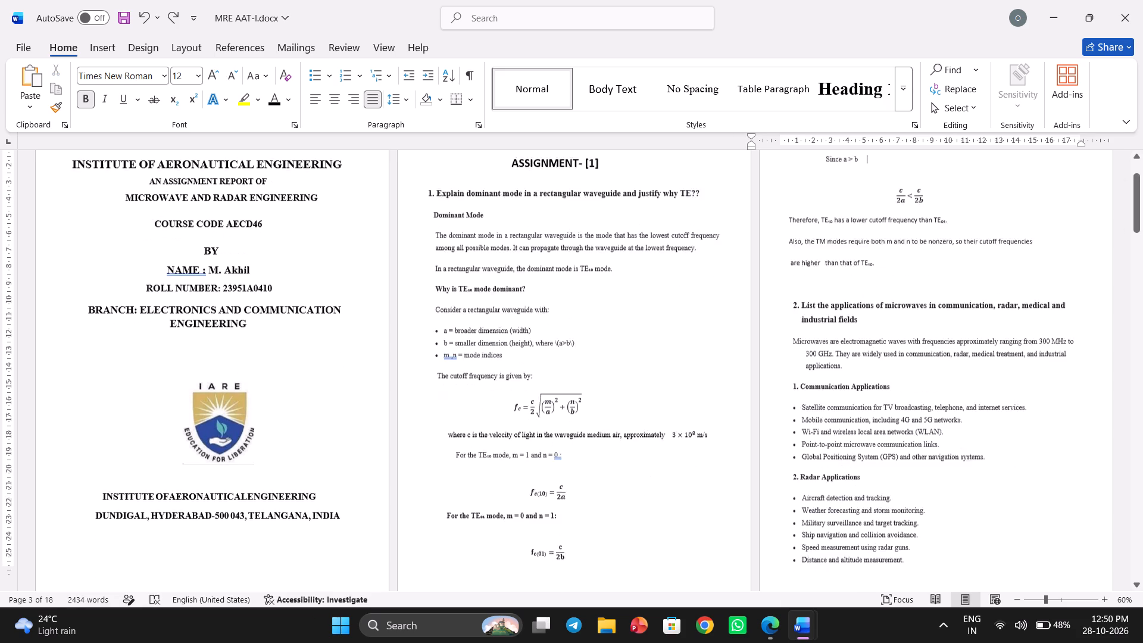
Delete the blank line above question 2's heading on the applications of microwaves.
click(798, 262)
key(BackSpace)
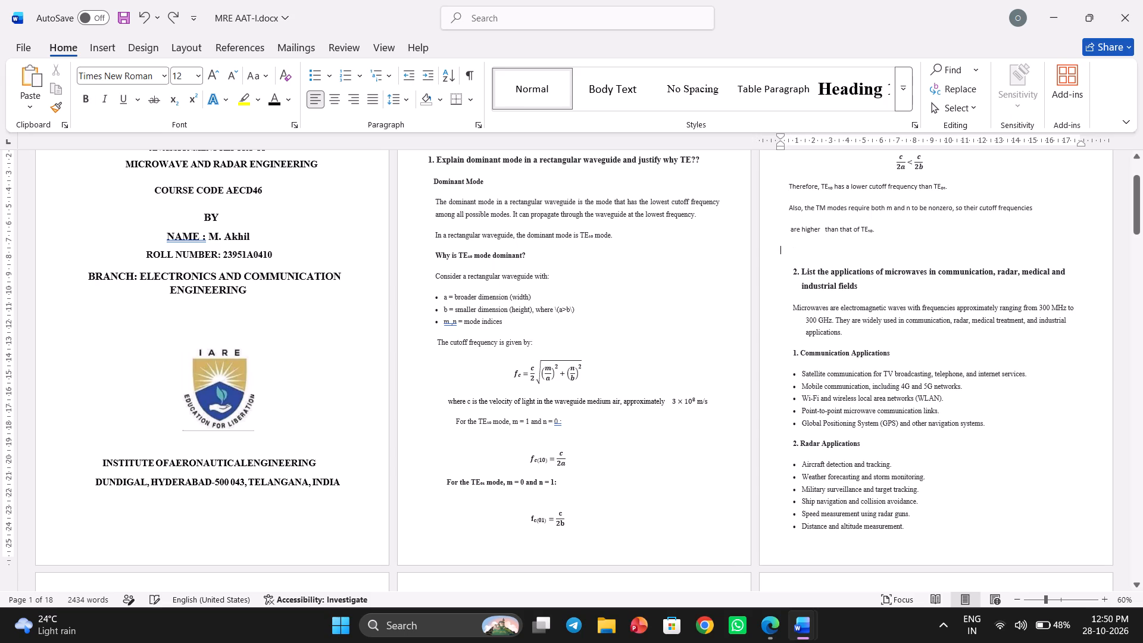
key(BackSpace)
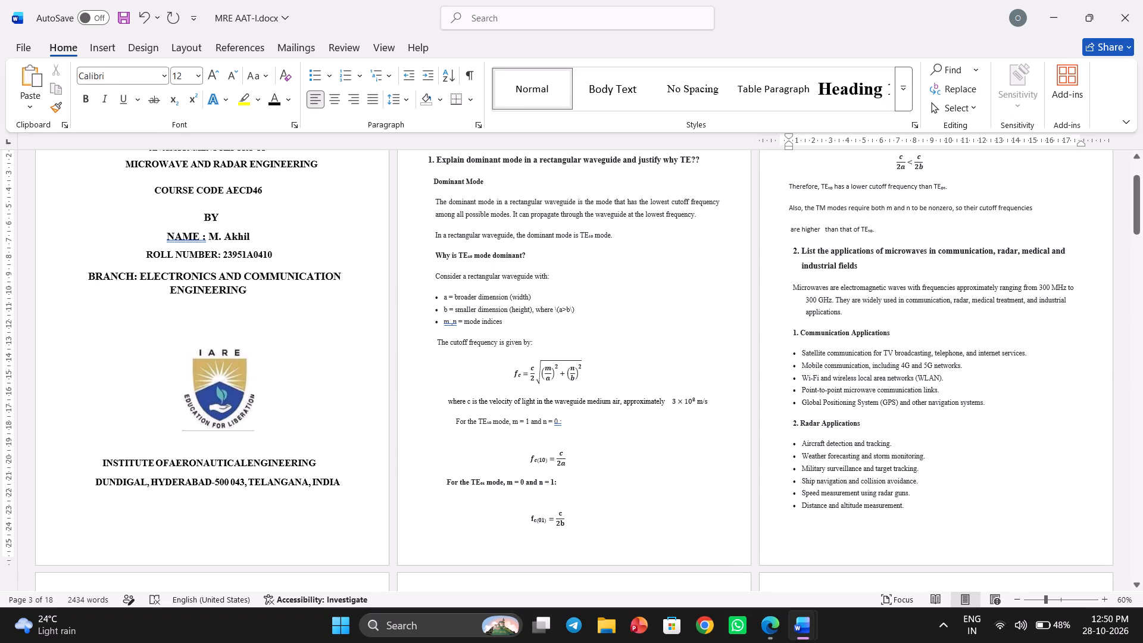
Check the line spacing from question 2's heading through the end of the Radar Applications list.
drag(791, 250, 903, 513)
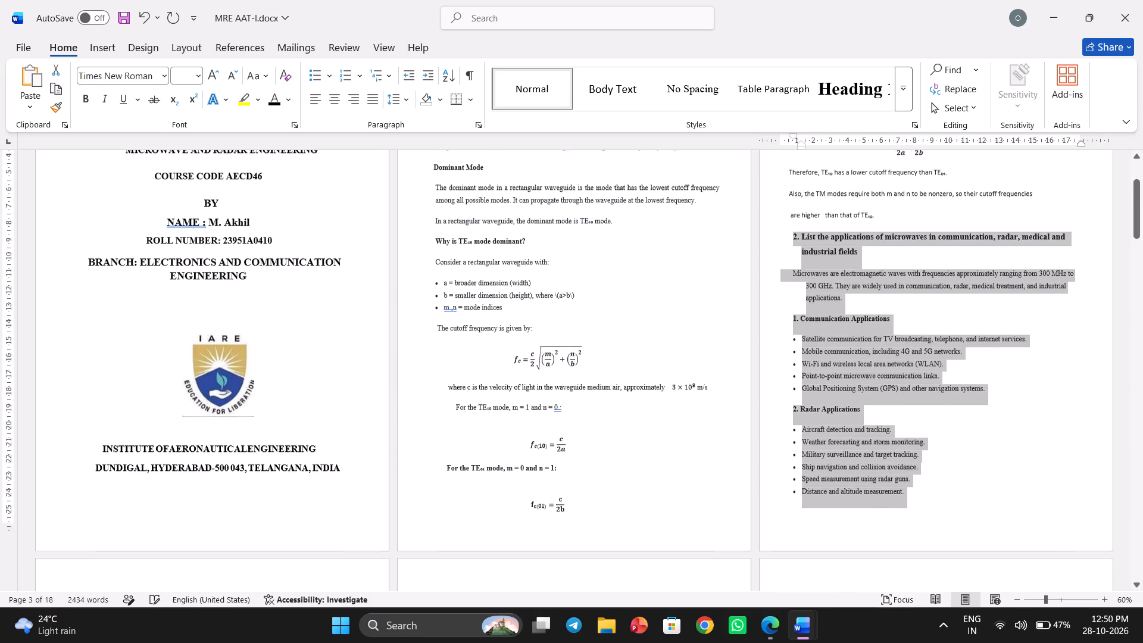
click(407, 94)
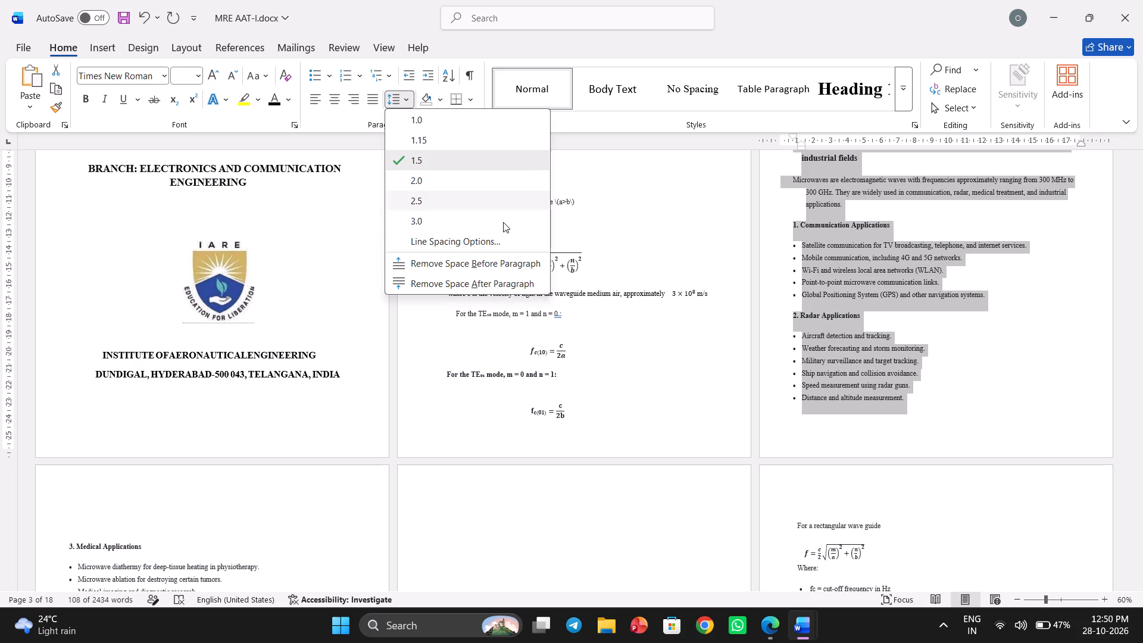
scroll(714, 456, down, 2)
click(714, 456)
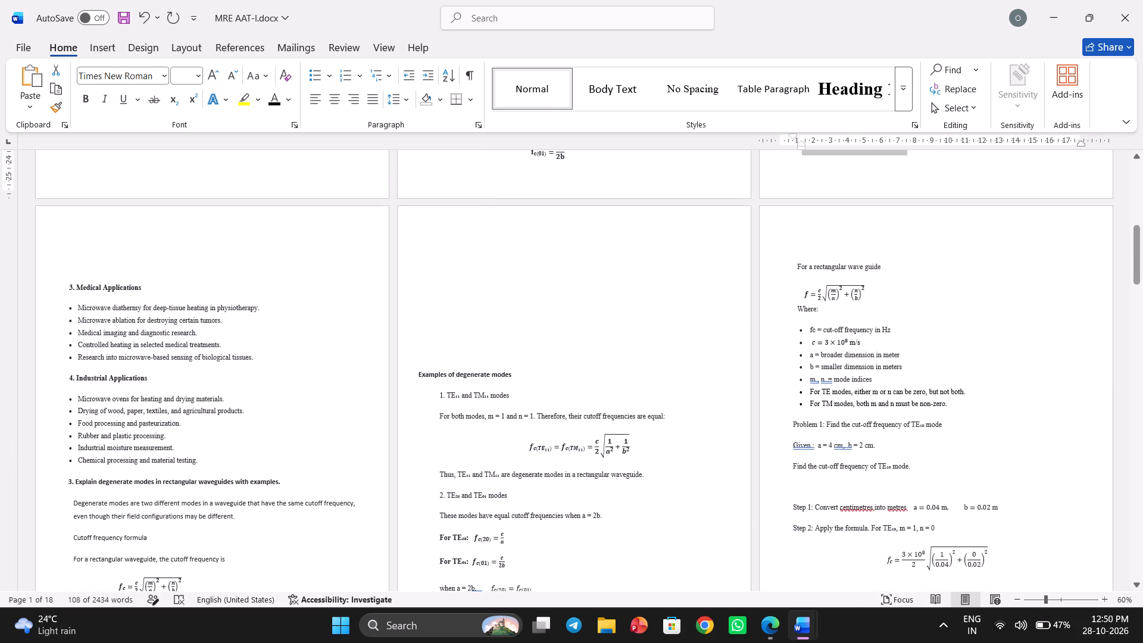
Delete the blank lines above the "Examples of degenerate modes" heading.
drag(434, 355, 418, 266)
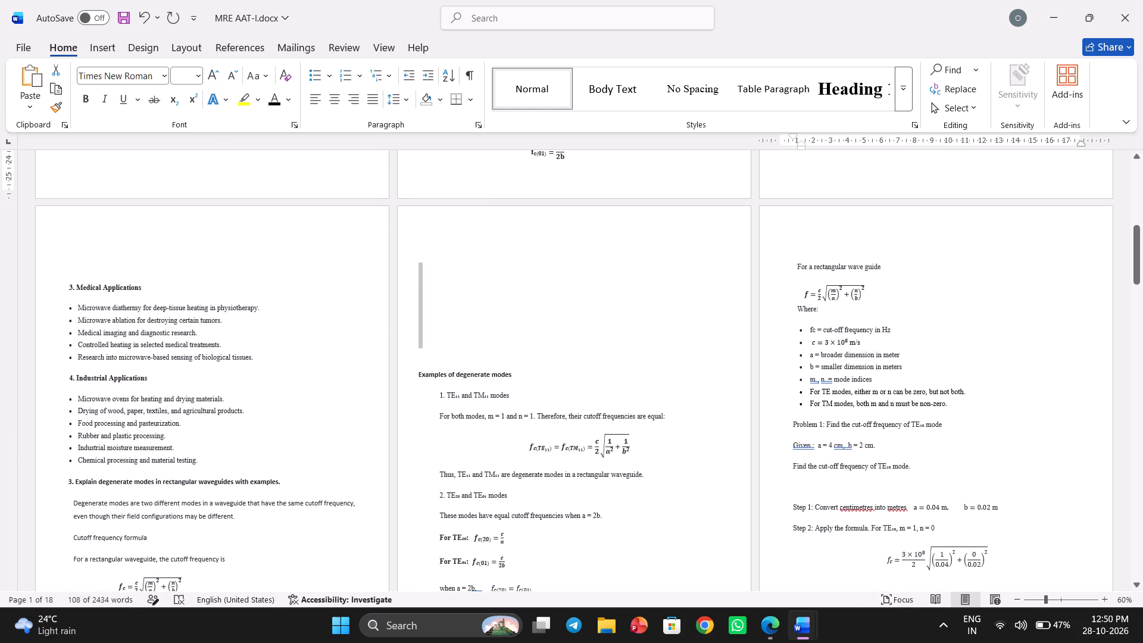
drag(418, 266, 416, 246)
key(BackSpace)
key(BackSpace)
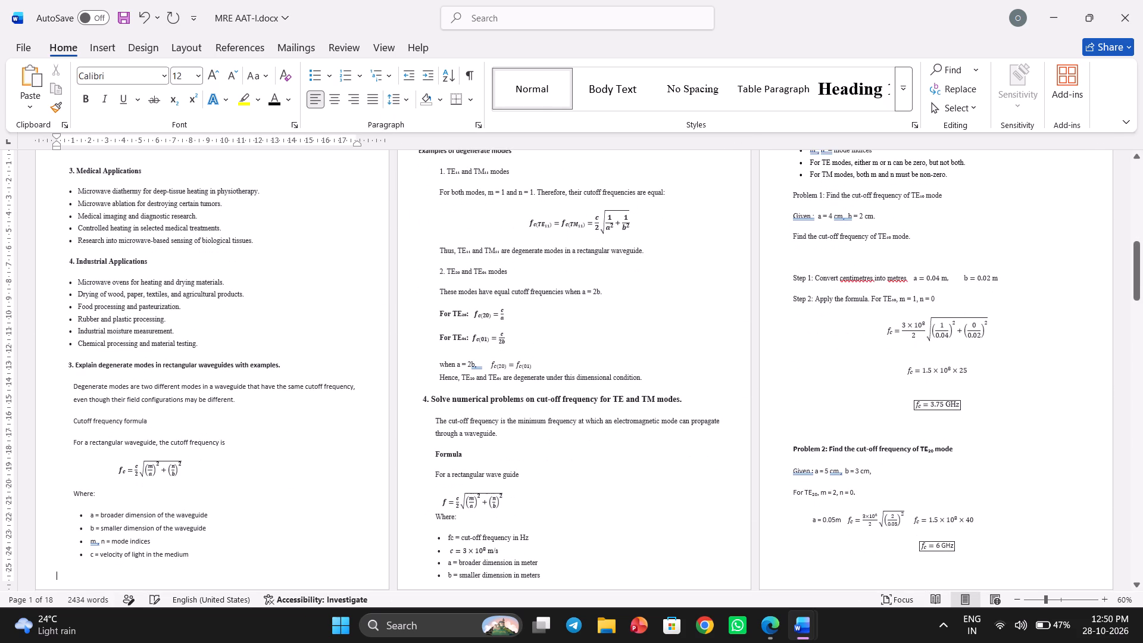
Change the font from the Medical Applications list through question 3's "c = velocity of light in the medium" bullet to Times New Roman.
drag(60, 184, 205, 365)
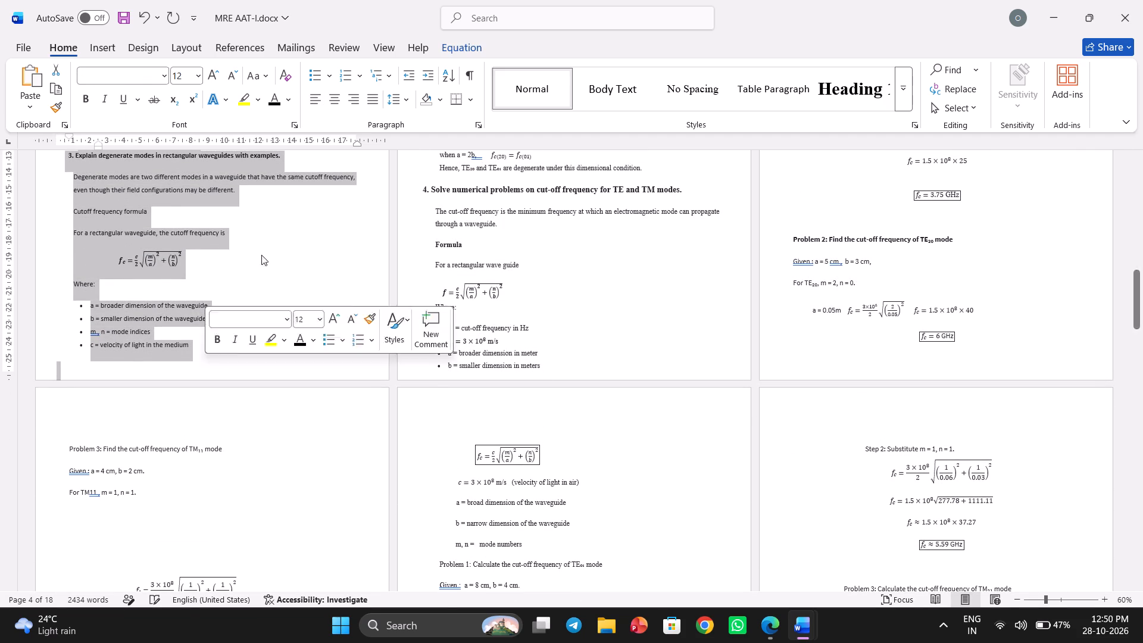
click(404, 101)
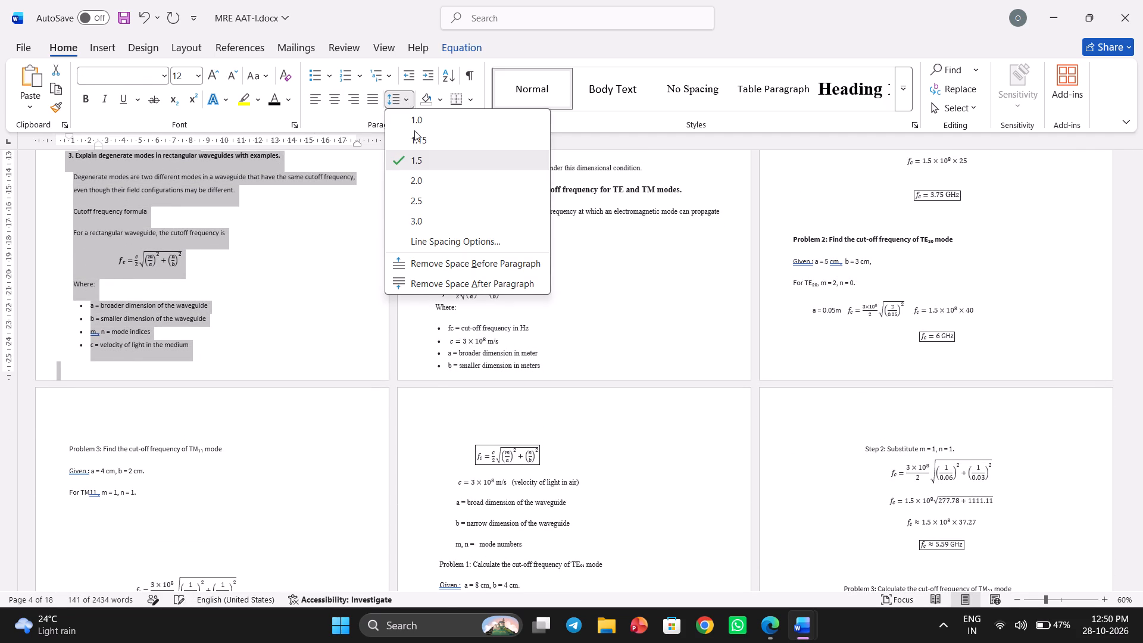
click(164, 74)
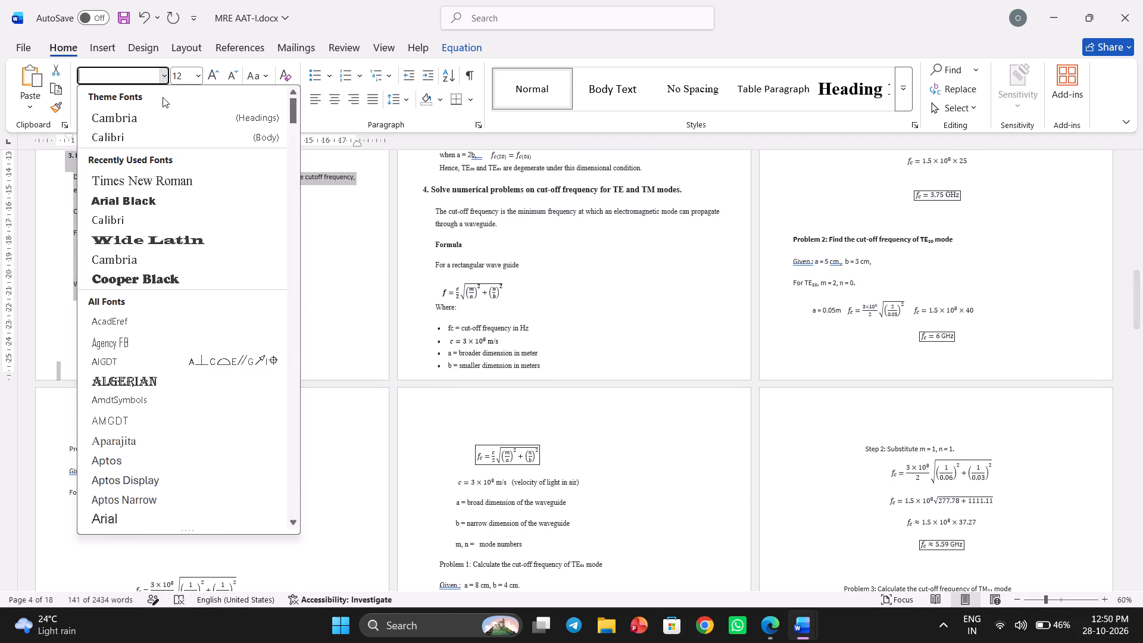
click(149, 184)
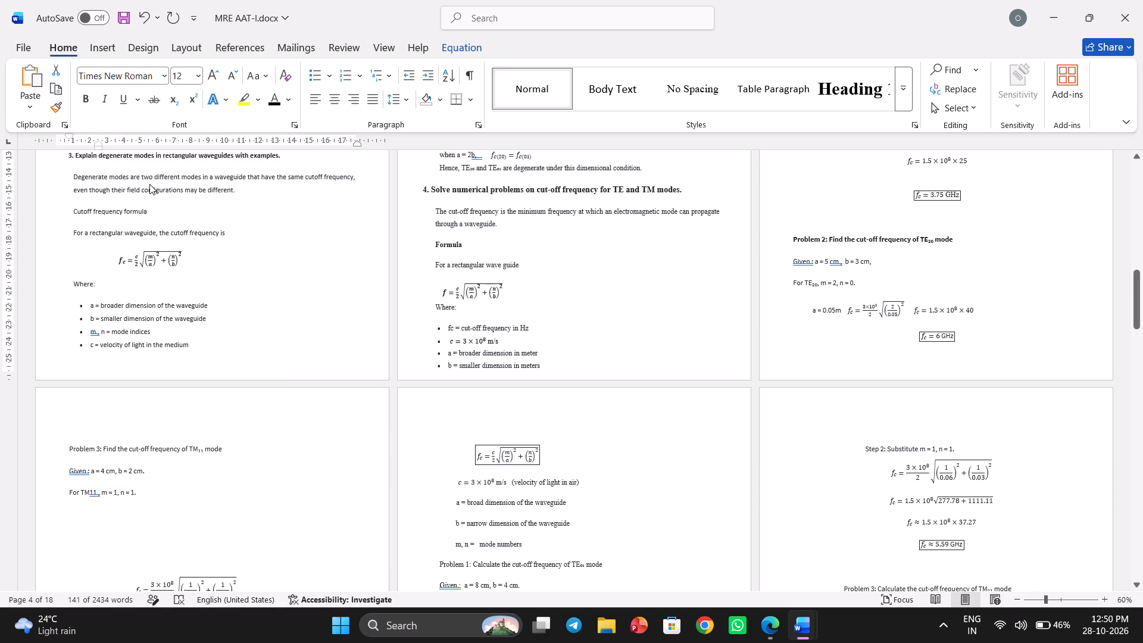
scroll(244, 271, up, 1)
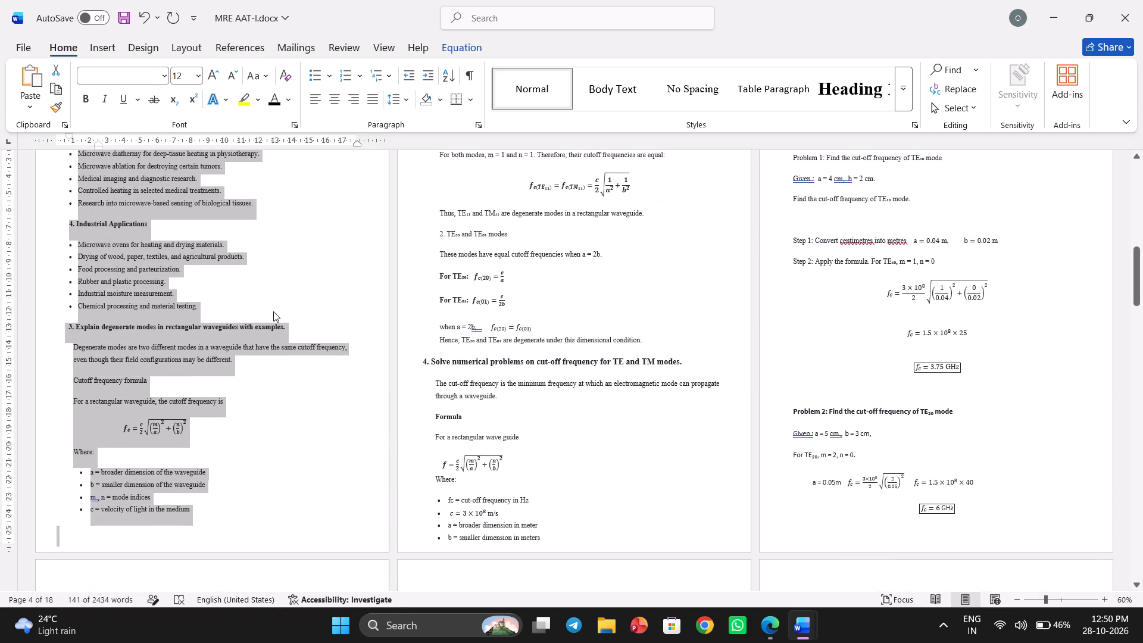
Set question 3's heading, "Explain degenerate modes in rectangular waveguides with examples", to font size 14.
click(273, 311)
click(288, 319)
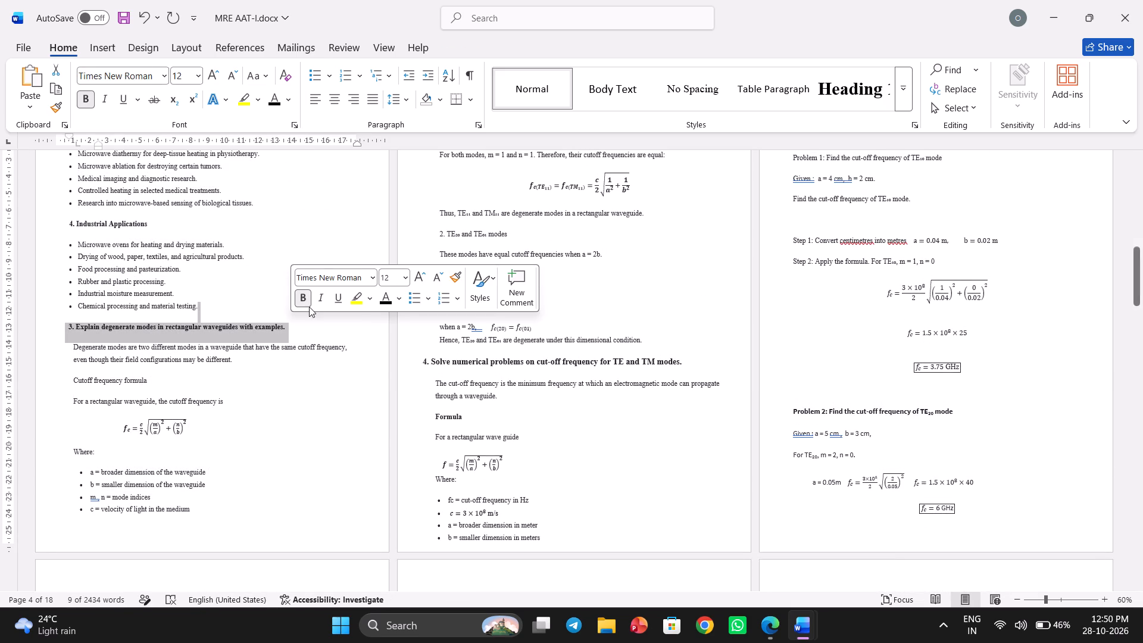
click(413, 276)
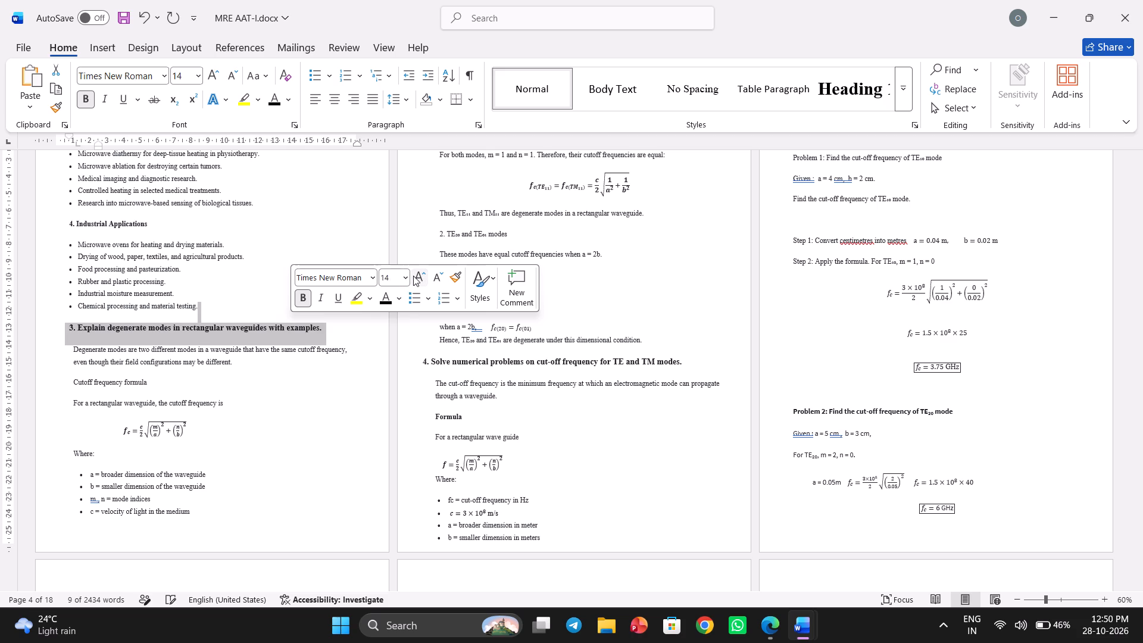
click(367, 232)
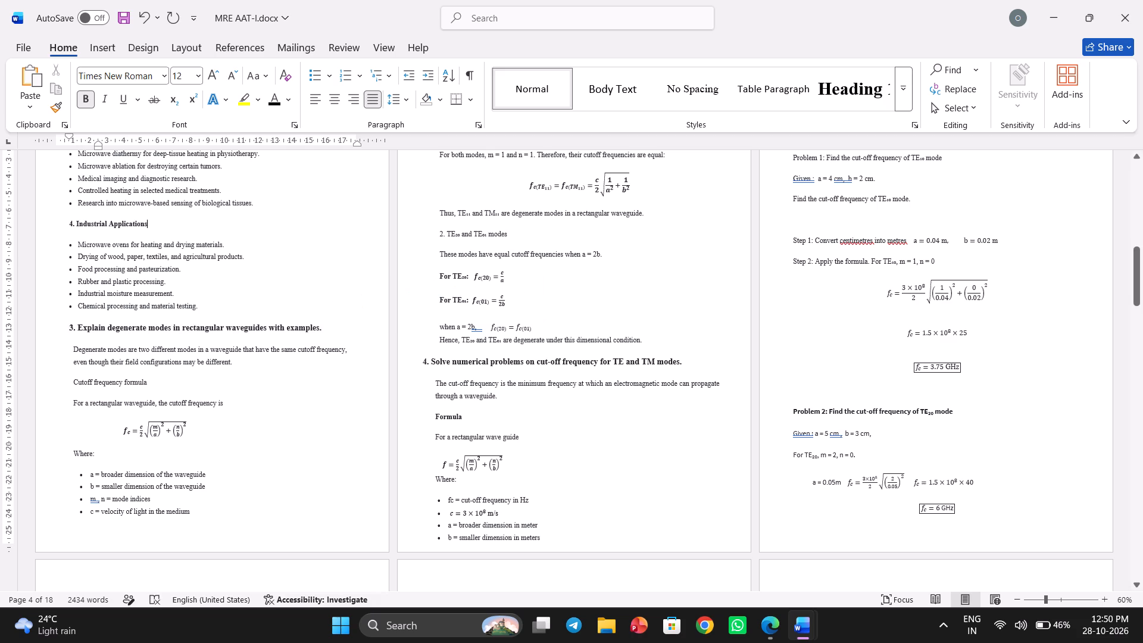
Check the font size of question 2's heading.
scroll(367, 232, up, 2)
drag(865, 195, 812, 177)
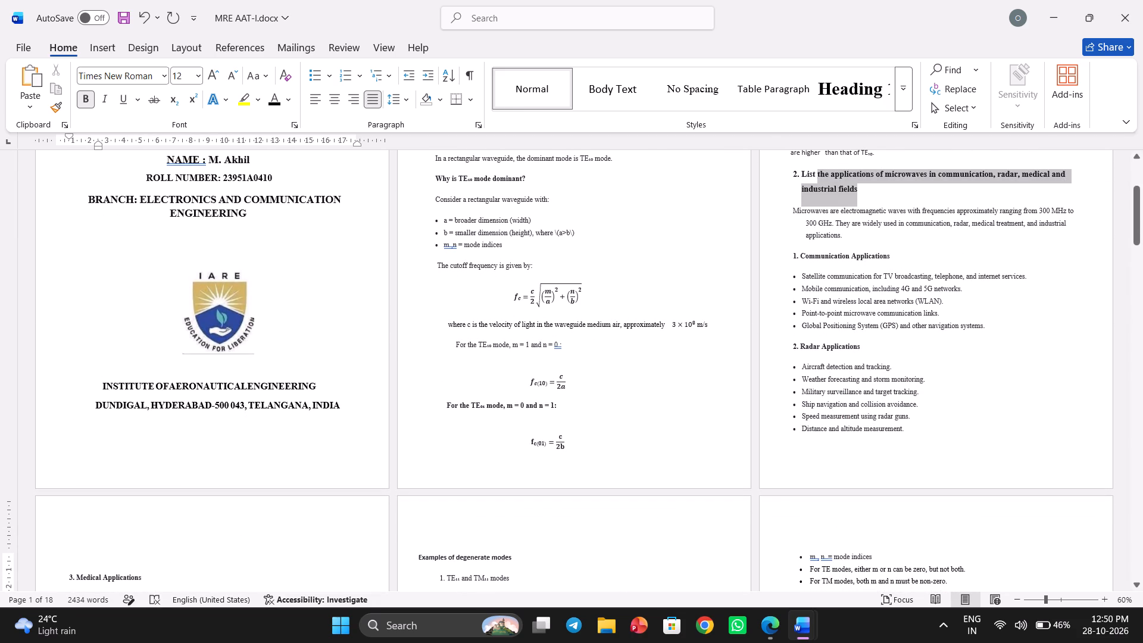
drag(812, 177, 800, 171)
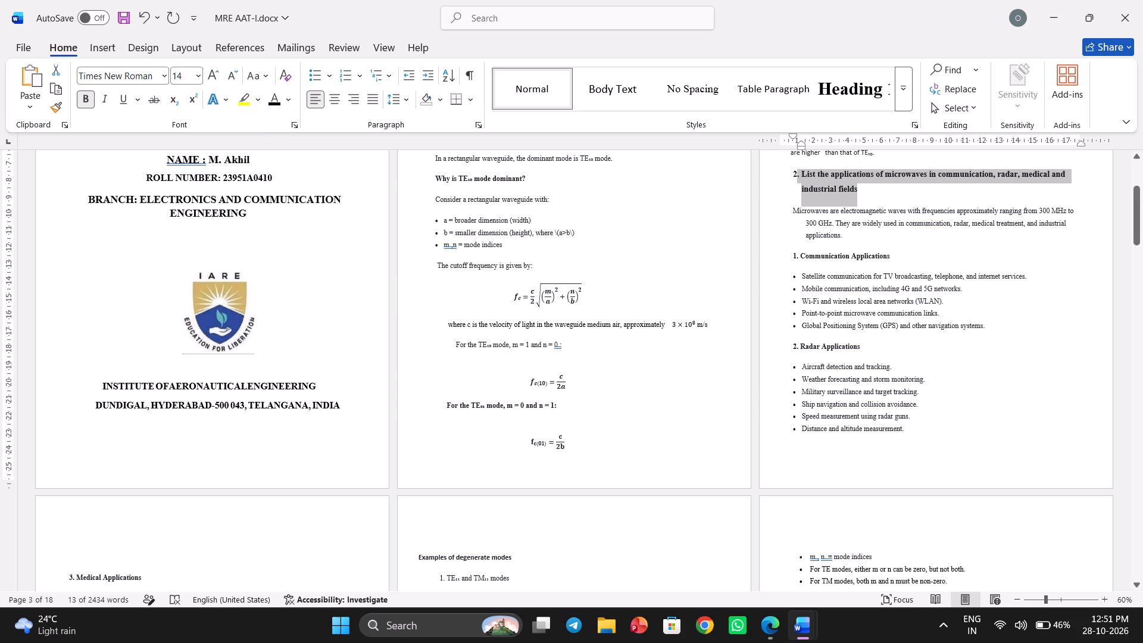
Change the font from the "Examples of degenerate modes" heading through the "when a = 2b" line to Times New Roman.
scroll(501, 313, down, 2)
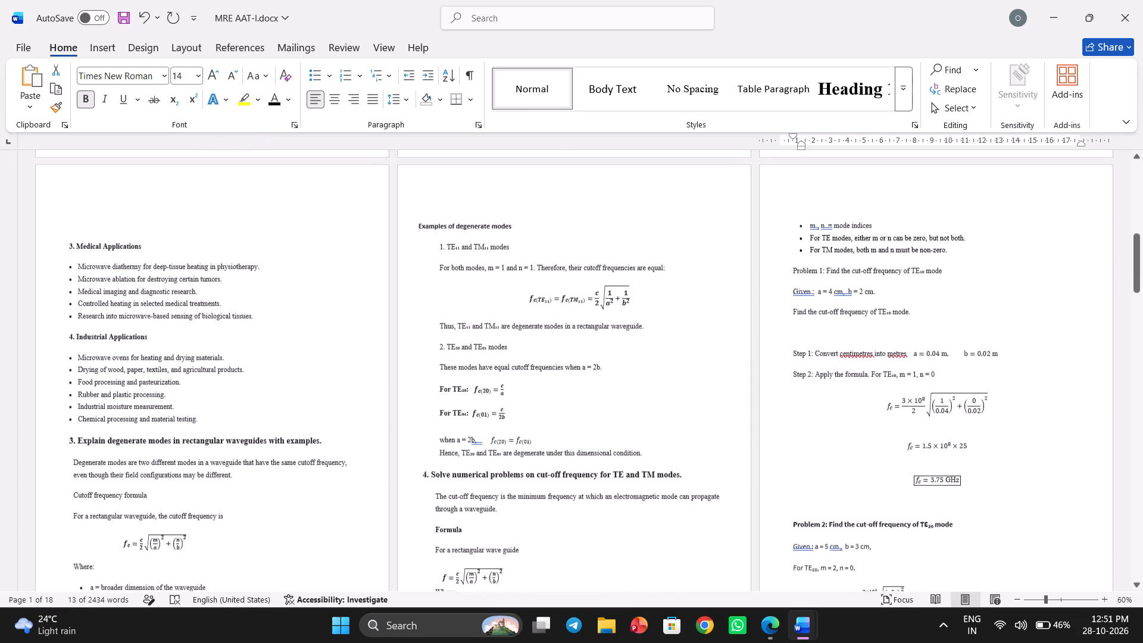
scroll(501, 313, down, 1)
scroll(501, 313, up, 1)
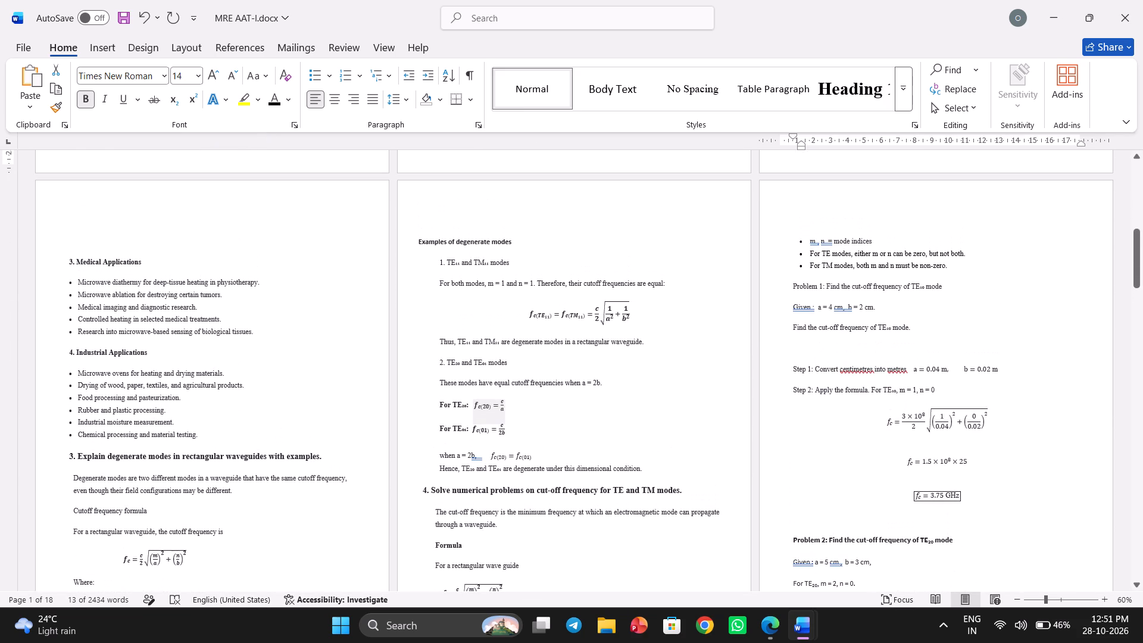
drag(652, 461, 422, 238)
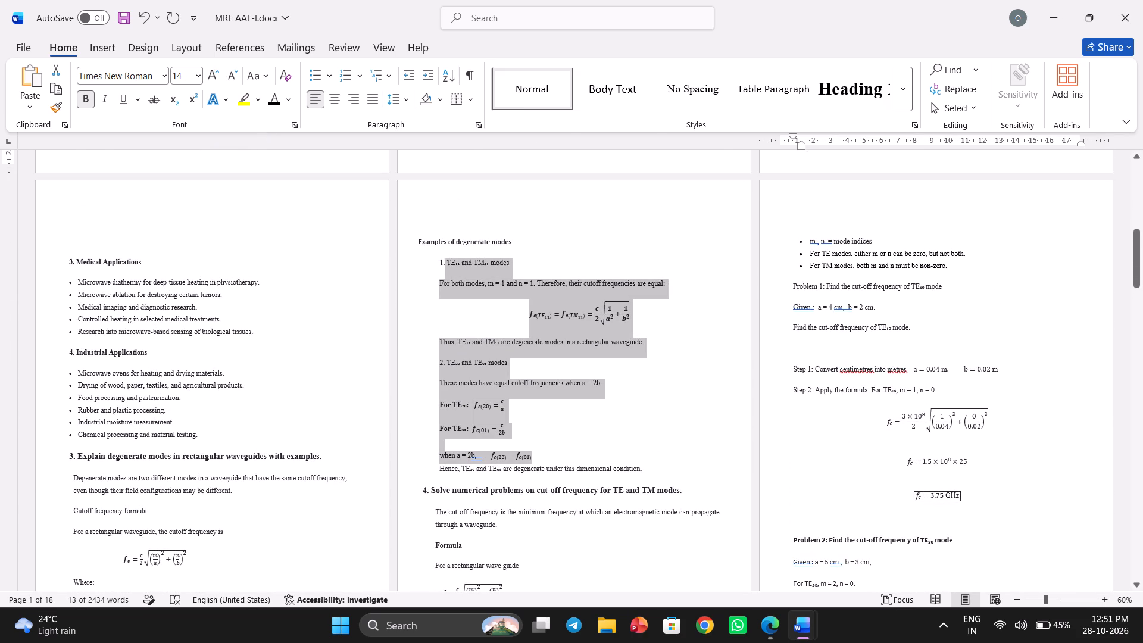
drag(422, 238, 416, 235)
click(495, 192)
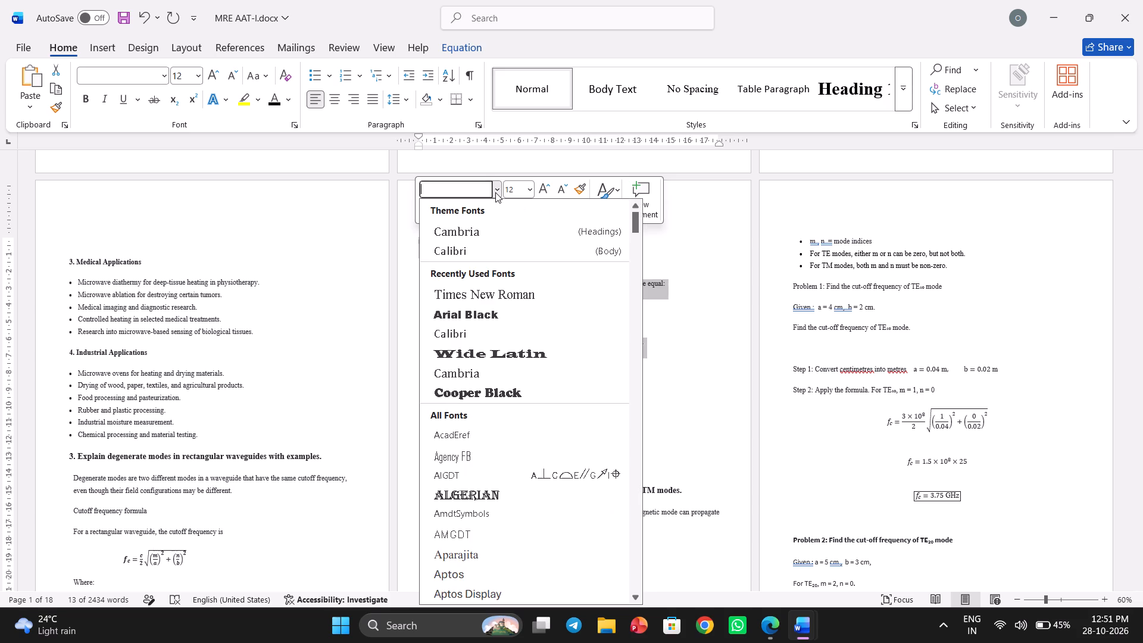
click(460, 300)
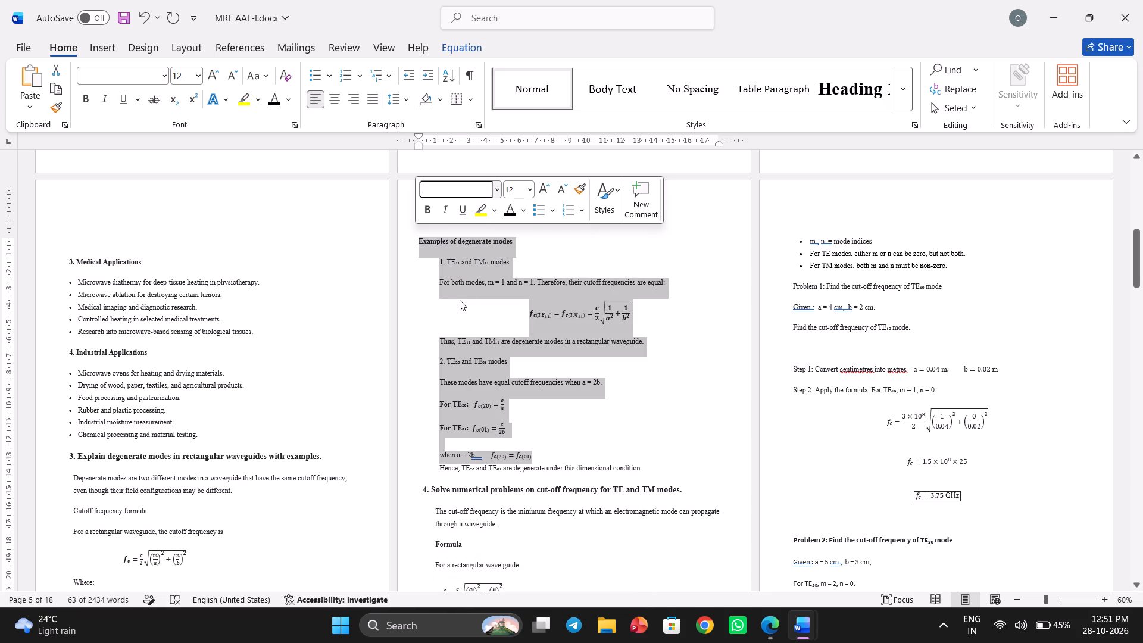
Check the line spacing of the degenerate modes examples.
click(409, 96)
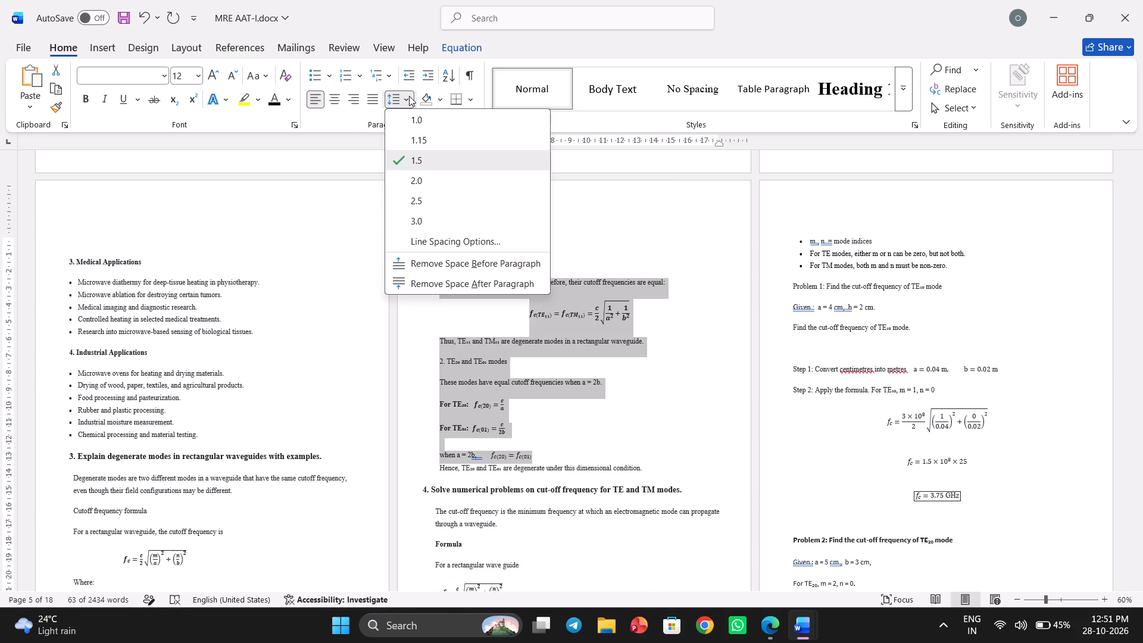
click(436, 379)
Insert a space before the number of question 4's heading, "Solve numerical problems on cut-off frequency for TE and TM modes".
scroll(436, 379, down, 1)
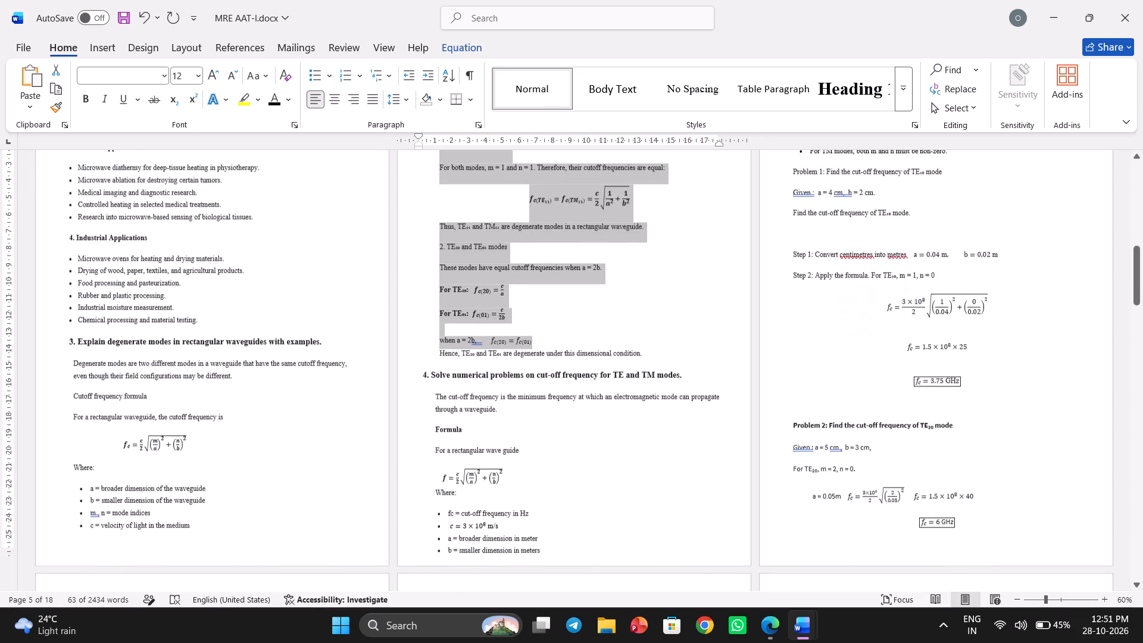
scroll(436, 379, down, 1)
click(463, 341)
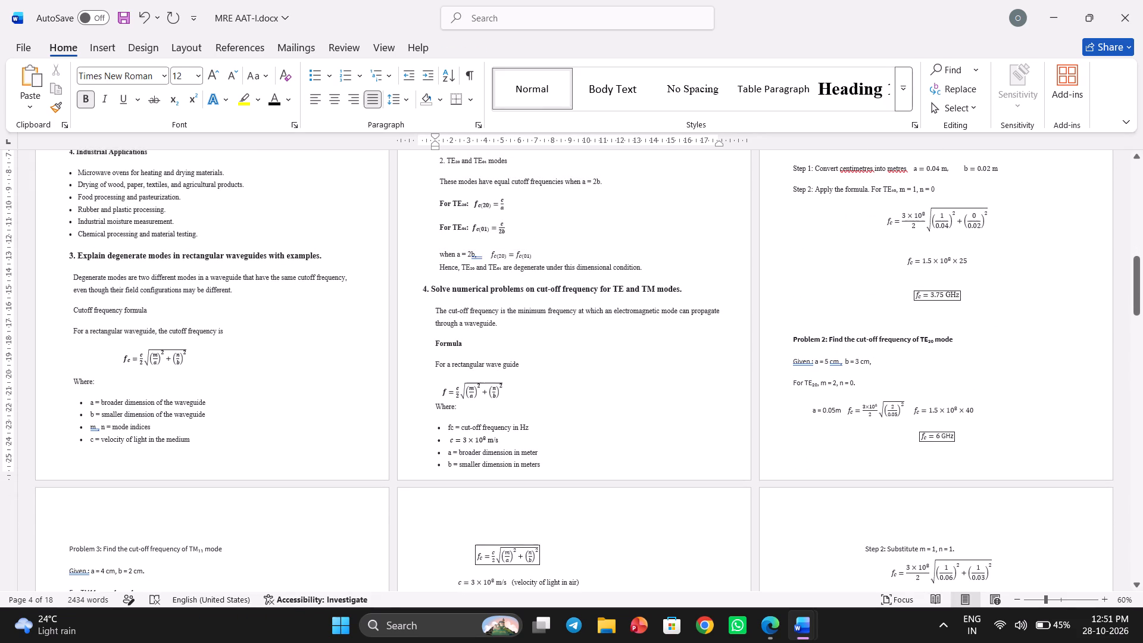
click(421, 290)
key(space)
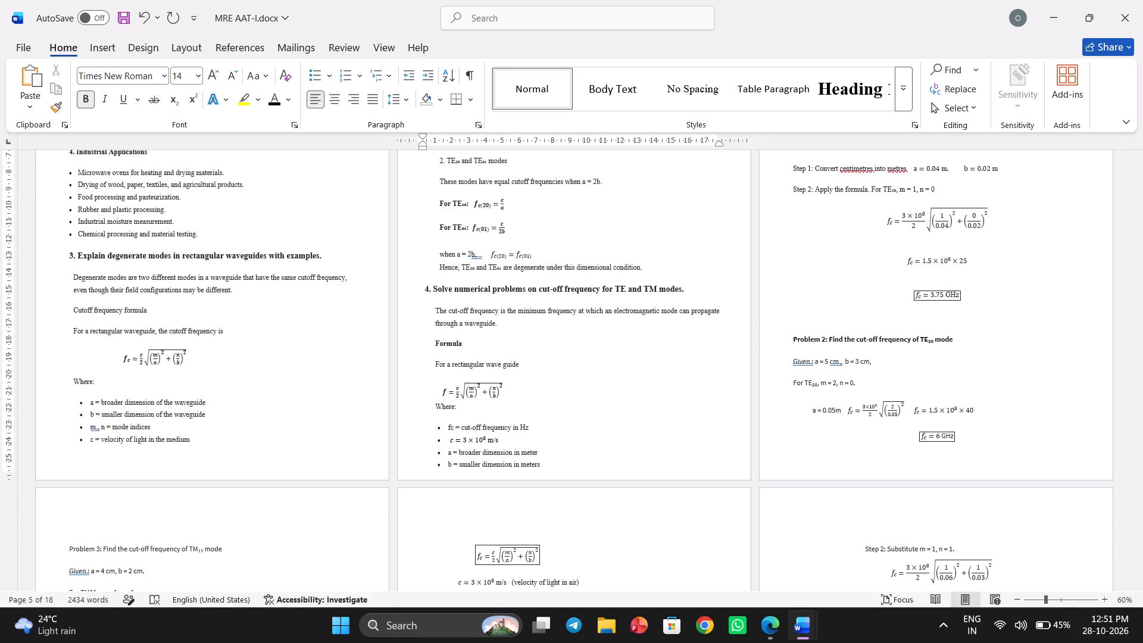
Check the font and size of question 4's heading.
drag(698, 298, 578, 286)
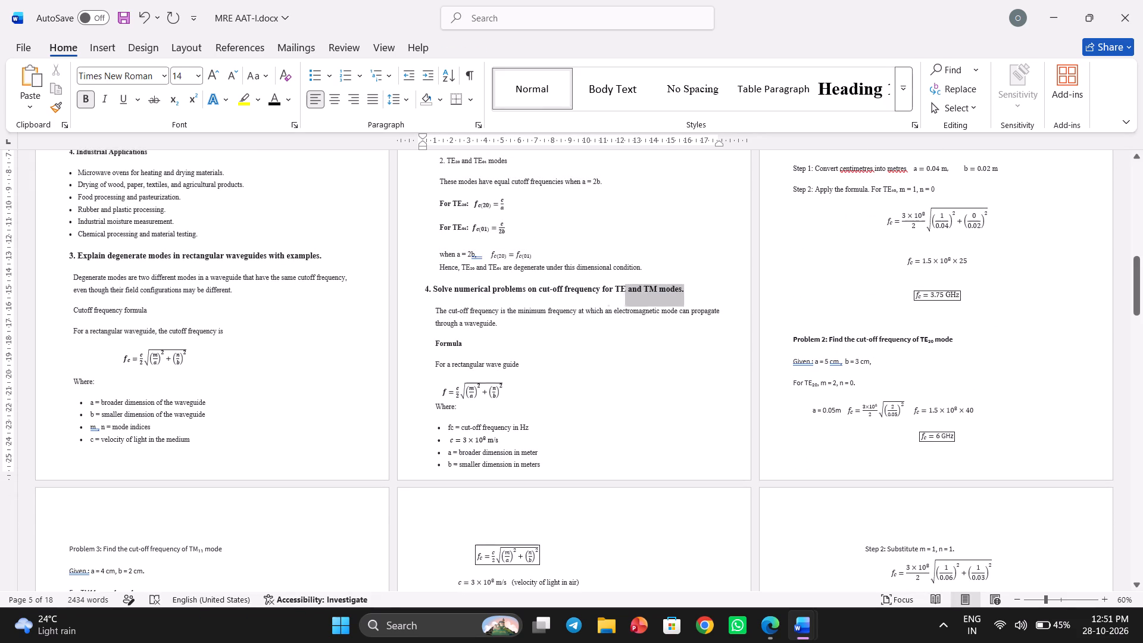
drag(578, 286, 421, 290)
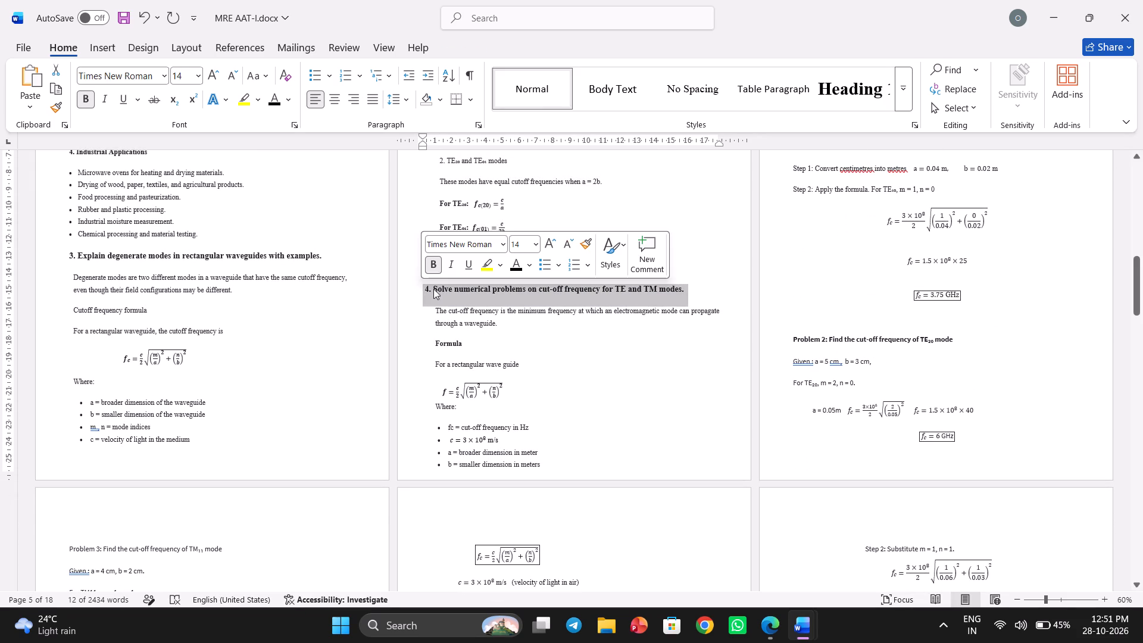
click(453, 328)
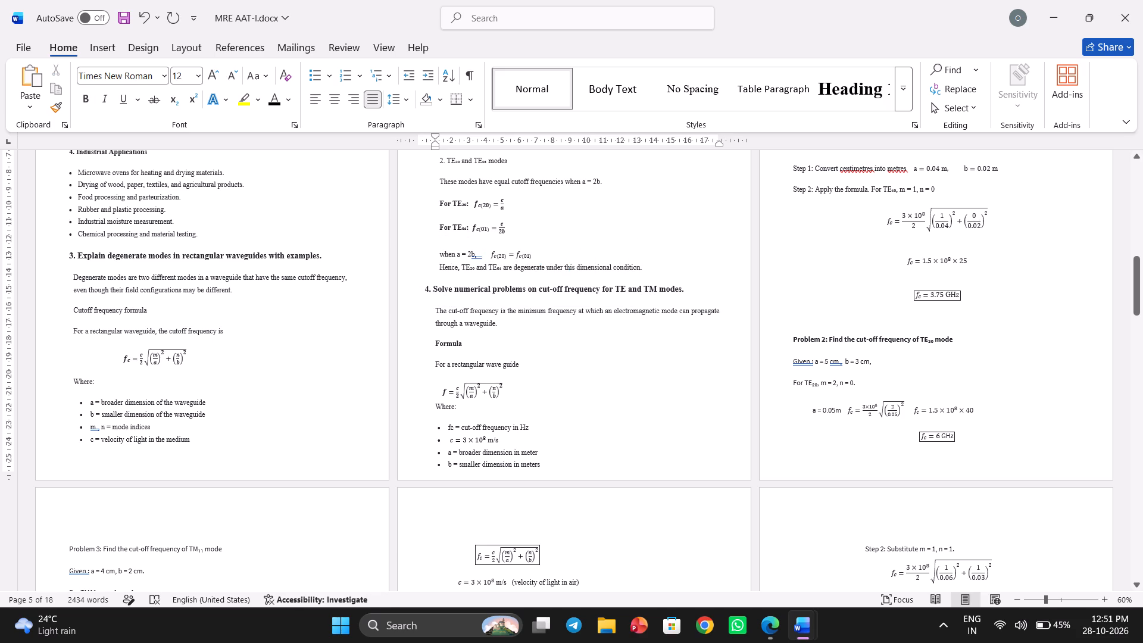
Apply 1.5 line spacing from question 4's heading through the "b = smaller dimension in meters" bullet.
drag(434, 306, 545, 467)
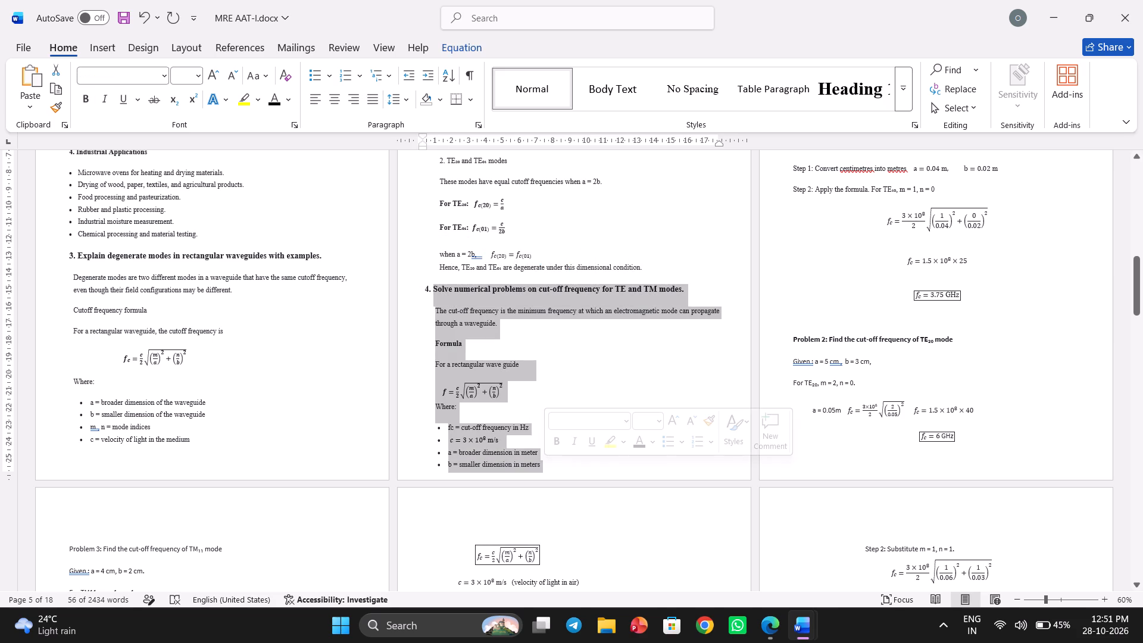
click(406, 95)
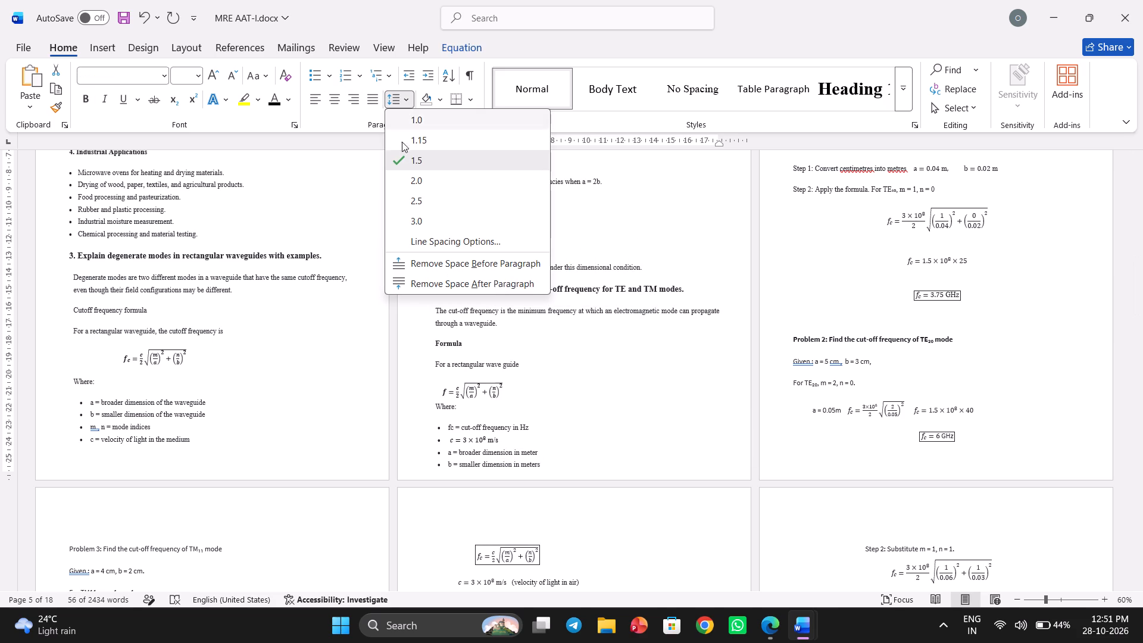
click(402, 160)
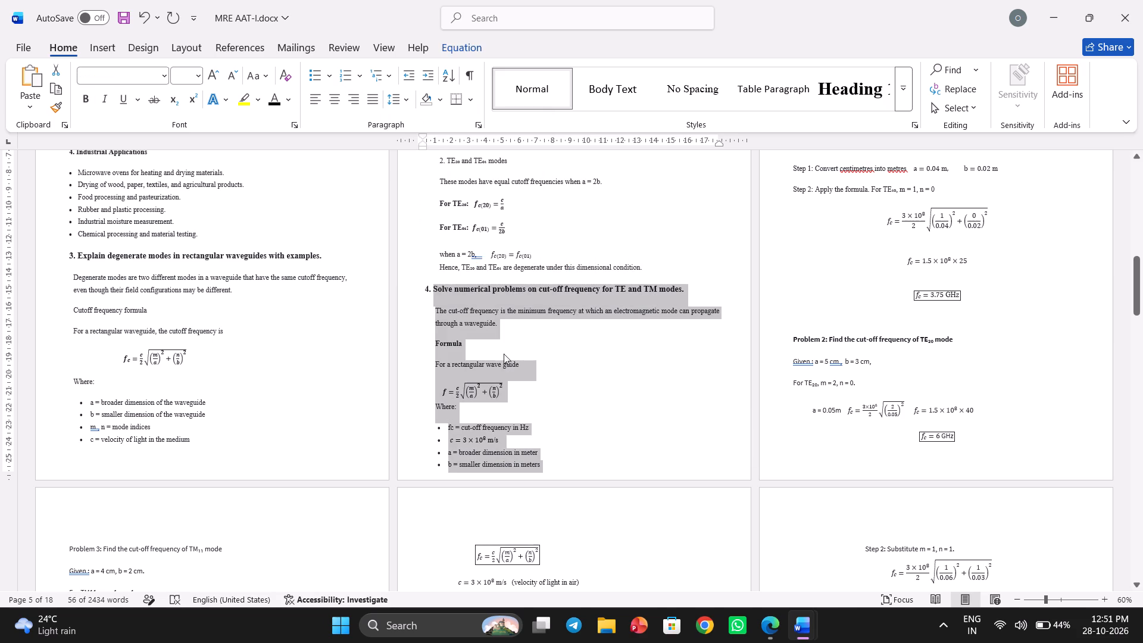
click(501, 358)
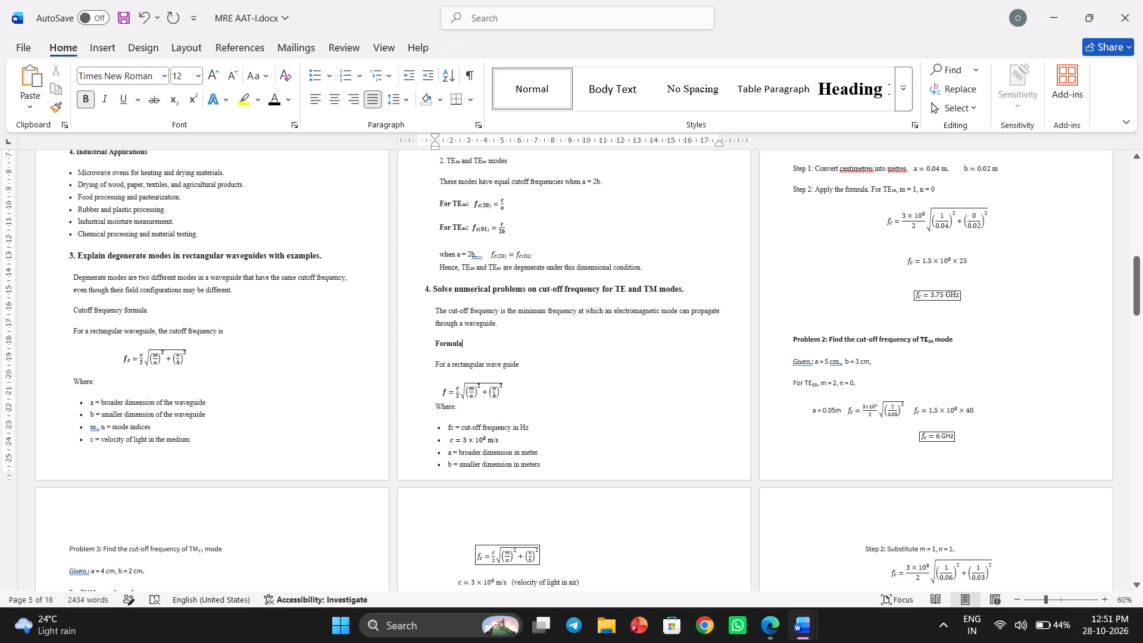
Add blank lines below question 4's cutoff frequency formula to push the "Where:" list onto the next page.
click(521, 394)
key(Return)
key(Return)
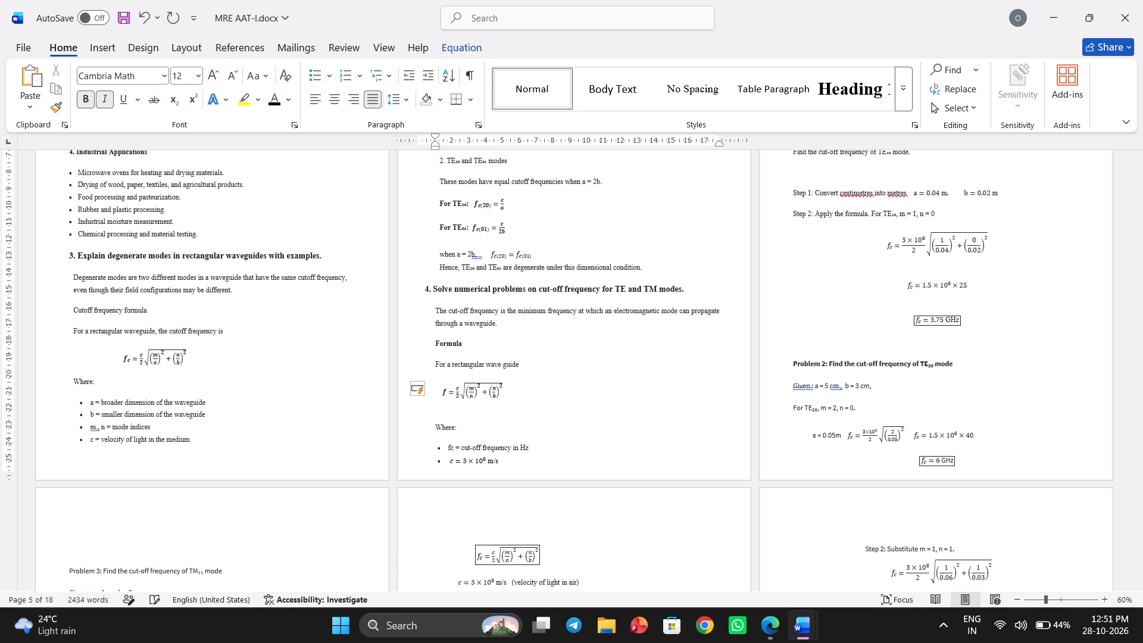
key(Return)
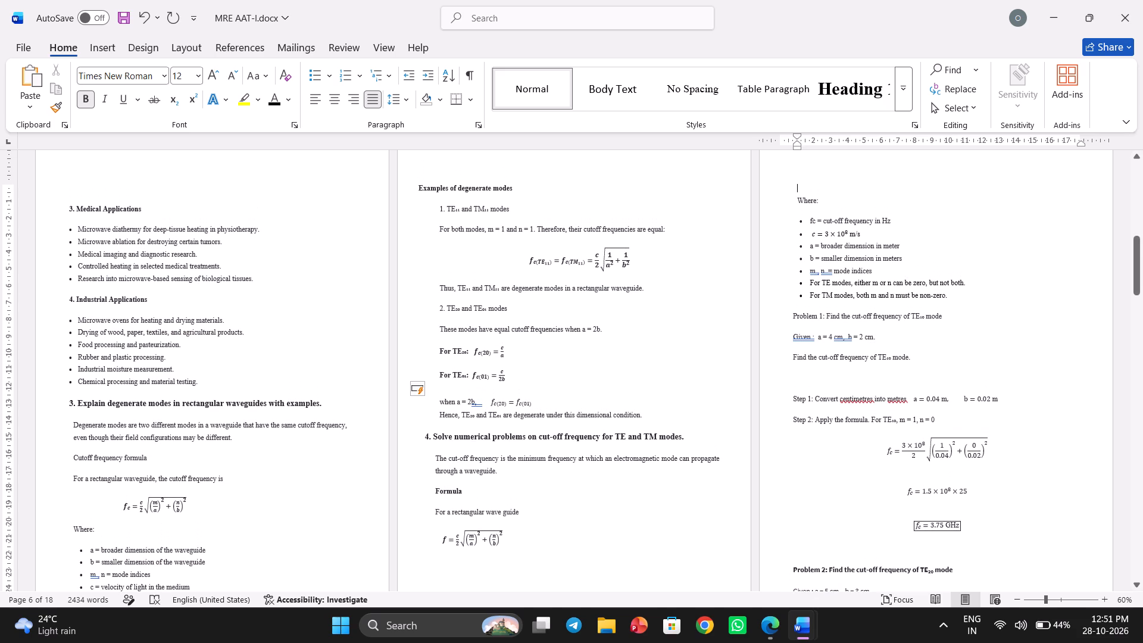
key(BackSpace)
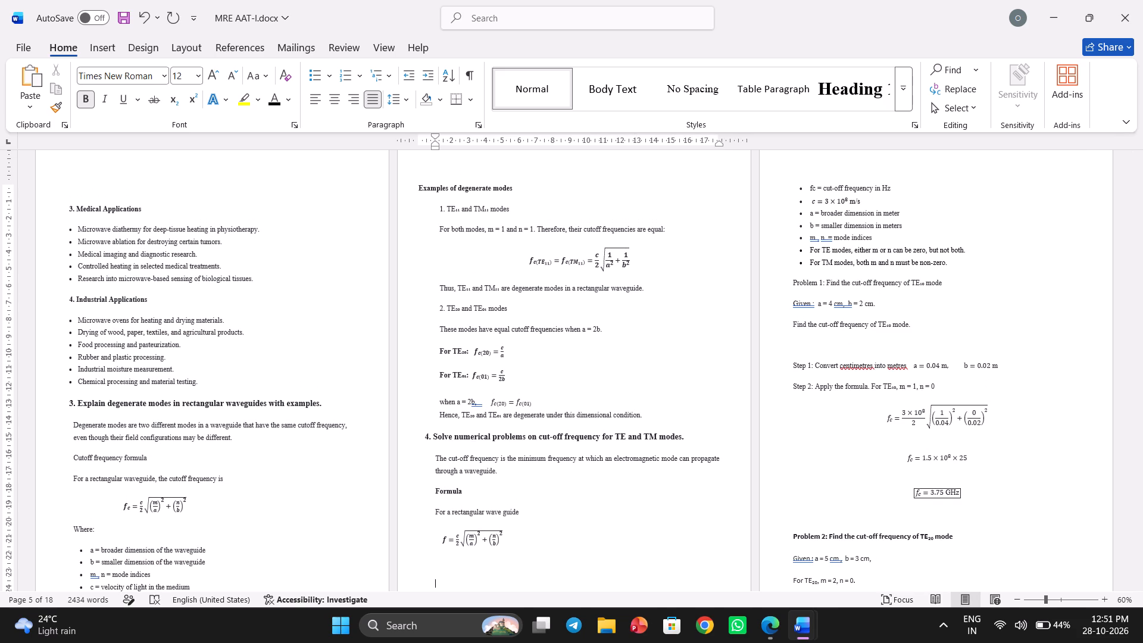
scroll(886, 304, down, 1)
key(Return)
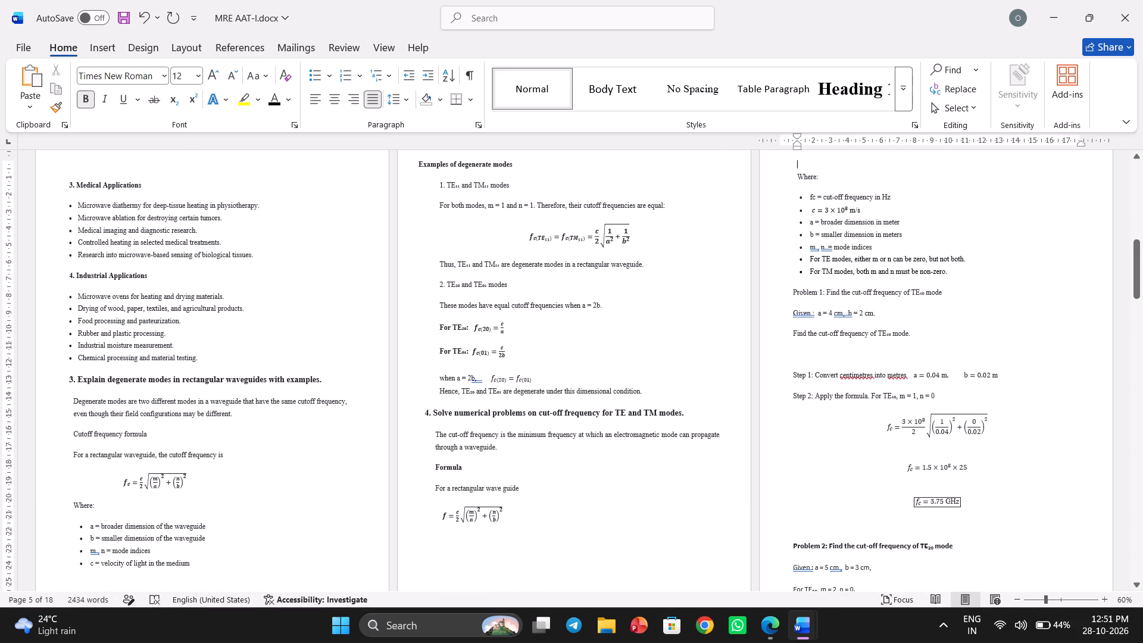
Select question 4's text from "Where:" through Problem 1's boxed 3.75 GHz result.
drag(793, 181, 926, 514)
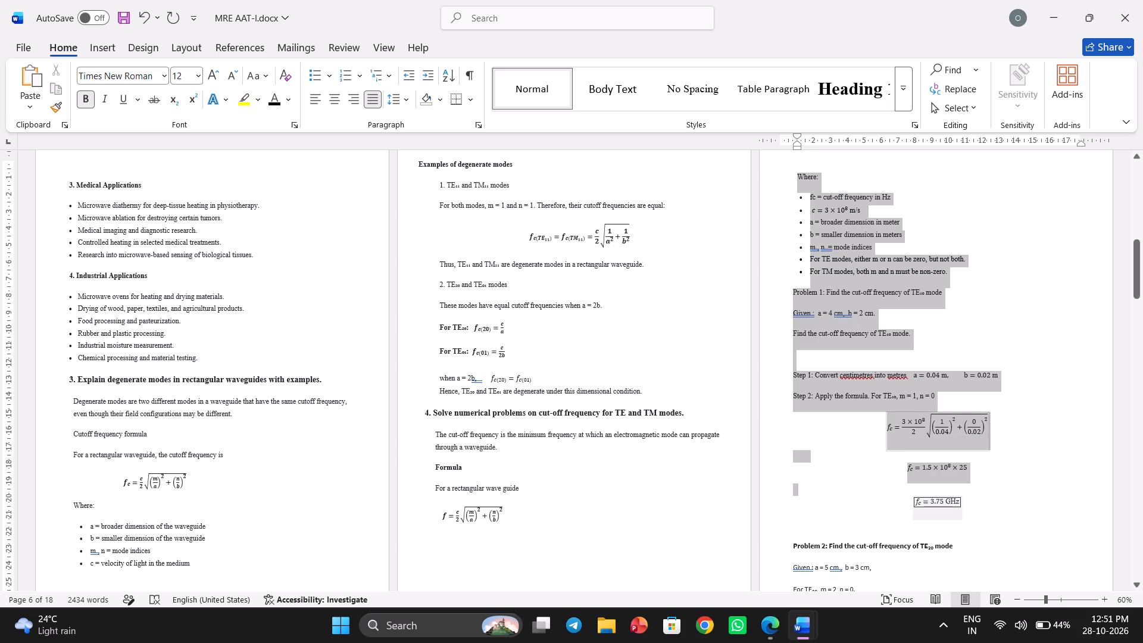
drag(926, 514, 960, 513)
scroll(960, 513, down, 1)
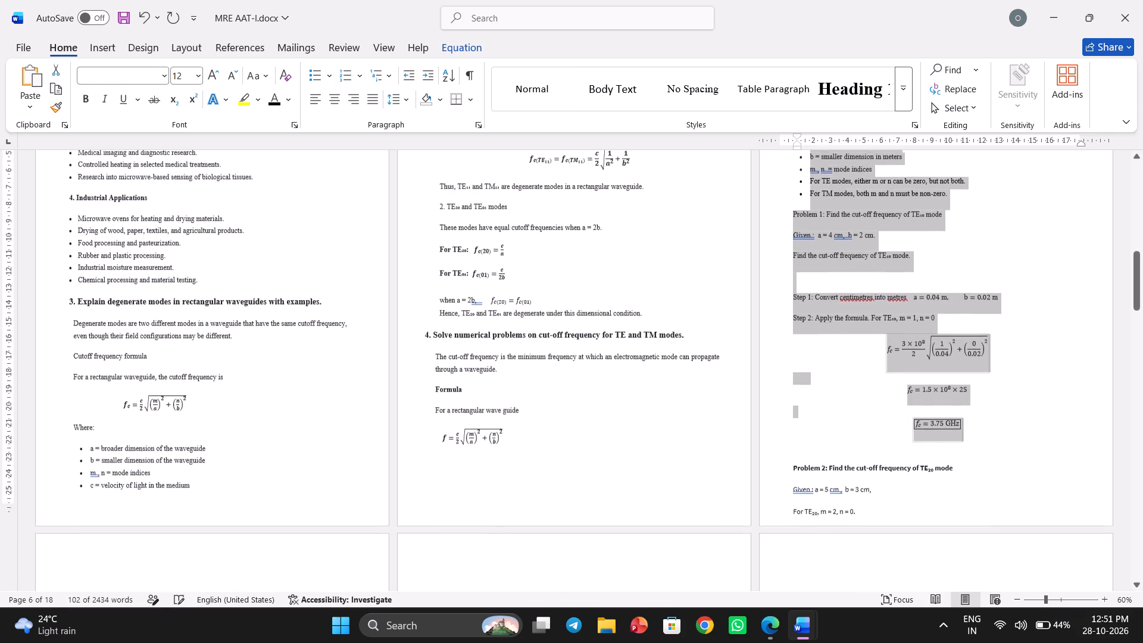
scroll(960, 513, down, 1)
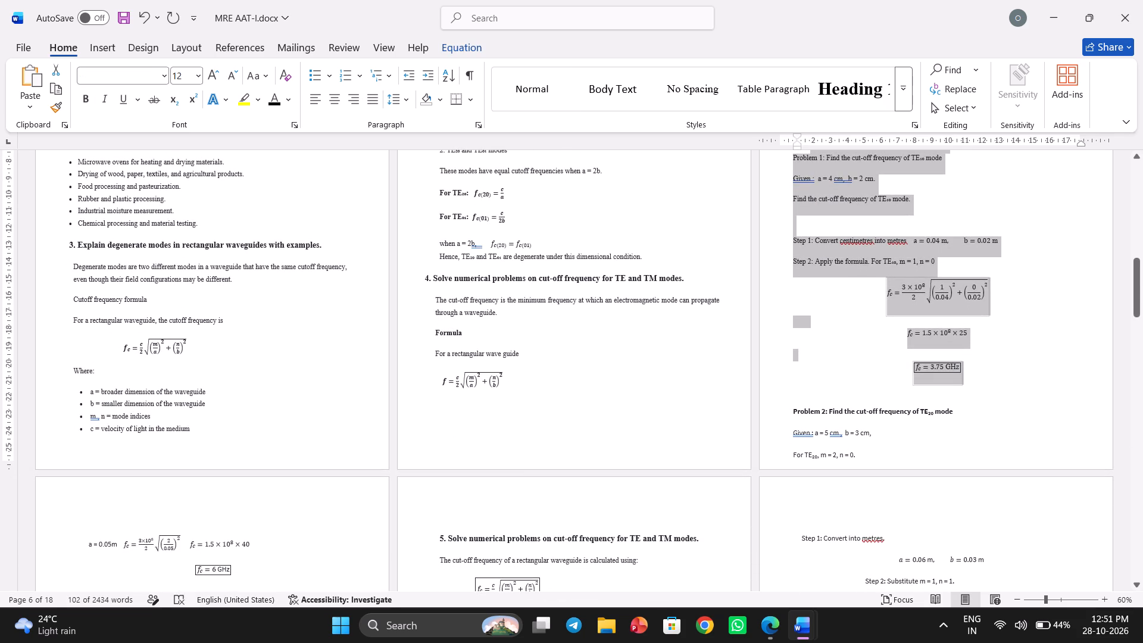
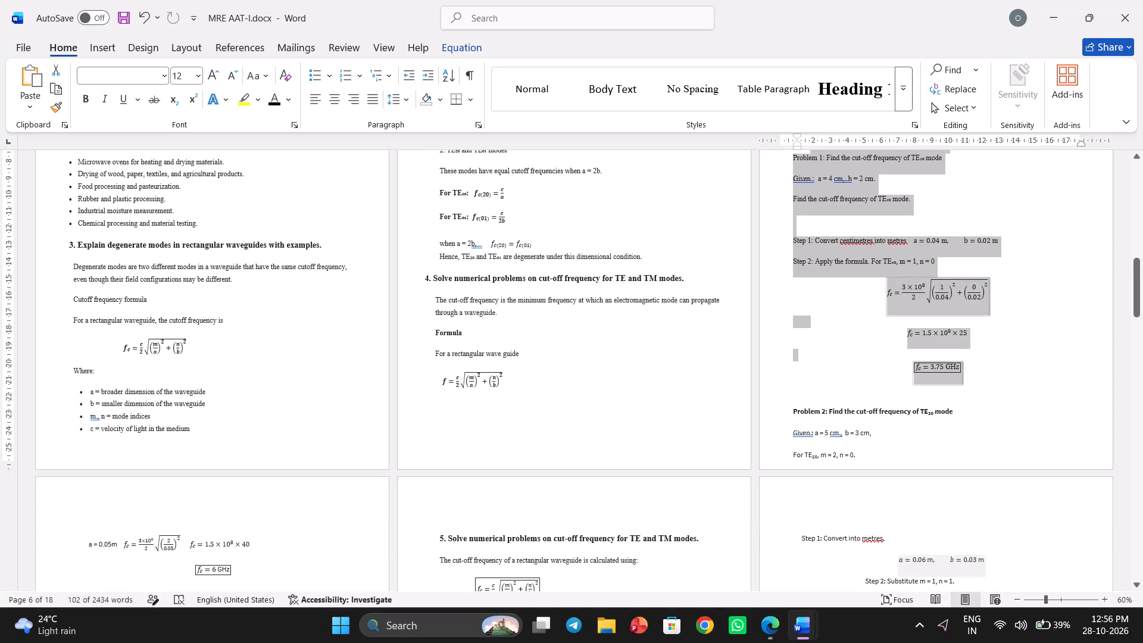
Justify question 4's text from "Where:" through Problem 1's boxed 3.75 GHz result.
click(891, 460)
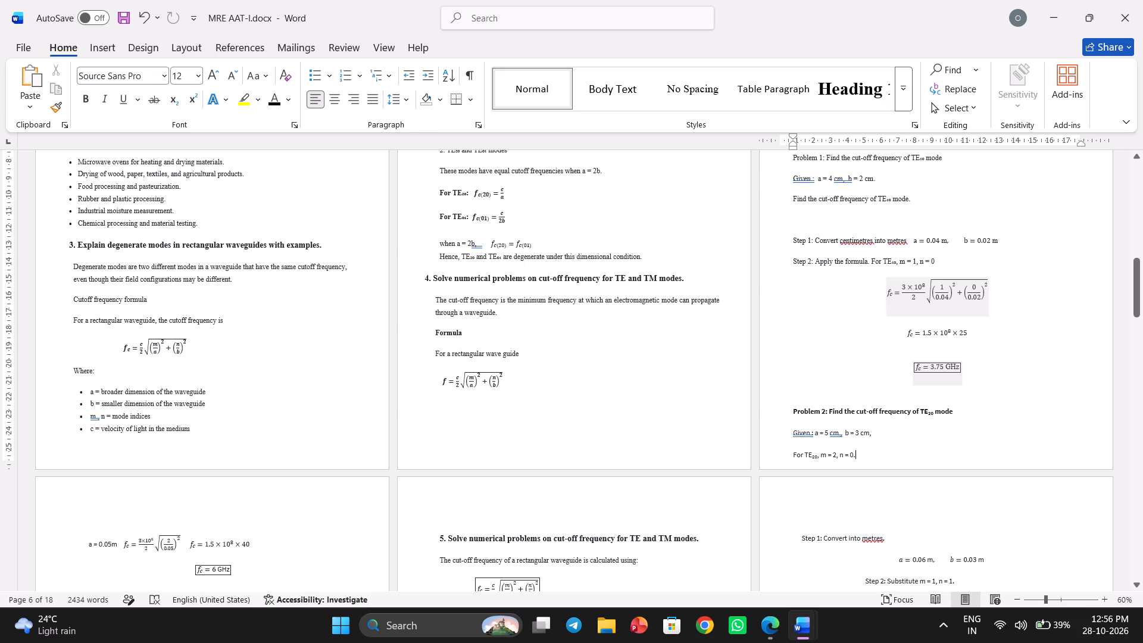
drag(966, 394, 791, 171)
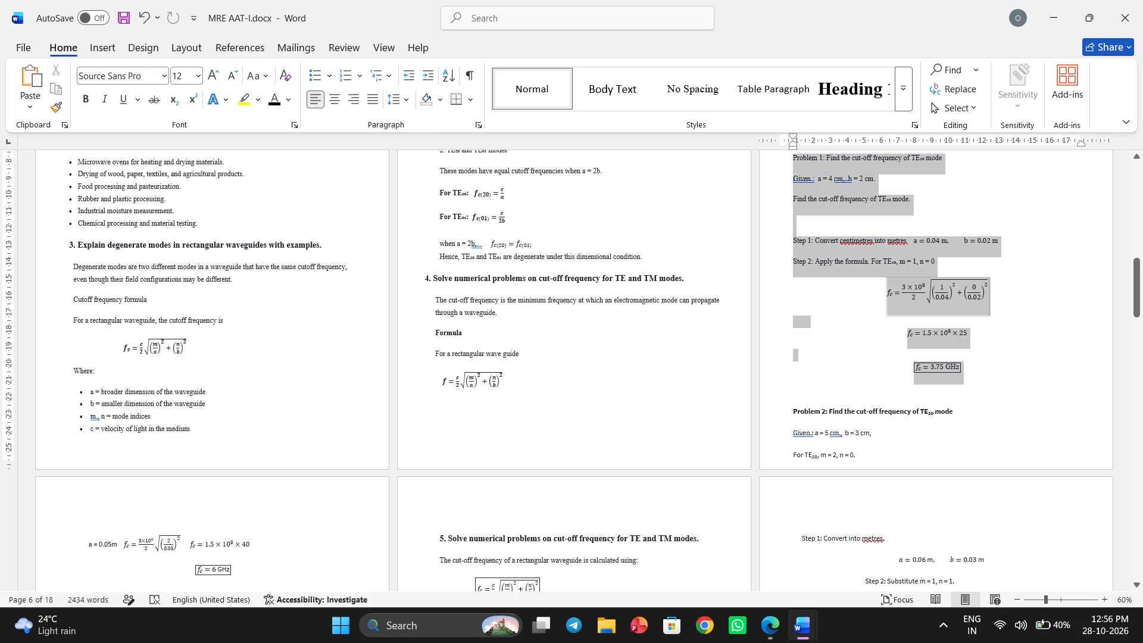
drag(791, 171, 788, 271)
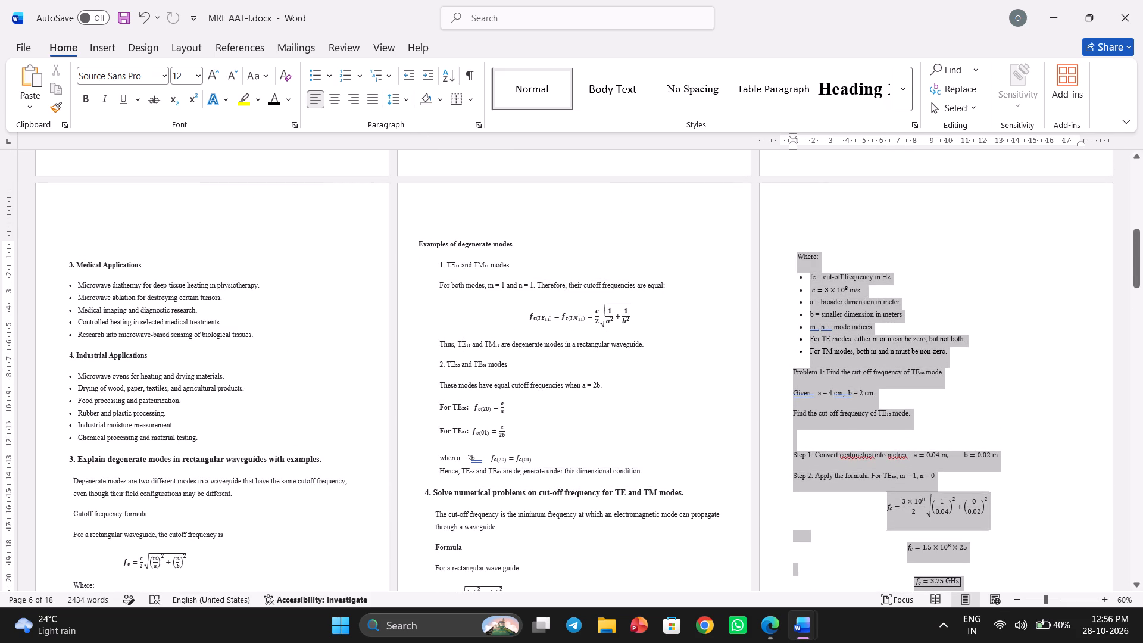
drag(788, 271, 789, 248)
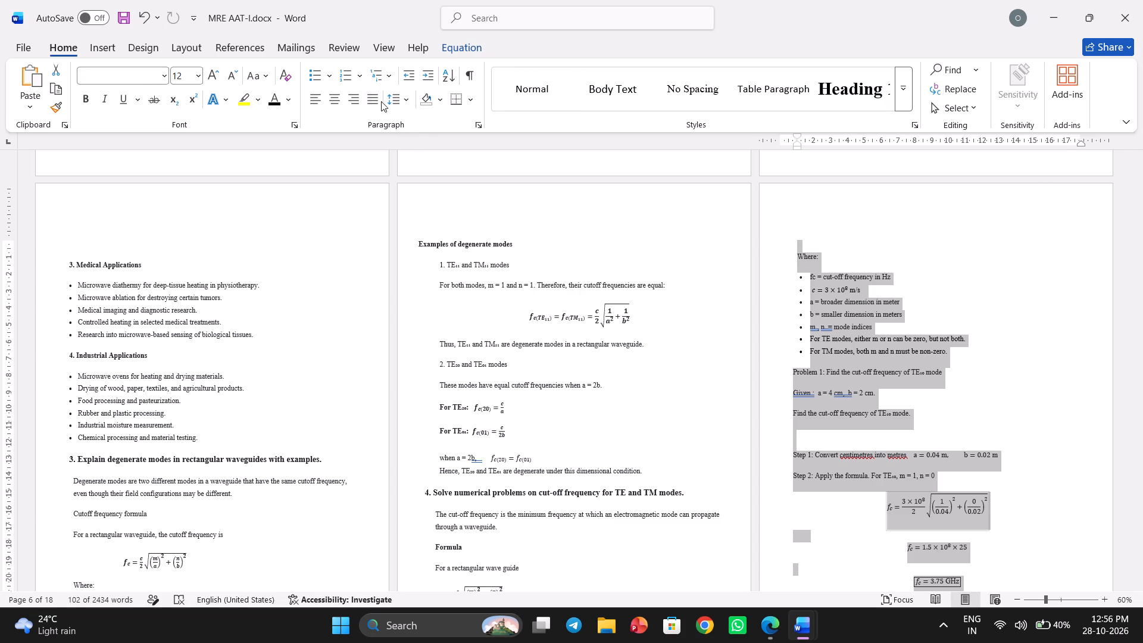
click(374, 101)
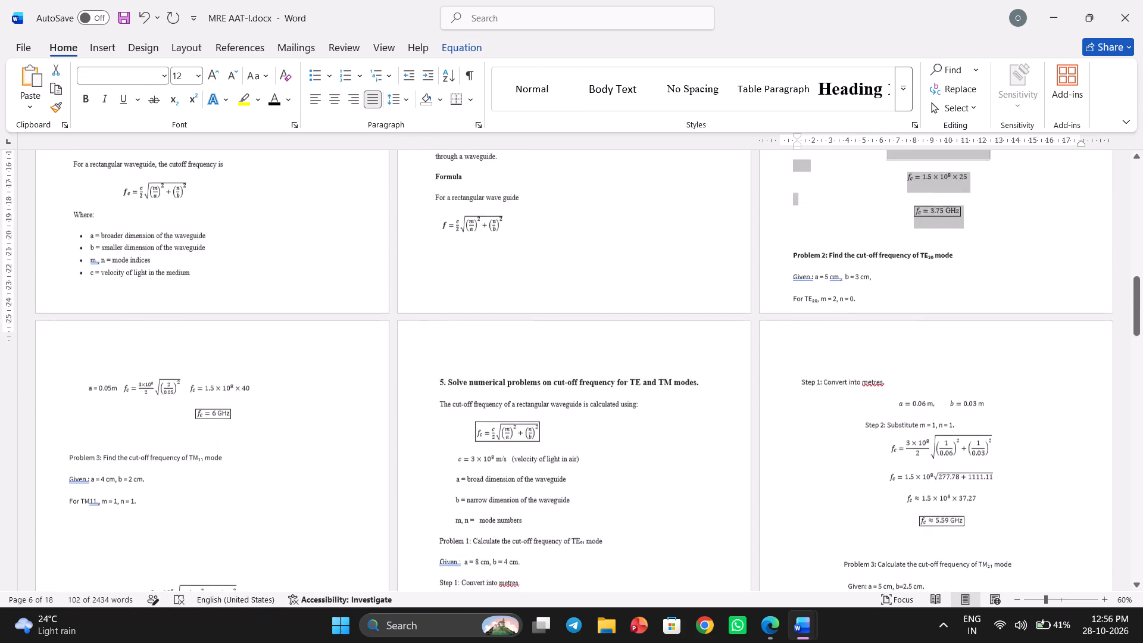
Add three blank lines below Problem 1's boxed 3.75 GHz result in question 4 to push Problem 2 onto the next page.
click(949, 321)
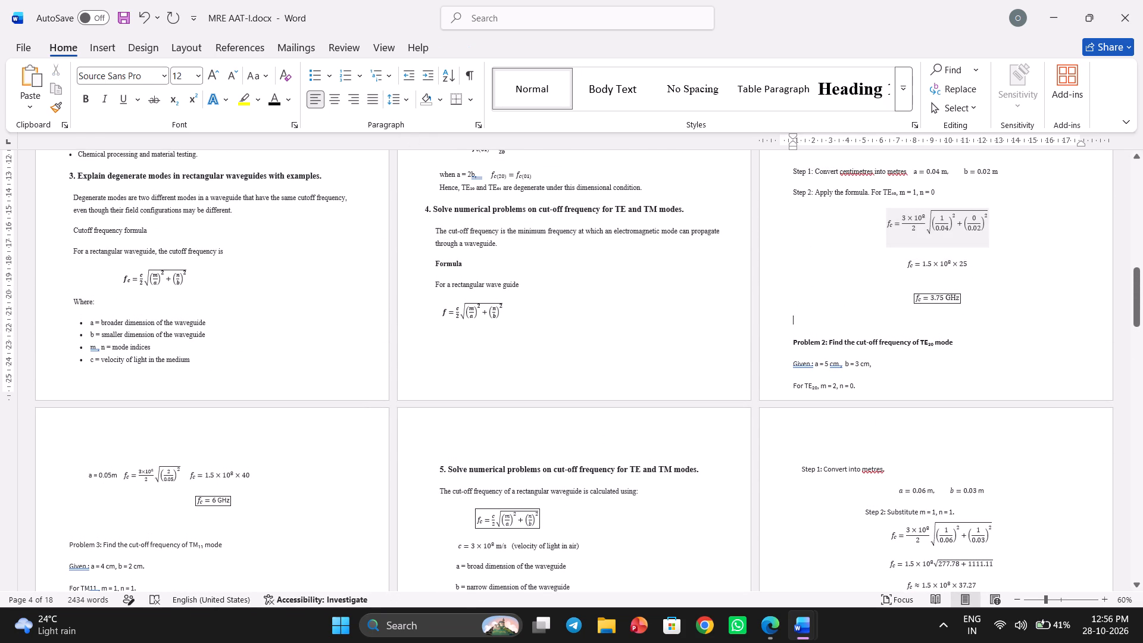
key(Return)
key(Return)
key(Return)
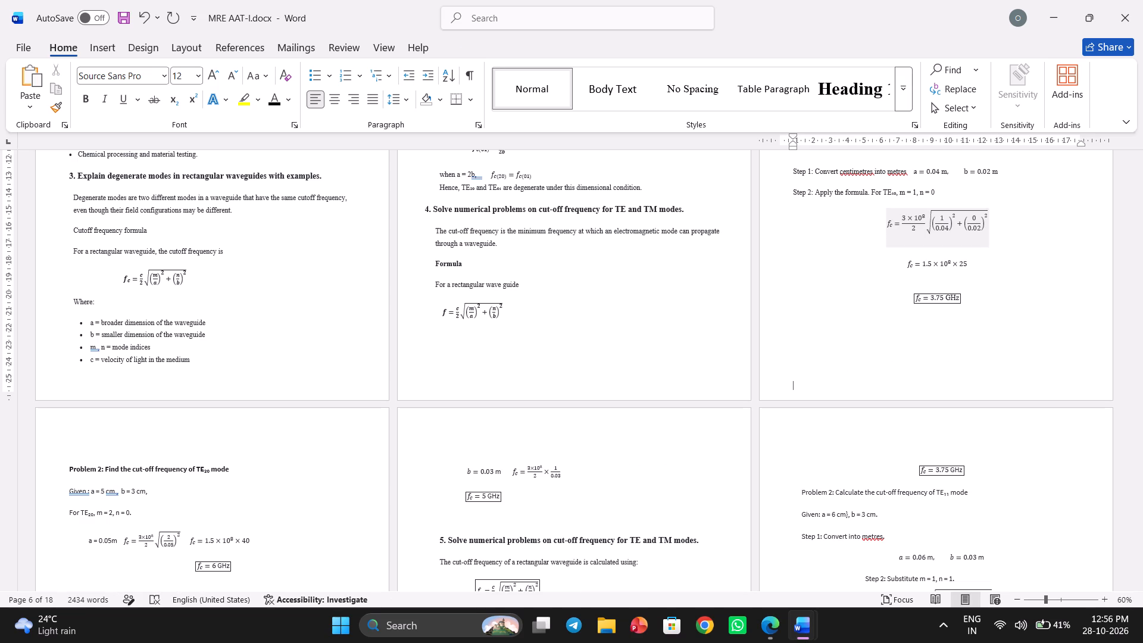
Format question 4's "Problem 3: Find the cut-off frequency of TM₁₁ mode" heading in bold Times New Roman.
scroll(576, 383, down, 1)
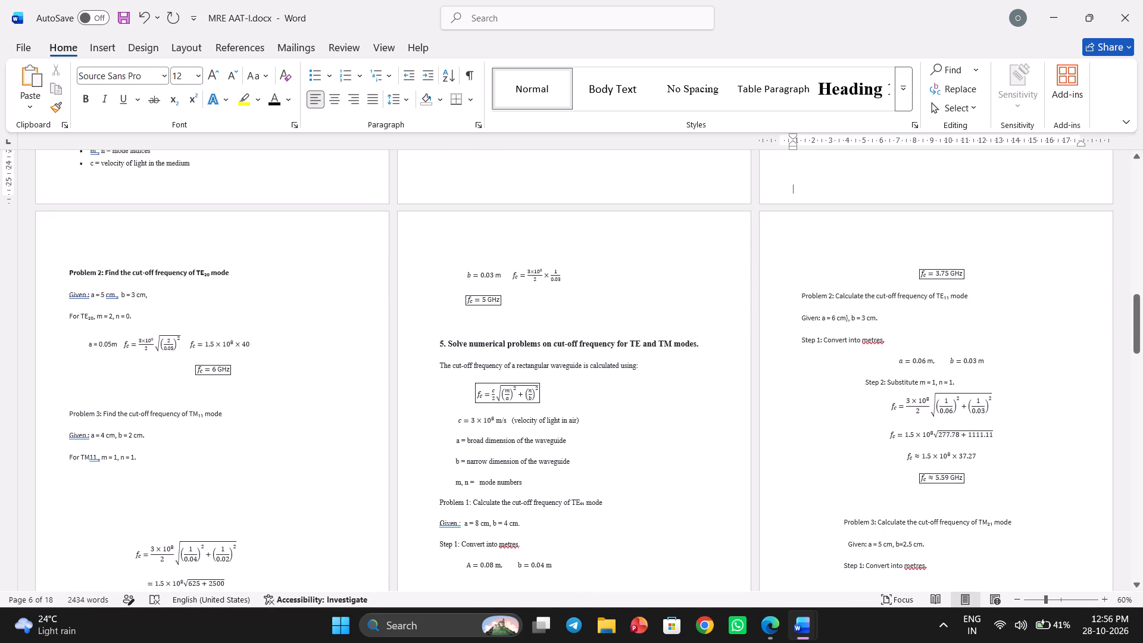
drag(229, 421, 151, 410)
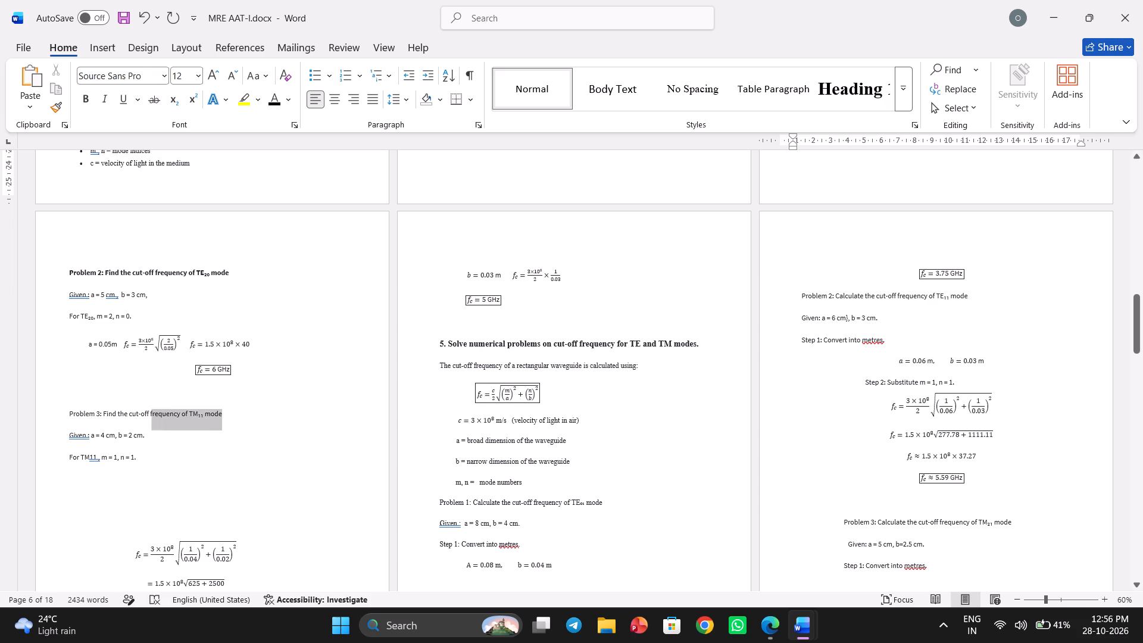
drag(151, 410, 76, 405)
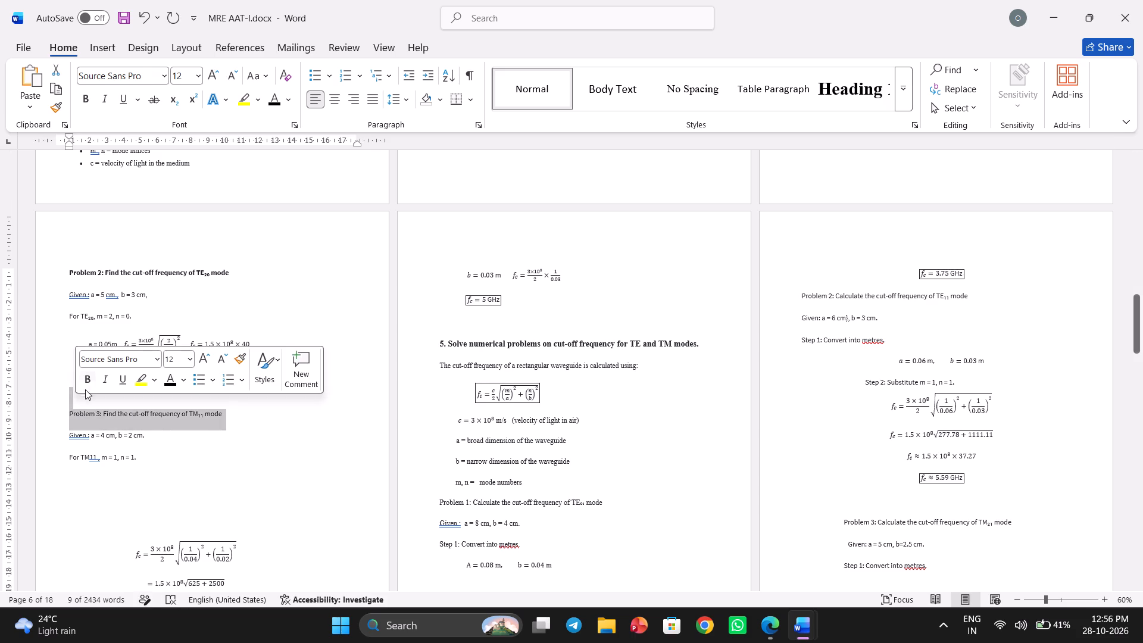
click(155, 357)
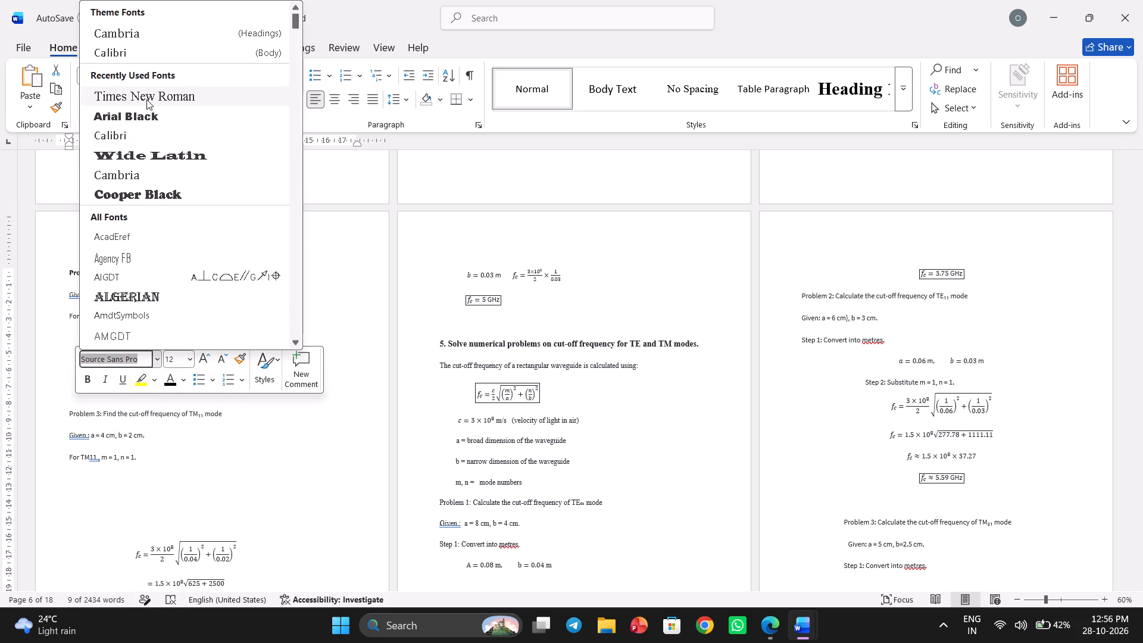
click(146, 99)
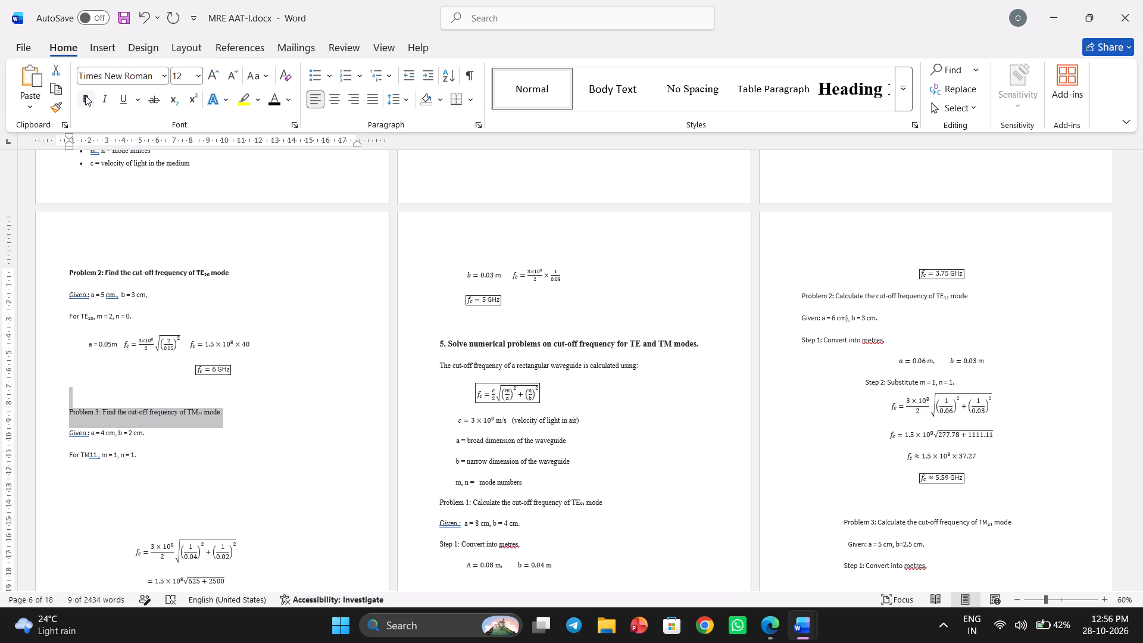
click(85, 95)
click(146, 404)
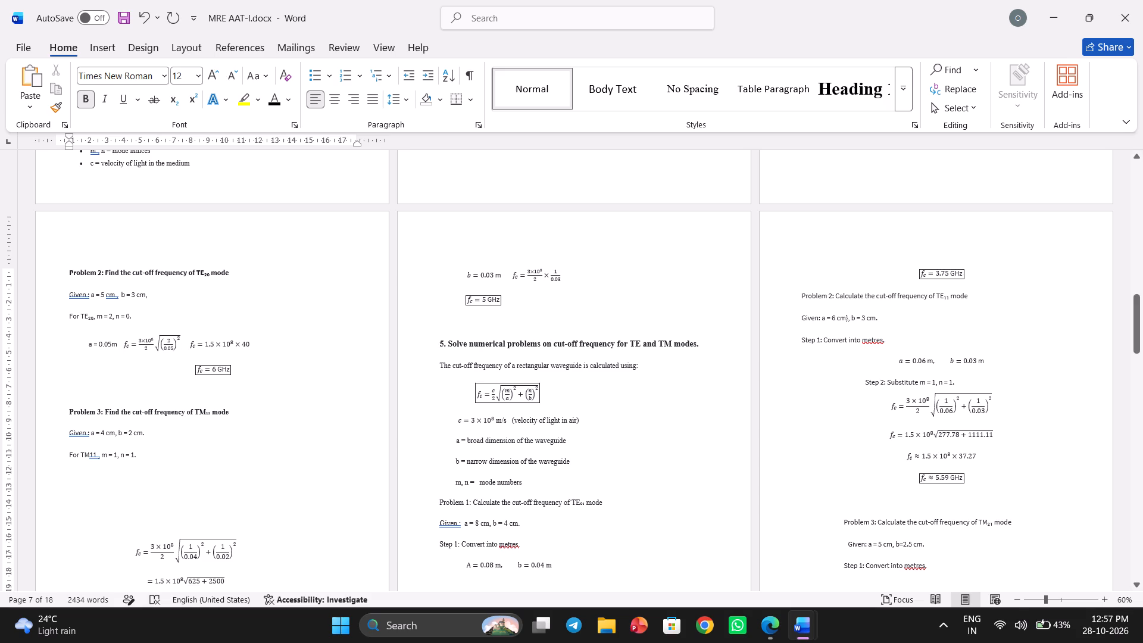
Check the line spacing of question 4's text from the Problem 2 heading through Problem 3's given values.
drag(68, 287, 114, 349)
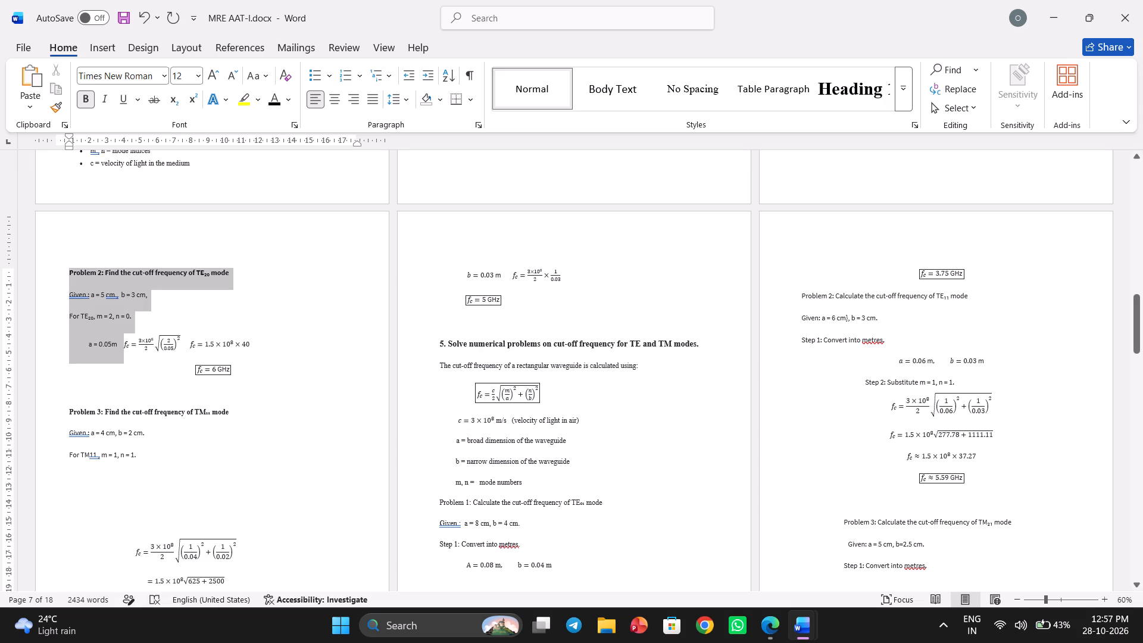
drag(114, 349, 210, 519)
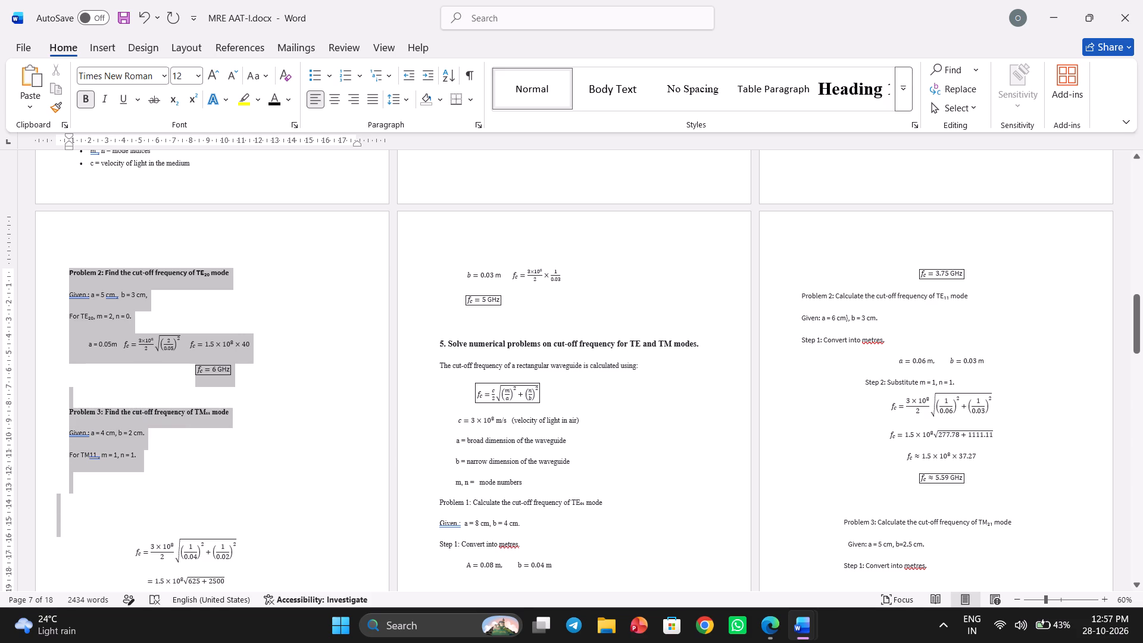
drag(210, 519, 205, 501)
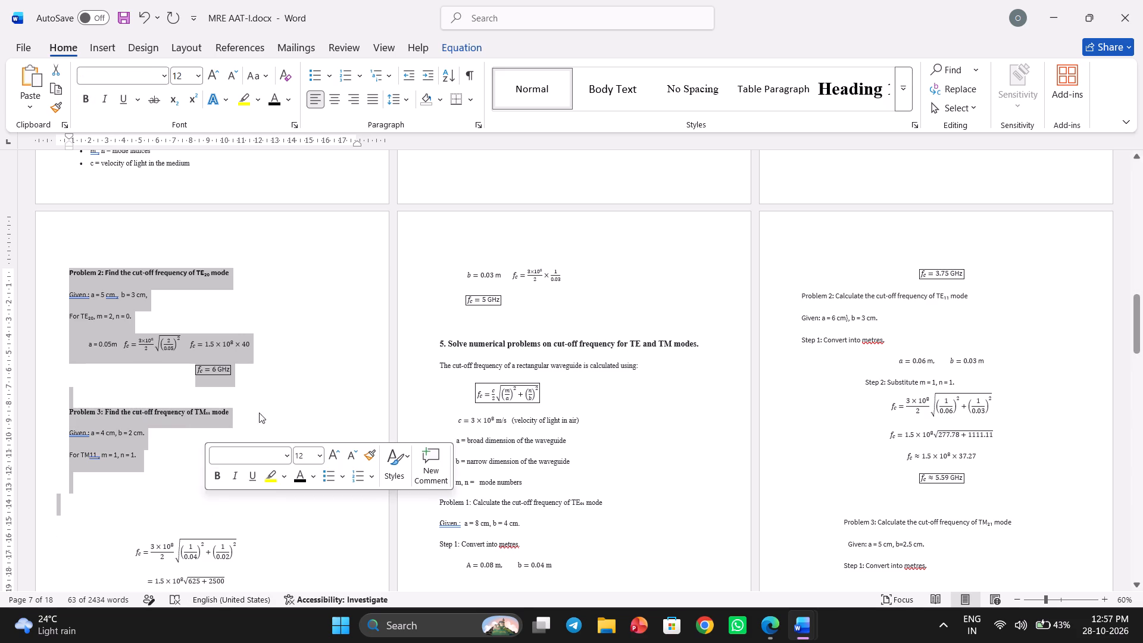
click(405, 101)
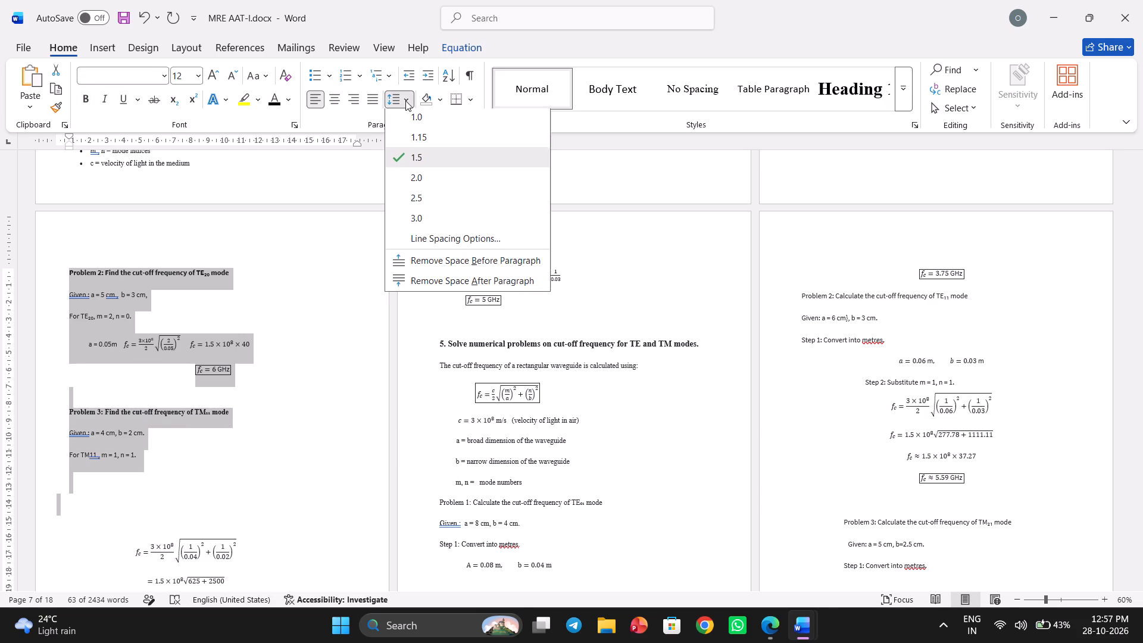
click(311, 239)
Delete the blank lines between Problem 3's "For TM11, m = 1, n = 1." line and its cutoff frequency formula.
click(176, 488)
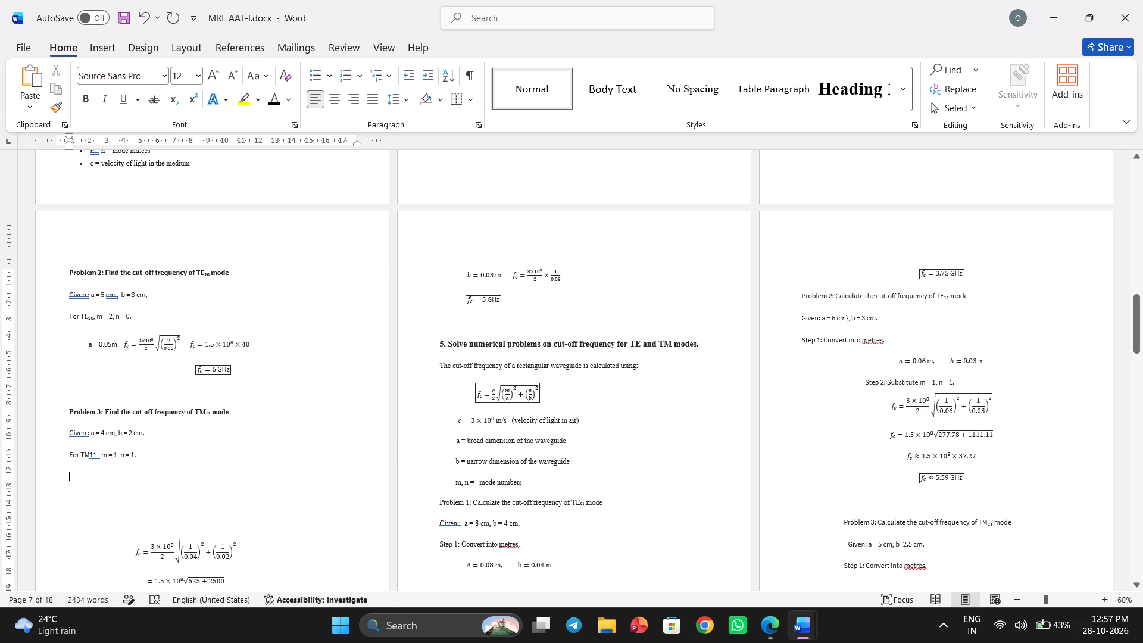
drag(117, 533, 114, 494)
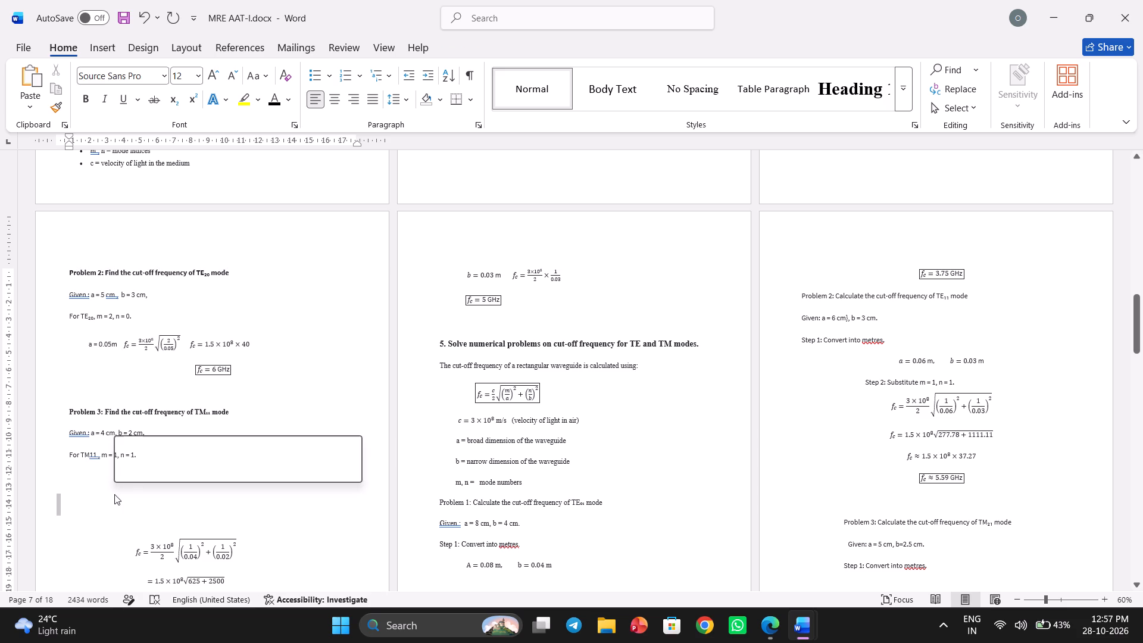
key(BackSpace)
key(BackSpace)
key(BackSpace)
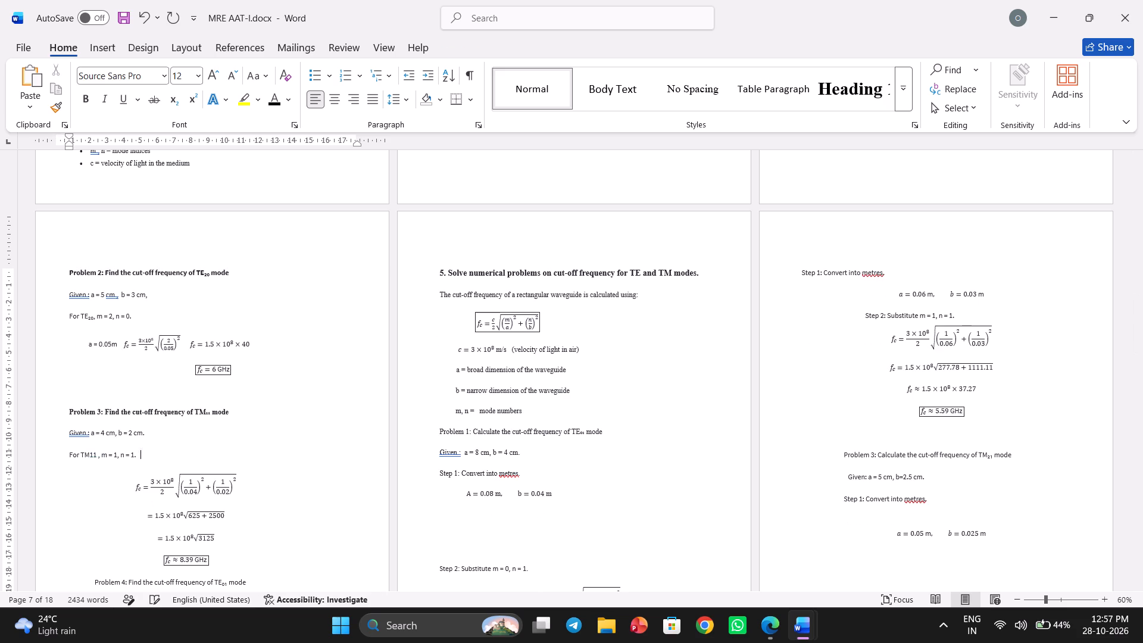
key(Down)
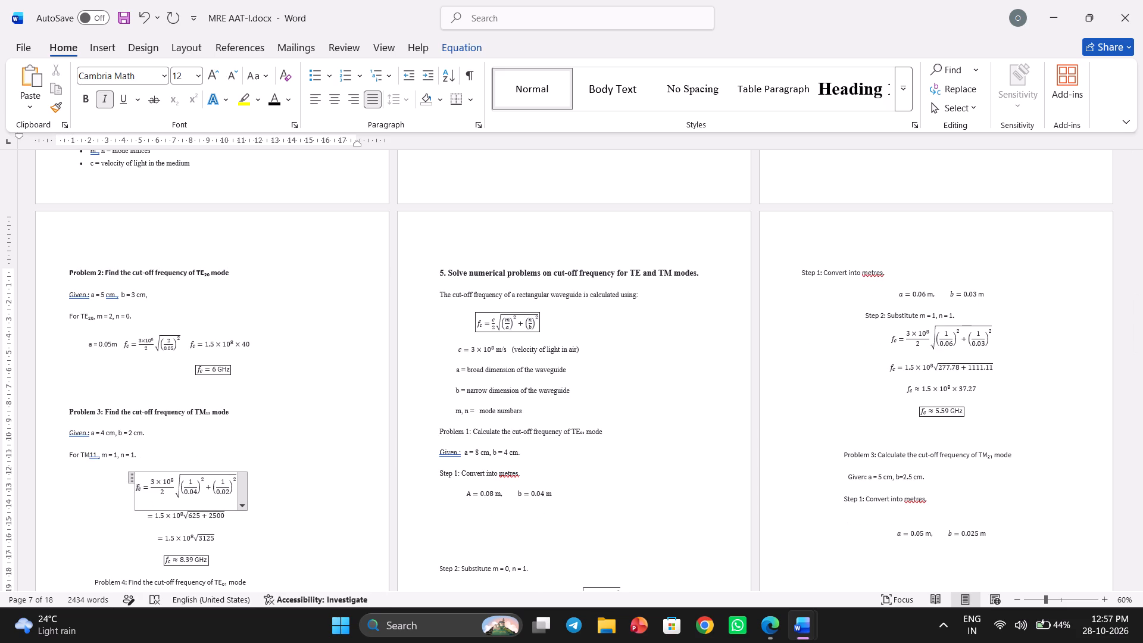
Reduce the indent of question 4's Problem 4, from its heading through the boxed 5 GHz result, to align with Problem 3.
scroll(133, 511, down, 1)
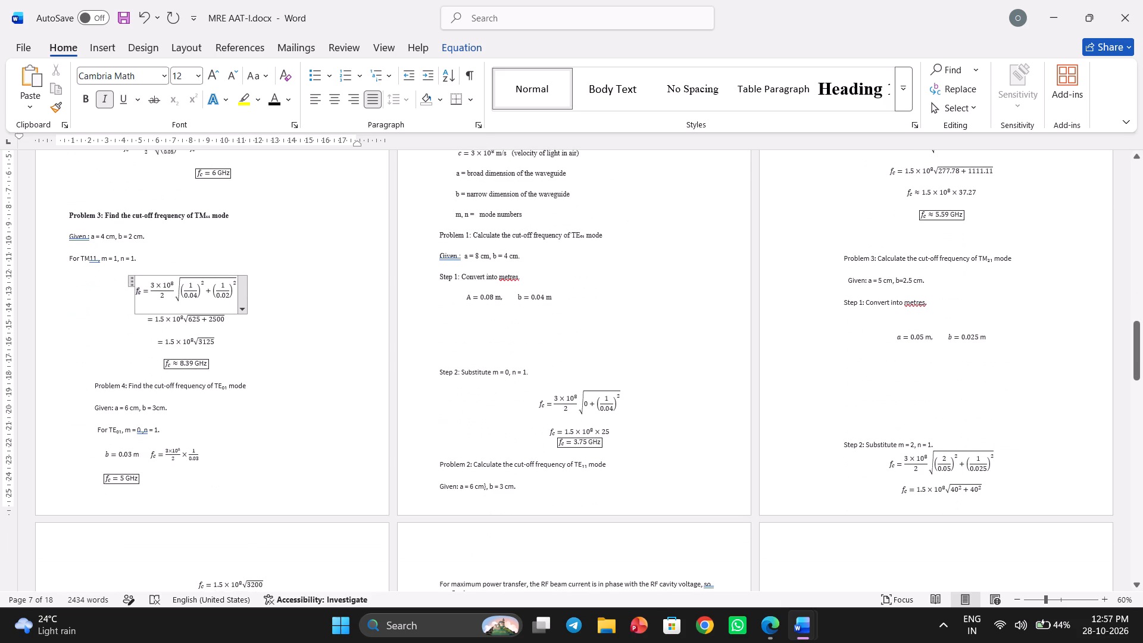
click(86, 392)
drag(152, 482, 103, 386)
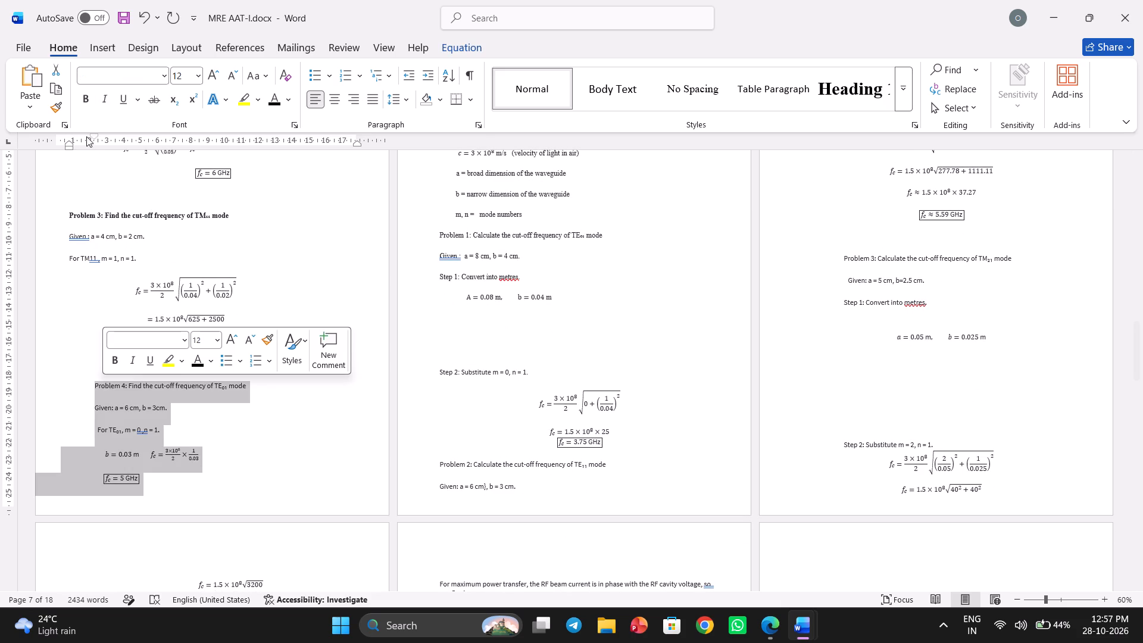
drag(92, 135, 70, 149)
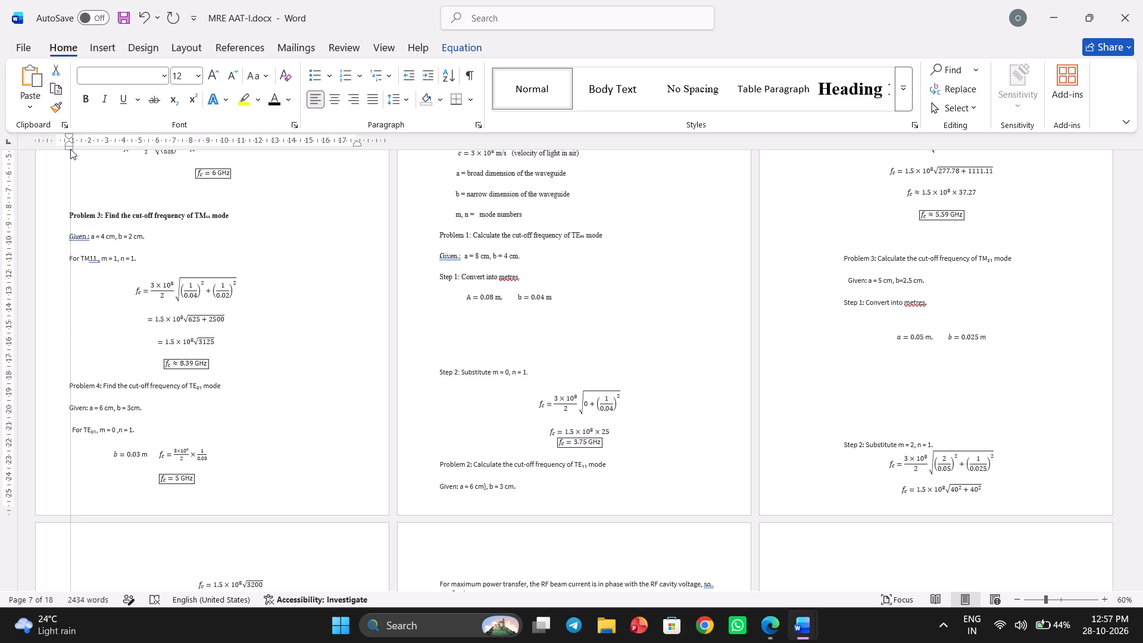
drag(70, 149, 70, 151)
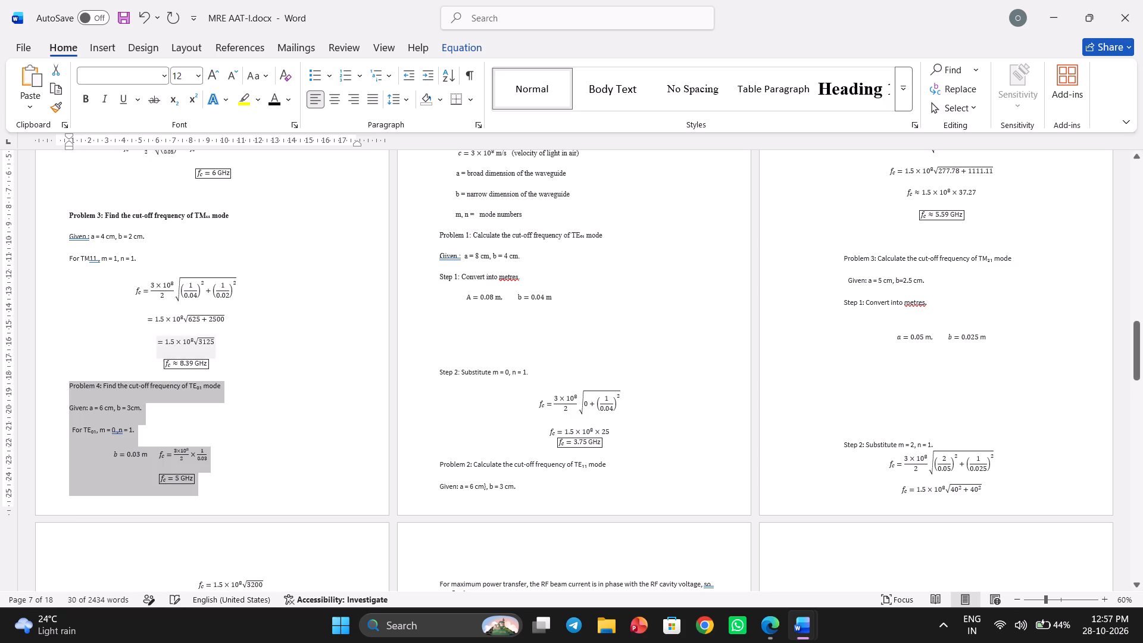
click(223, 424)
Delete the blank lines between the converted dimensions and "Step 2: Substitute m = 0, n = 1." in question 5's Problem 1.
scroll(279, 446, up, 1)
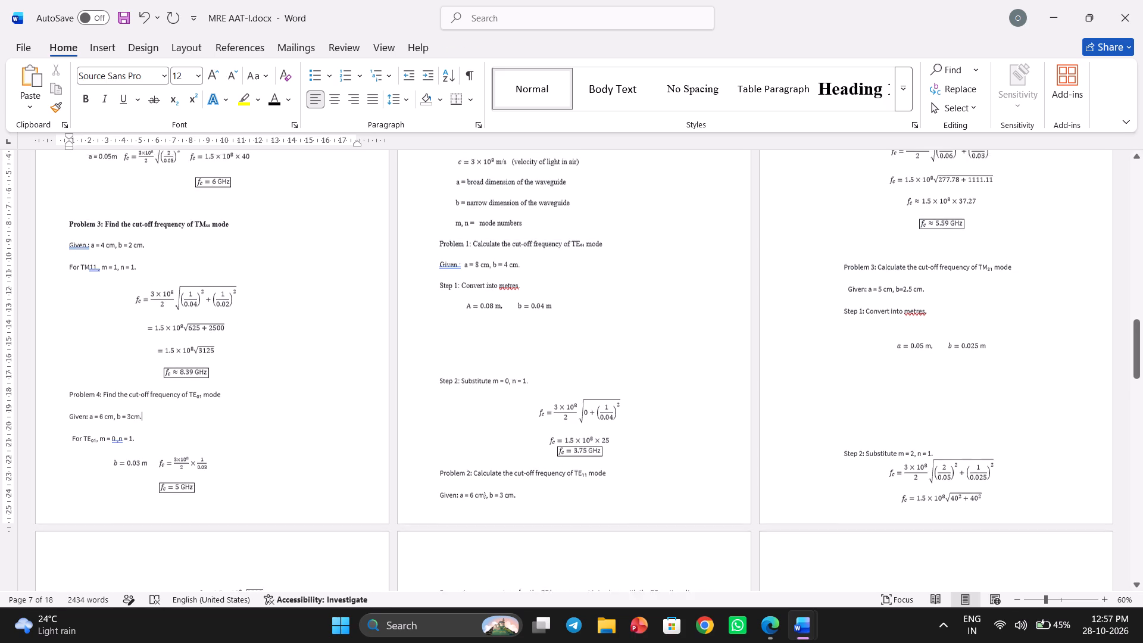
scroll(279, 446, up, 1)
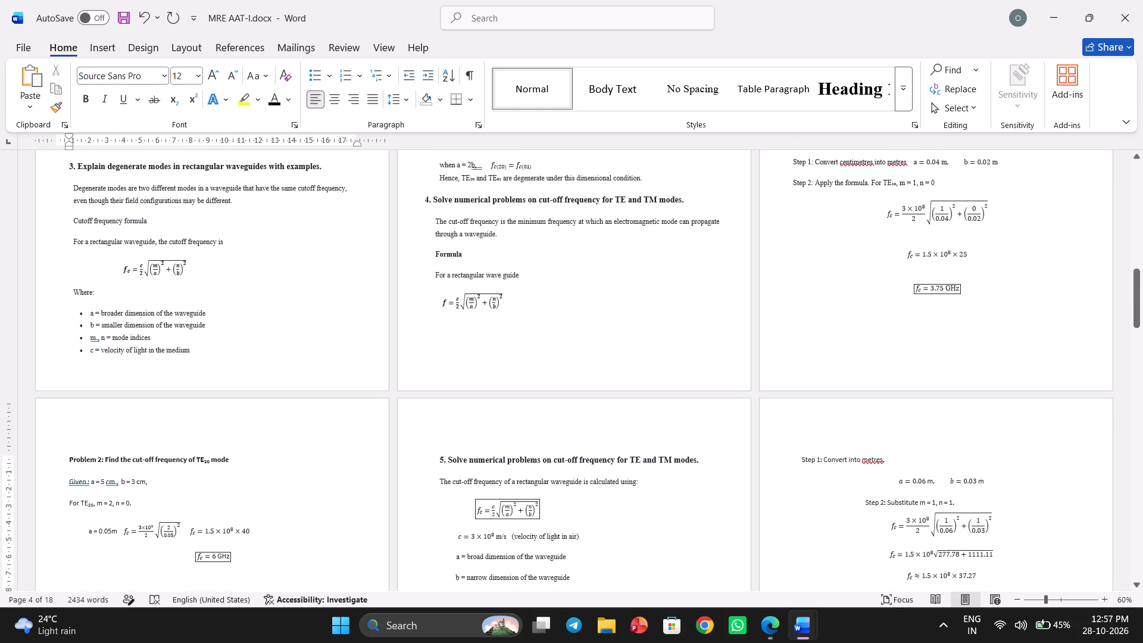
scroll(555, 374, down, 1)
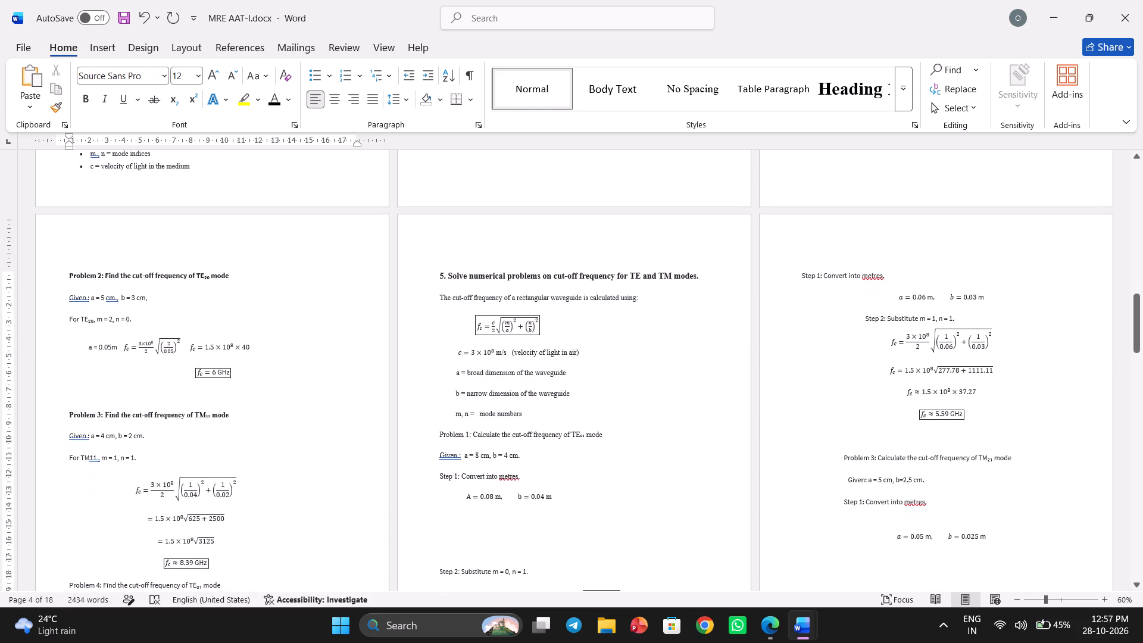
scroll(555, 374, down, 2)
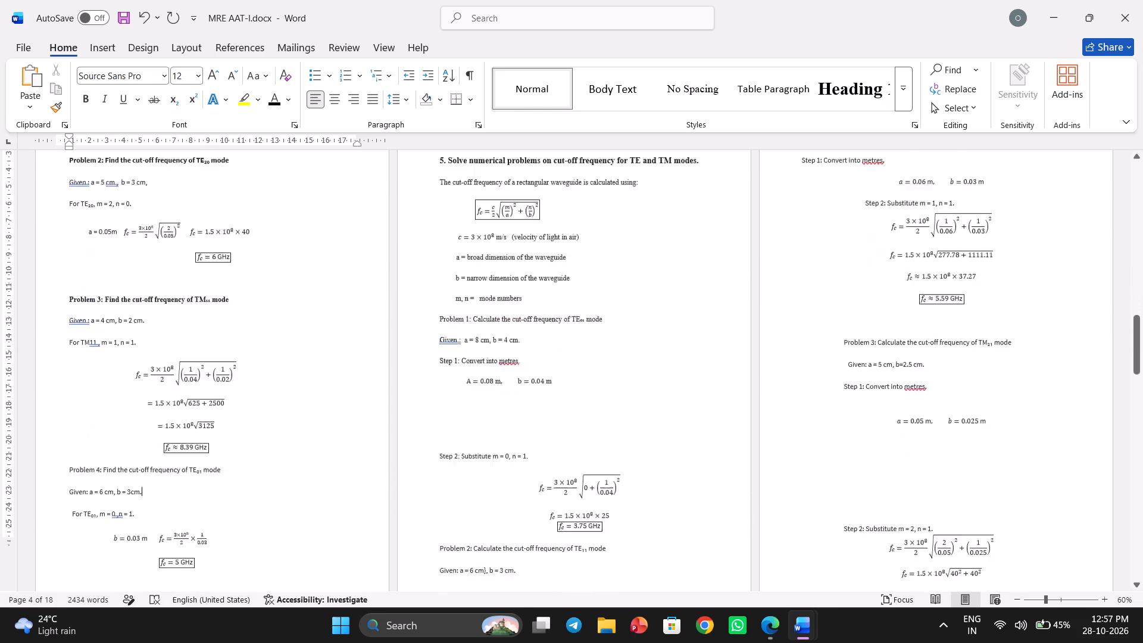
scroll(555, 374, down, 1)
drag(491, 361, 487, 341)
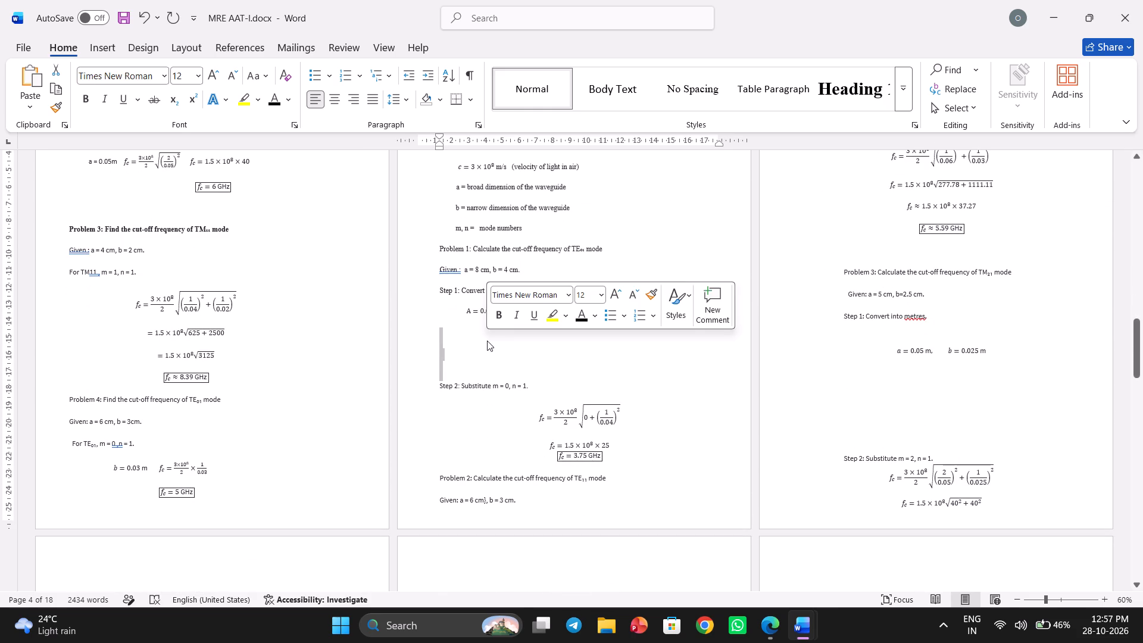
key(BackSpace)
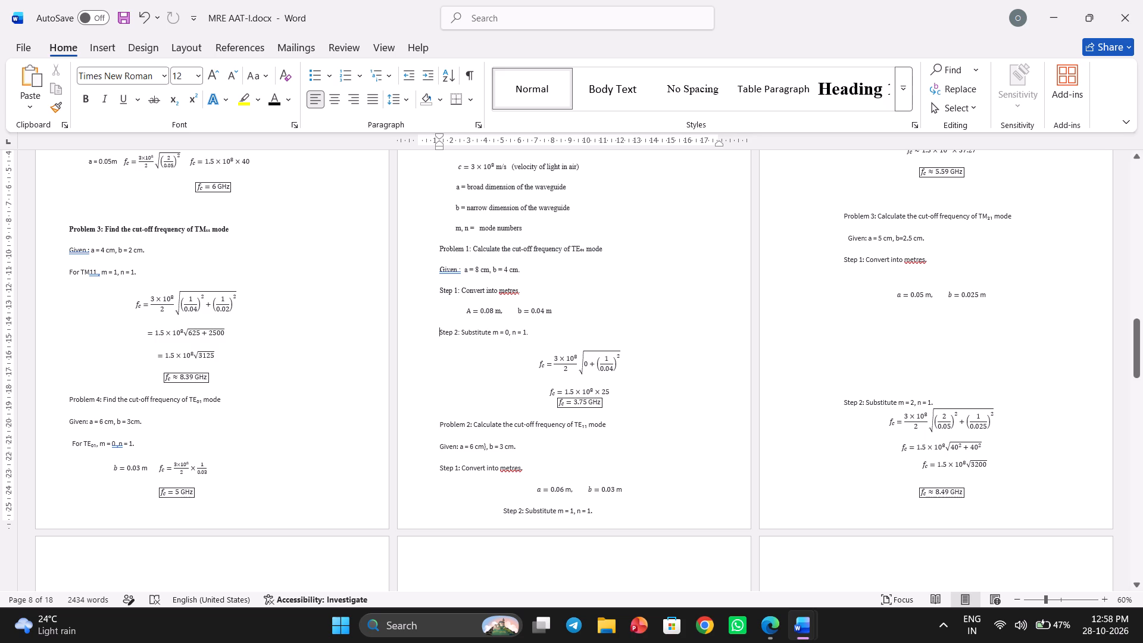
Add two blank lines after "Step 1: Convert into metres." in question 5's Problem 2, pushing the converted dimensions onto the next page.
click(527, 467)
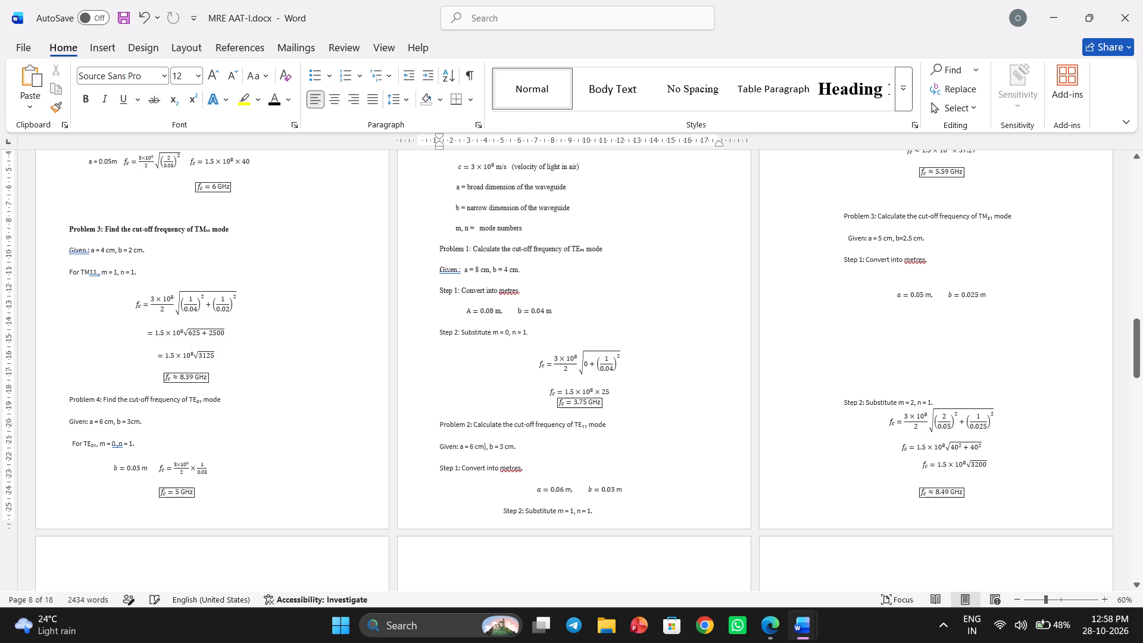
key(Return)
key(Return)
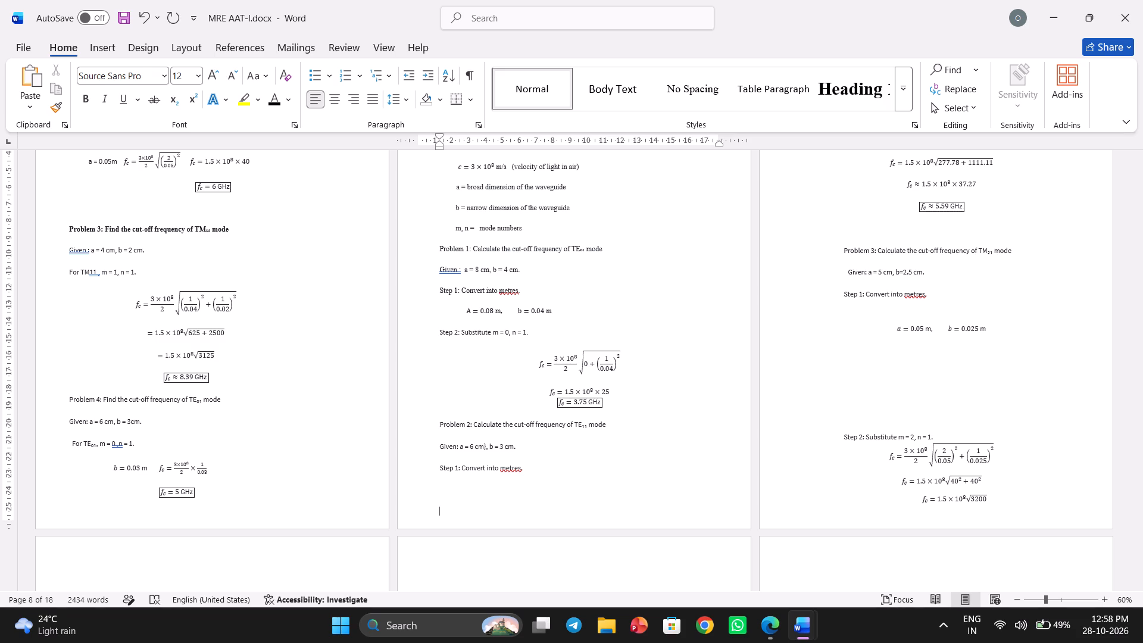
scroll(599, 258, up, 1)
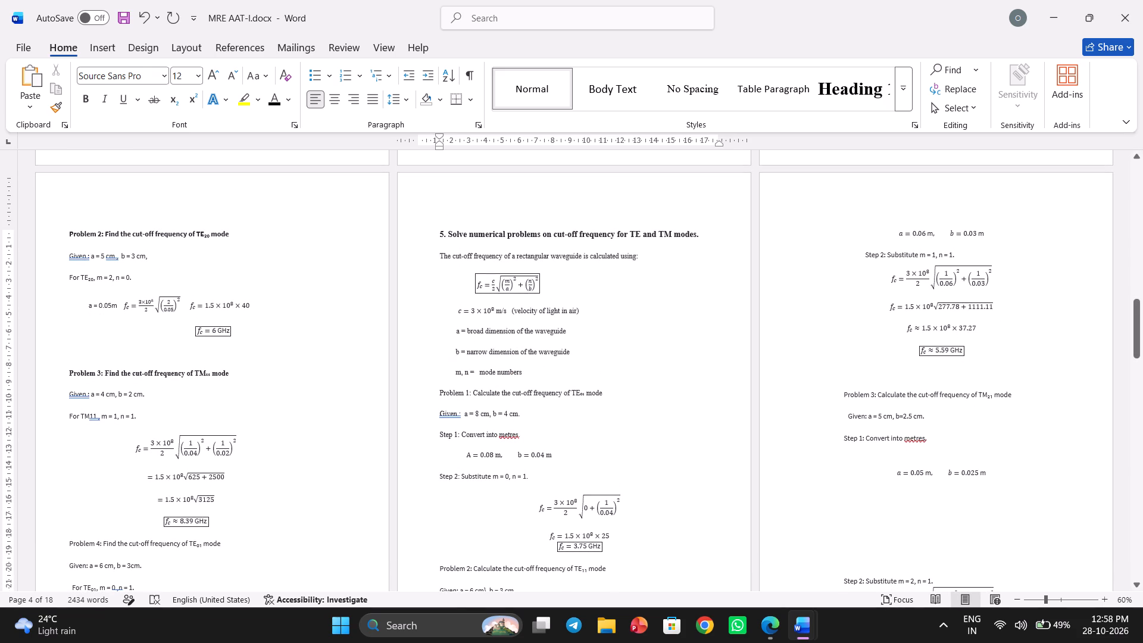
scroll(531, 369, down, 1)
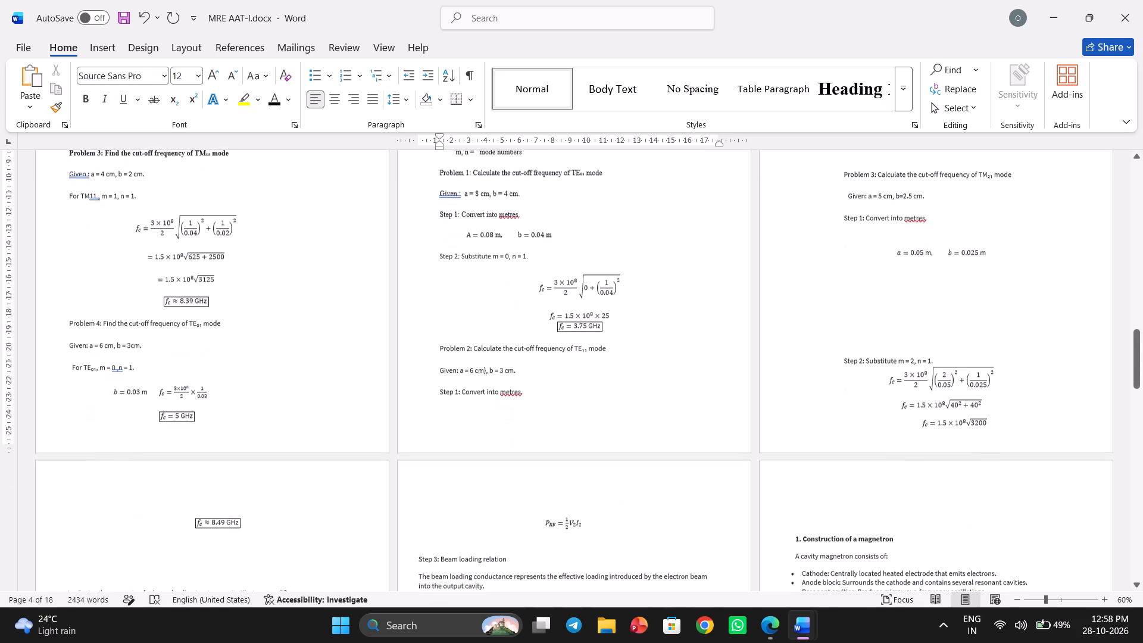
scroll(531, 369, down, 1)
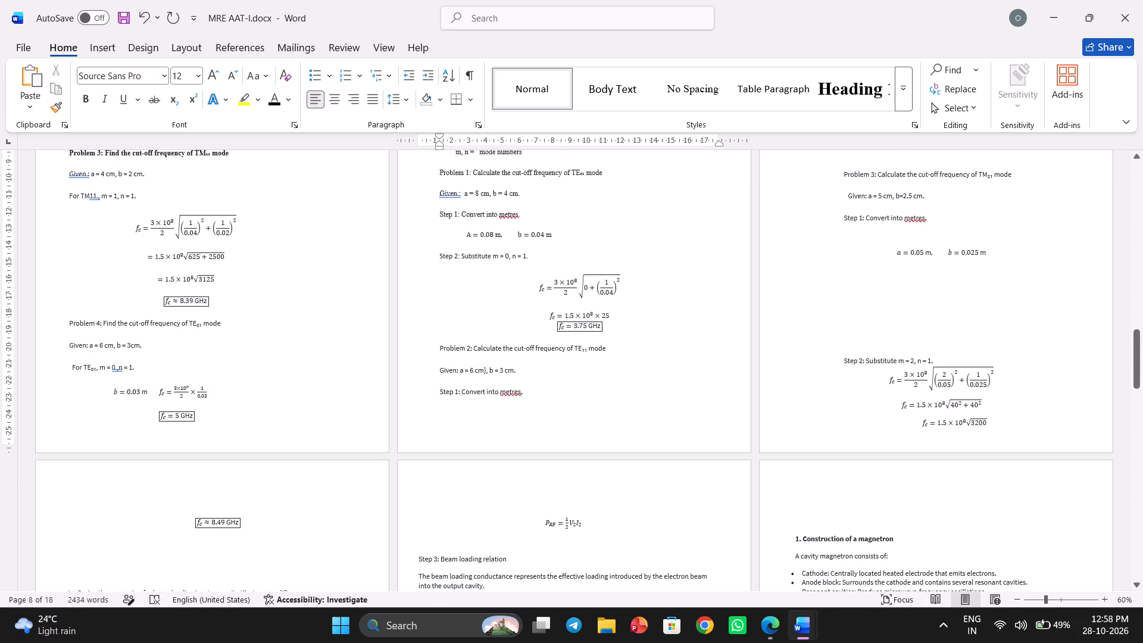
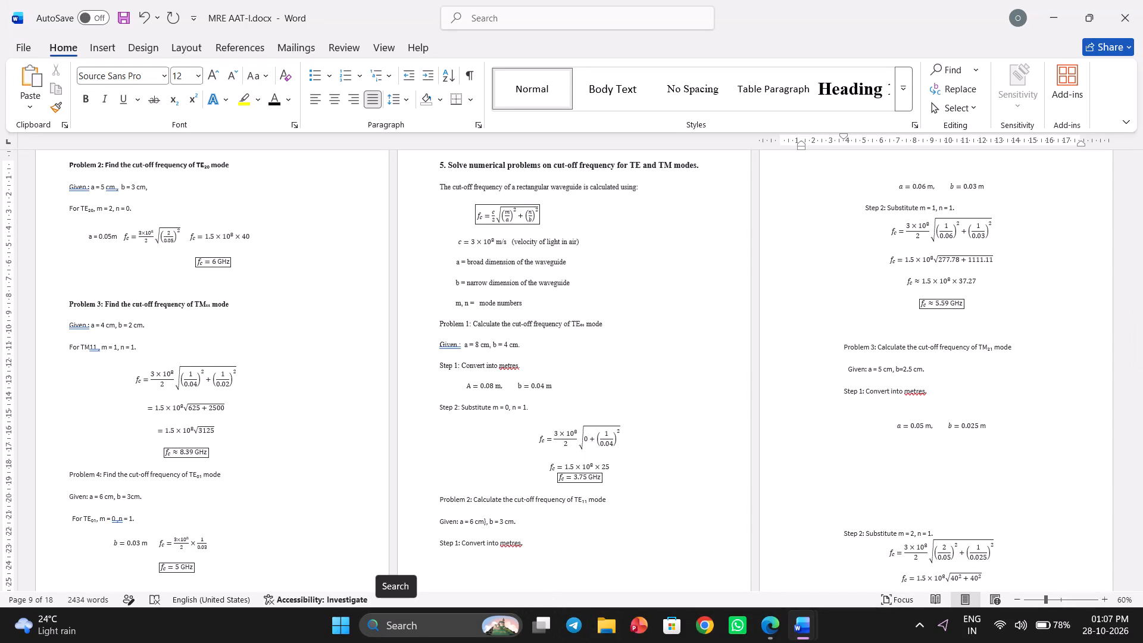
Put the computer to sleep, leaving the document open.
click(344, 635)
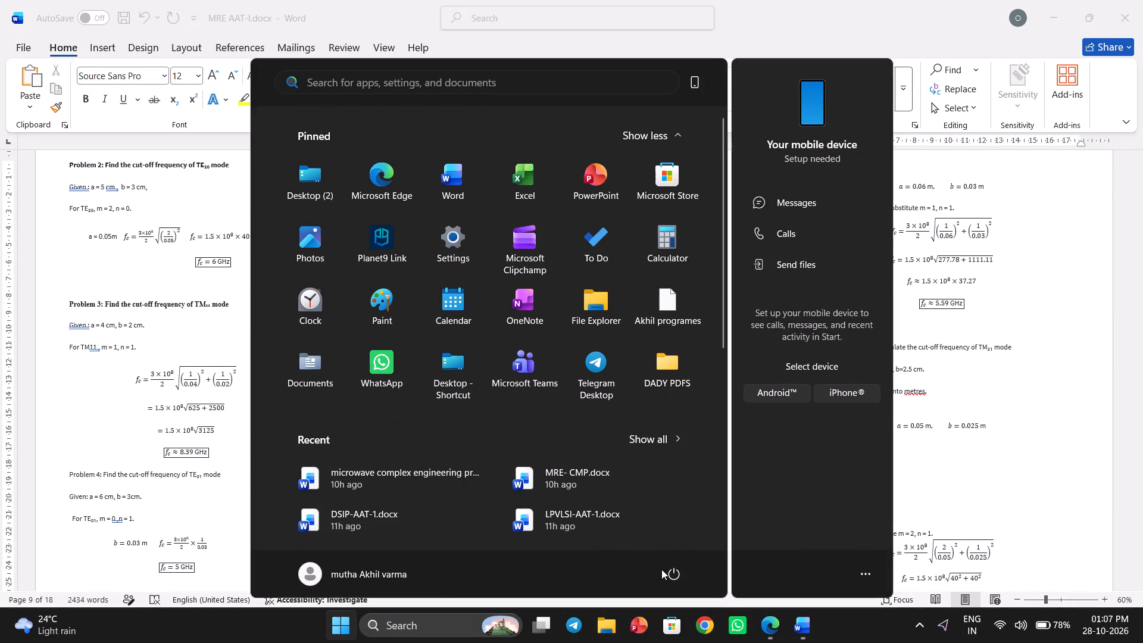
click(670, 572)
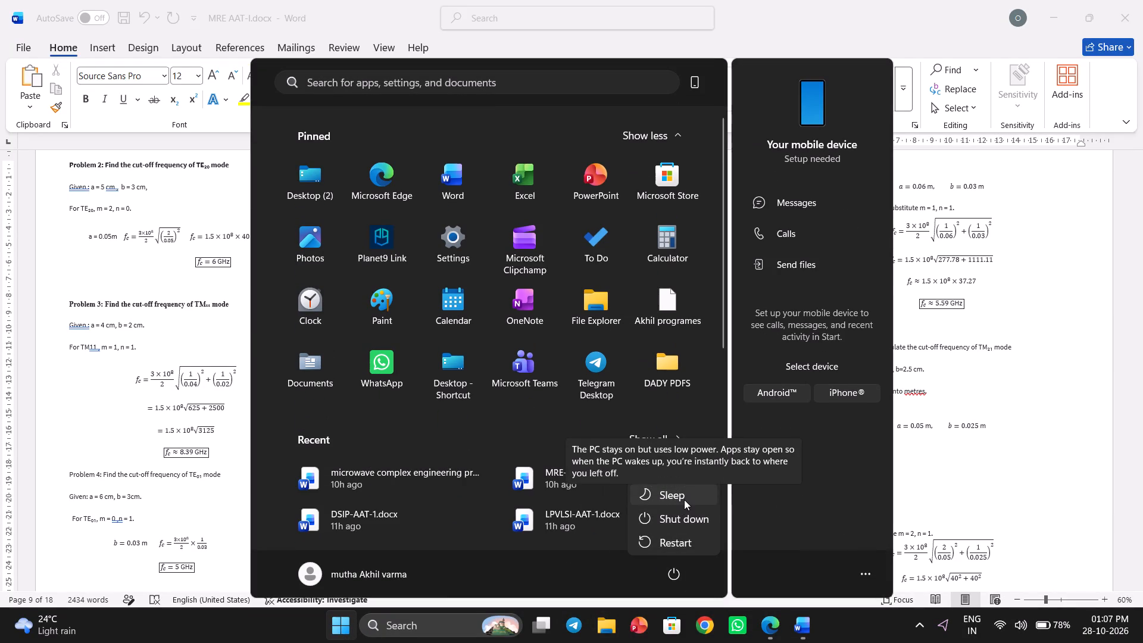
click(684, 500)
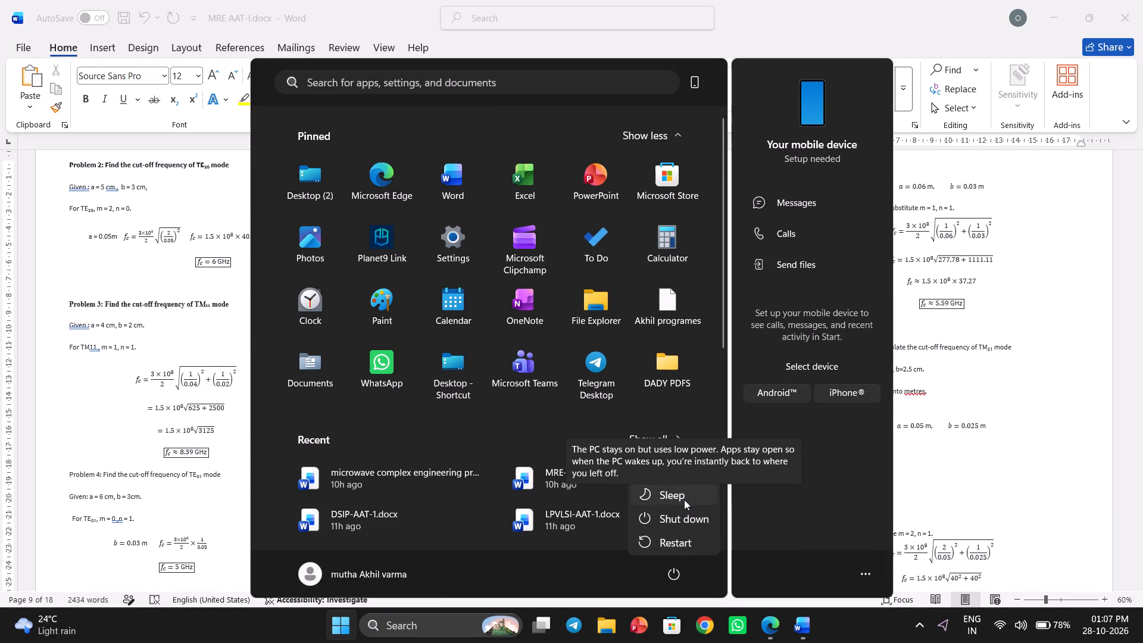